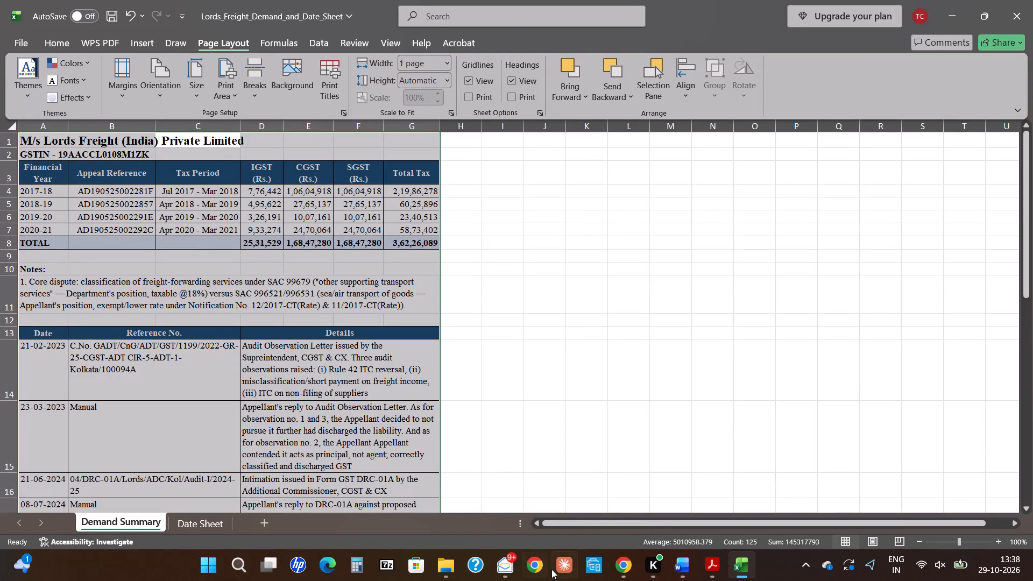
{"action": "left_click", "coordinate": [551, 569]}
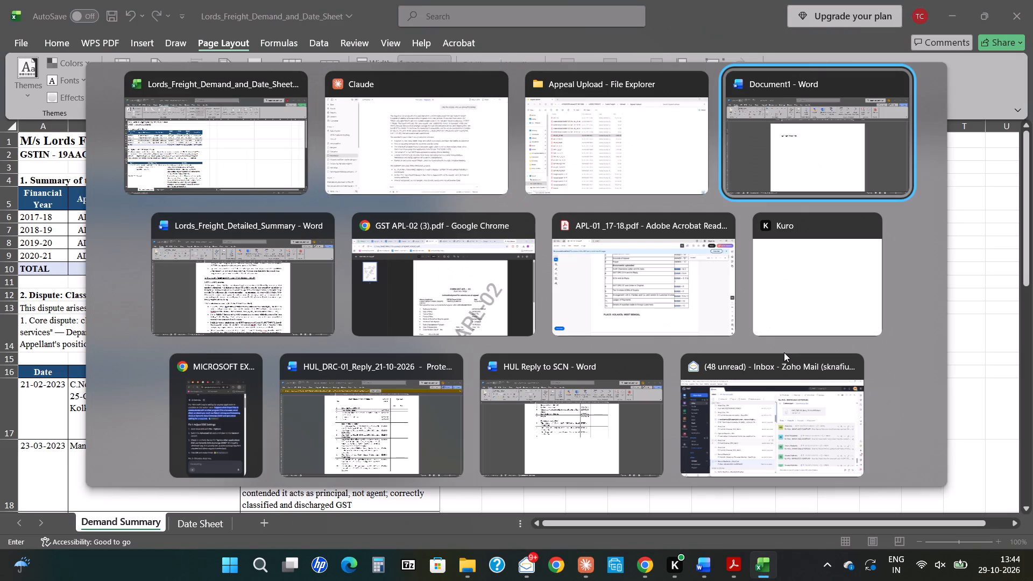
{"action": "key", "text": "alt+Tab"}
{"action": "key", "text": "alt+Tab"}
{"action": "key", "text": "ctrl+Tab"}
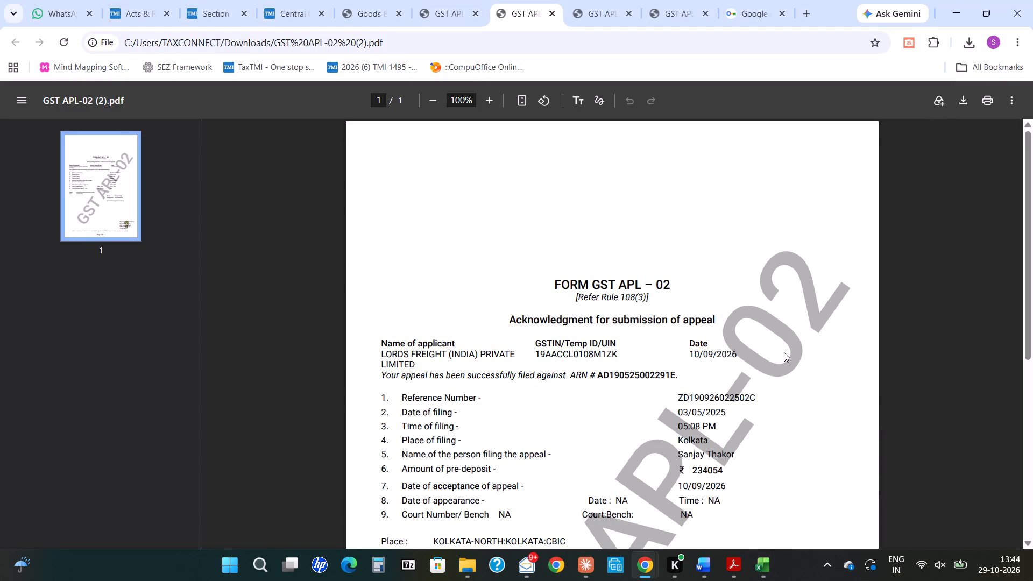
{"action": "key", "text": "ctrl+w"}
{"action": "key", "text": "ctrl+w"}
{"action": "key", "text": "ctrl+w"}
{"action": "key", "text": "ctrl+w"}
{"action": "key", "text": "ctrl+w"}
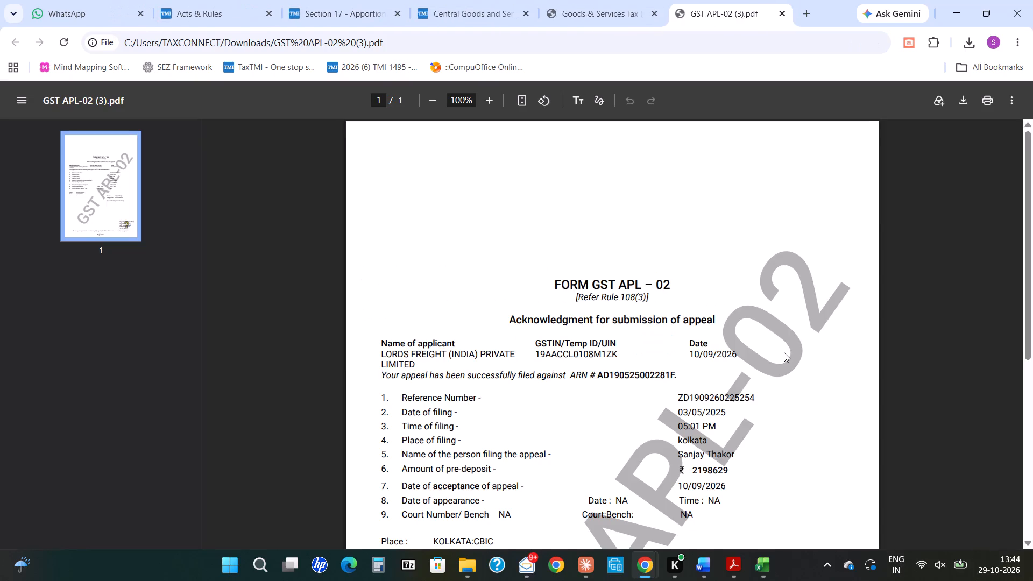
Search Google for "Notification No. 12/2024-Central Tax" in the GST portal tab.
{"action": "key", "text": "ctrl+e"}
{"action": "key", "text": "BackSpace"}
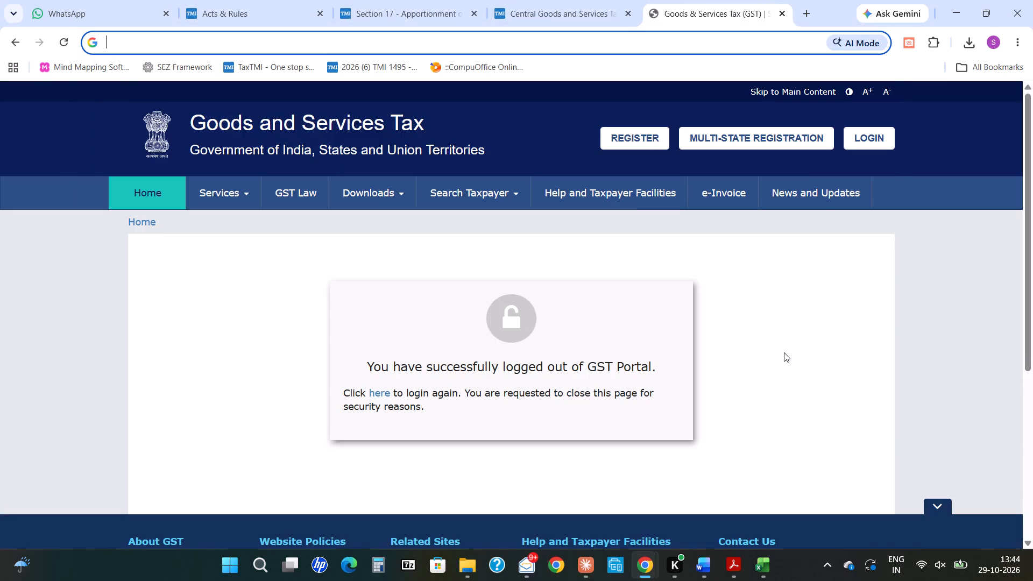
{"action": "key", "text": "BackSpace"}
{"action": "type", "text": "notiif"}
{"action": "key", "text": "BackSpace"}
{"action": "key", "text": "BackSpace"}
{"action": "key", "text": "BackSpace"}
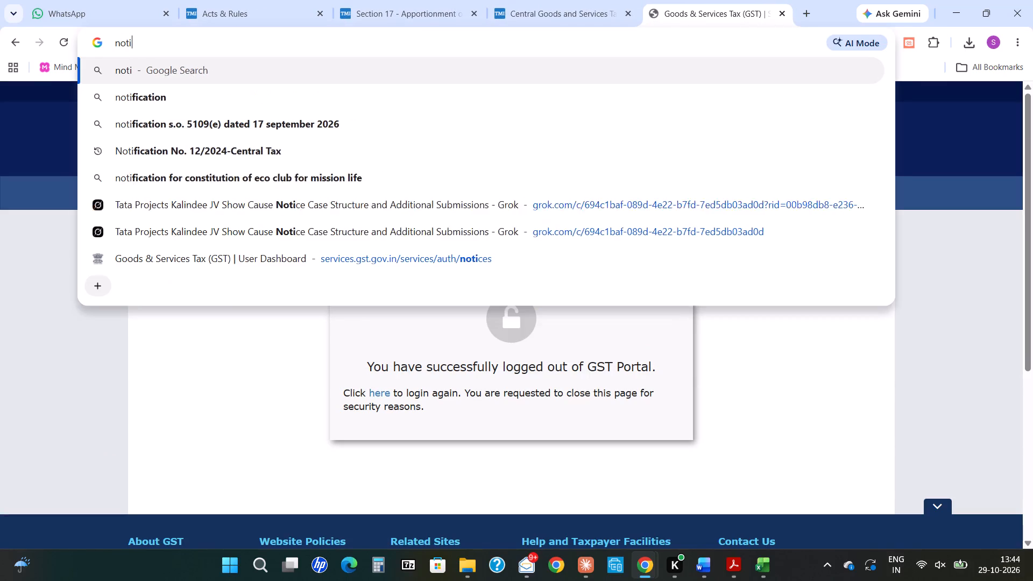
{"action": "type", "text": "ification"}
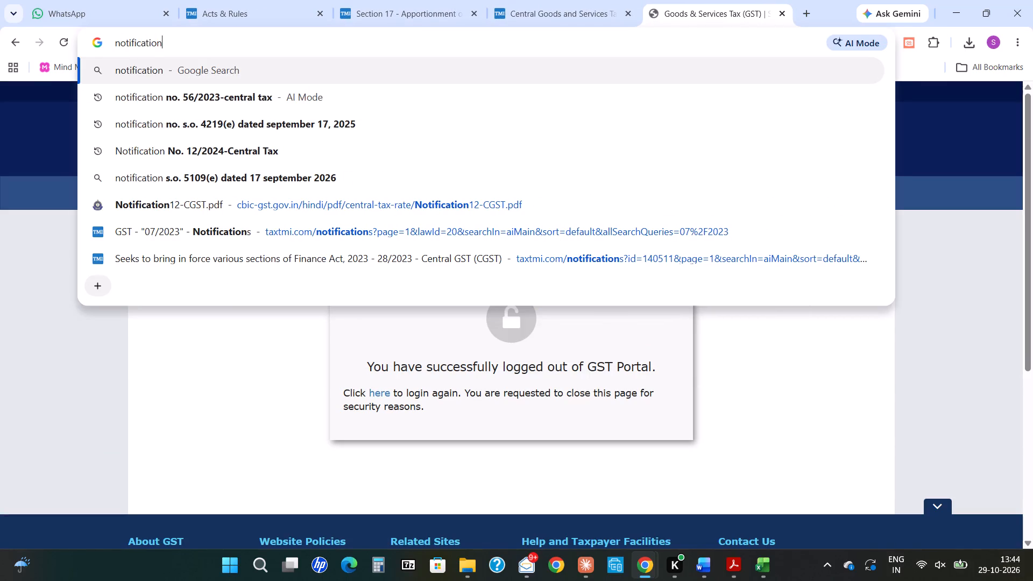
{"action": "key", "text": "Down"}
{"action": "key", "text": "Down"}
{"action": "key", "text": "Down"}
{"action": "key", "text": "Return"}
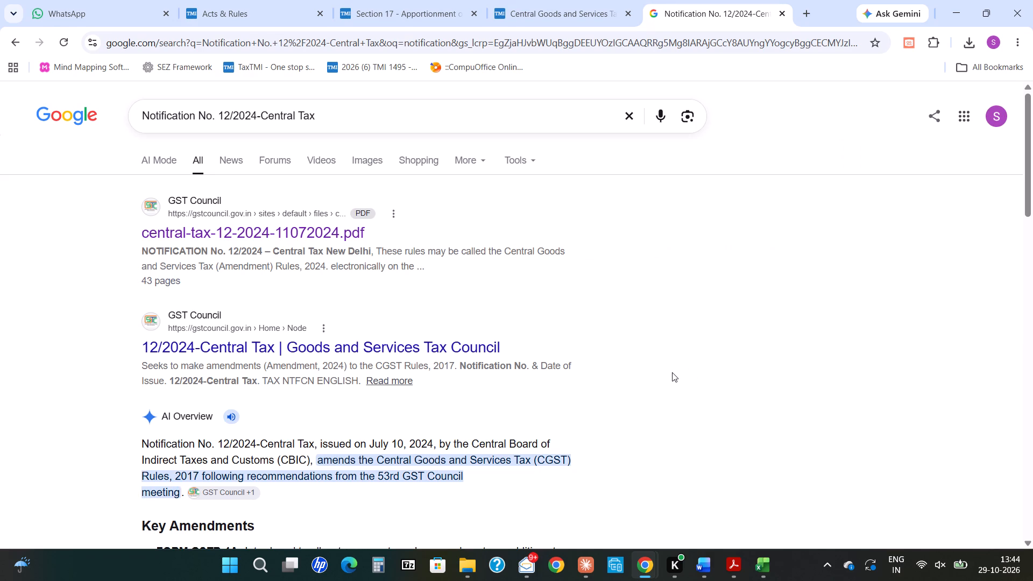
Change the search to "Notification No. 12/2017" after checking the sheet, and open the CBIC PDF of the Central Tax (Rate) notification.
{"action": "key", "text": "alt+Tab"}
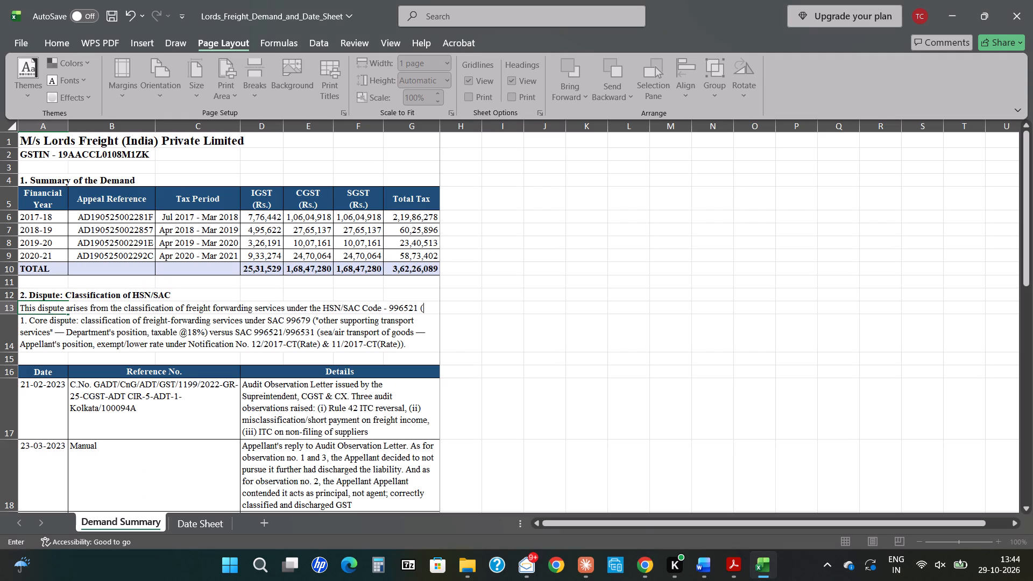
{"action": "key", "text": "alt+Tab"}
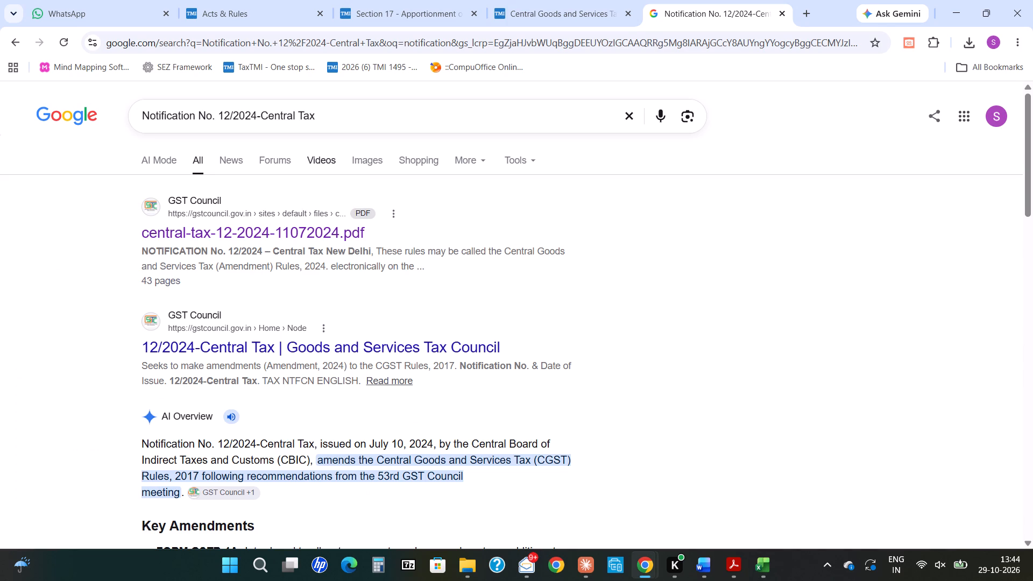
{"action": "left_click", "coordinate": [257, 115]}
{"action": "key", "text": "BackSpace"}
{"action": "key", "text": "BackSpace"}
{"action": "type", "text": "17"}
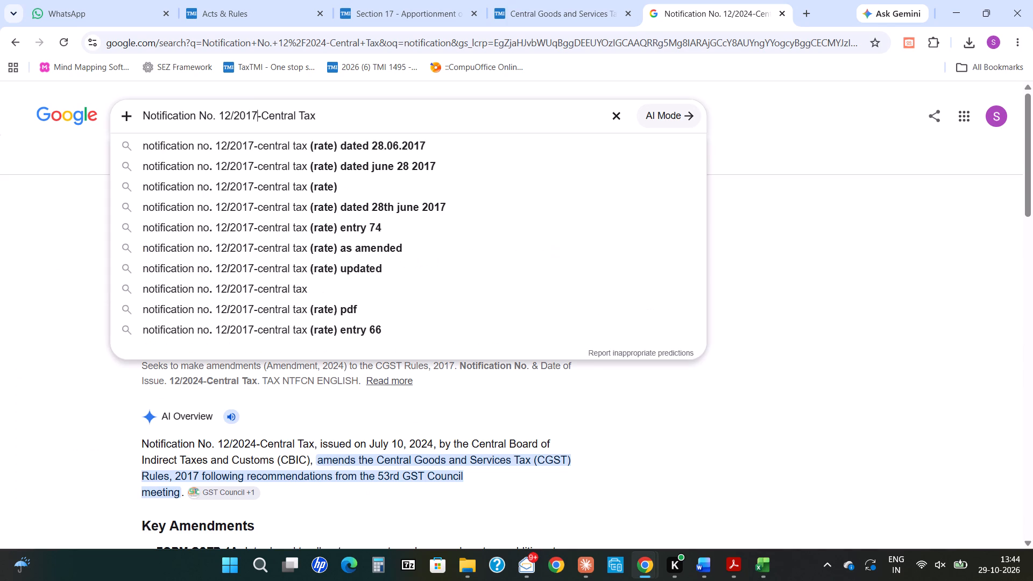
{"action": "key", "text": "ctrl+Delete"}
{"action": "key", "text": "ctrl+Delete"}
{"action": "key", "text": "ctrl+Delete"}
{"action": "key", "text": "ctrl+Delete"}
{"action": "key", "text": "Return"}
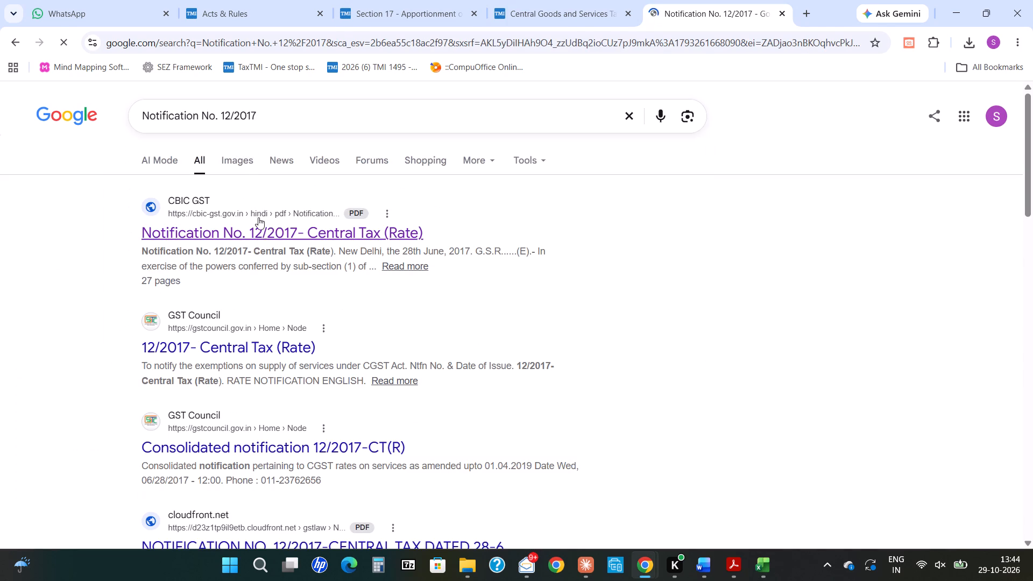
{"action": "left_click", "coordinate": [259, 237]}
Look through the exemption table of Notification No. 12/2017 for the Heading 9965 goods transportation entries.
{"action": "scroll", "coordinate": [638, 427], "scroll_direction": "down", "scroll_amount": 11}
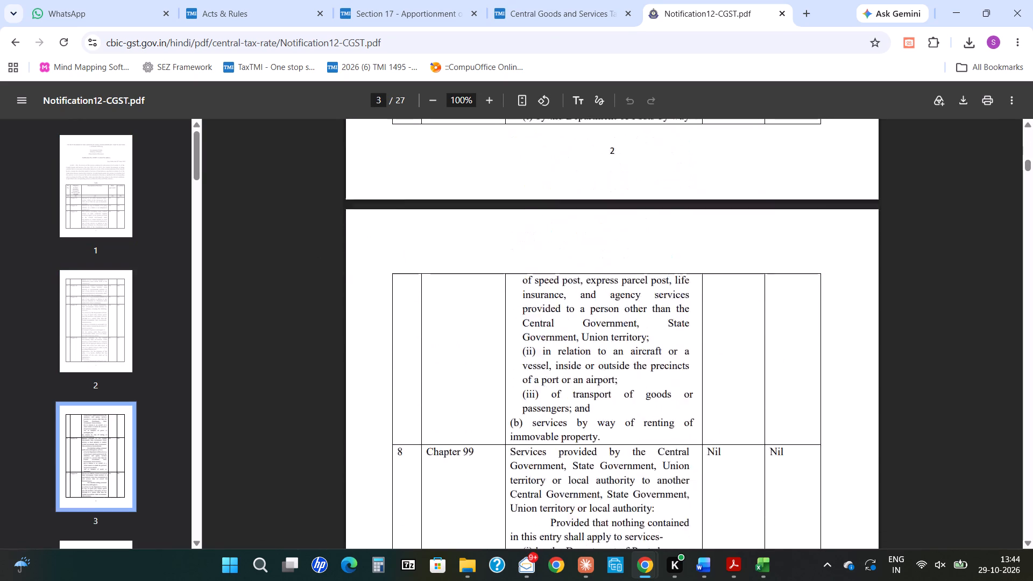
{"action": "scroll", "coordinate": [638, 427], "scroll_direction": "down", "scroll_amount": 3}
{"action": "key", "text": "alt+Tab"}
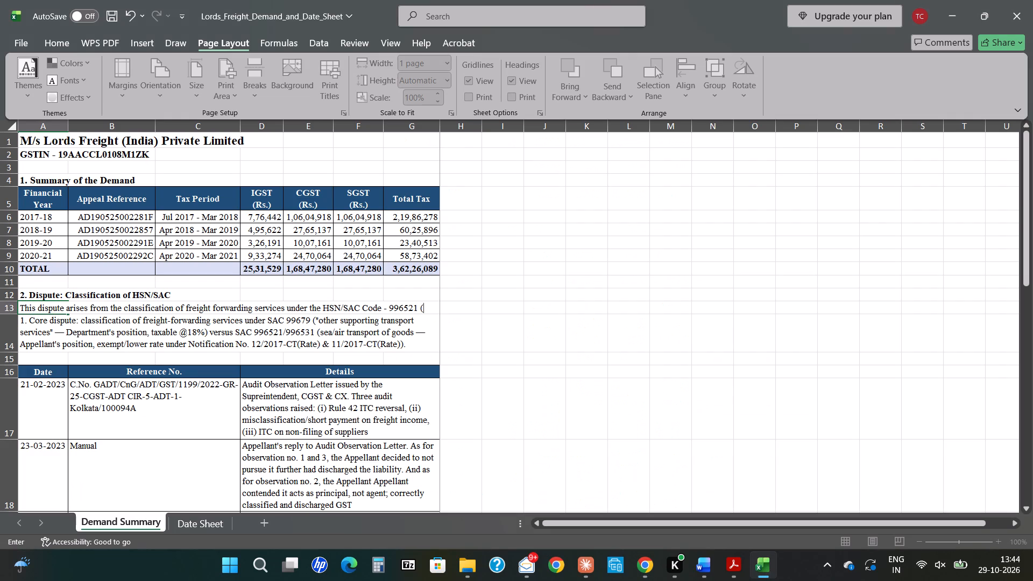
{"action": "key", "text": "alt+Tab"}
{"action": "scroll", "coordinate": [638, 427], "scroll_direction": "down", "scroll_amount": 1}
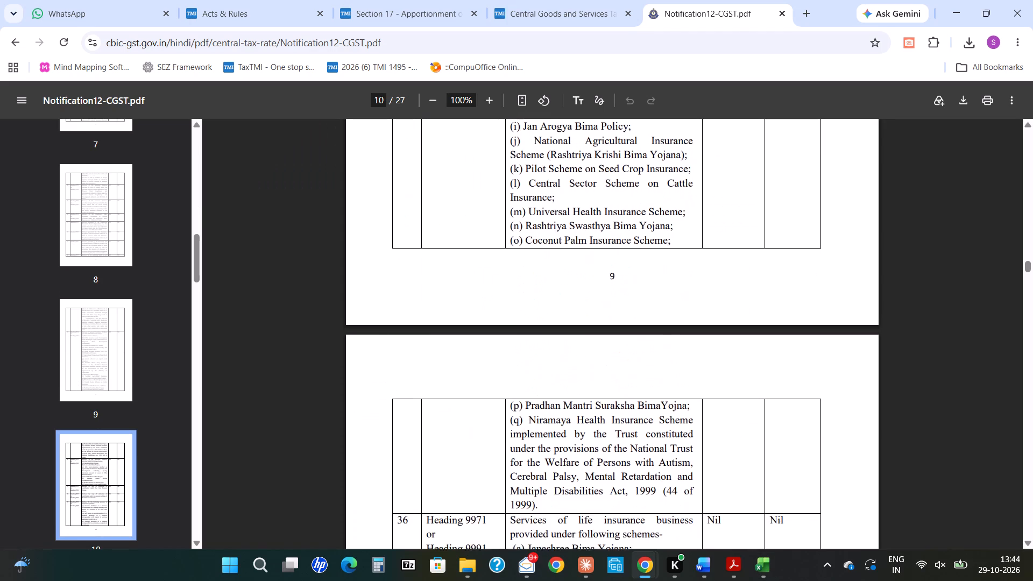
{"action": "scroll", "coordinate": [638, 427], "scroll_direction": "down", "scroll_amount": 1}
{"action": "scroll", "coordinate": [638, 427], "scroll_direction": "up", "scroll_amount": 7}
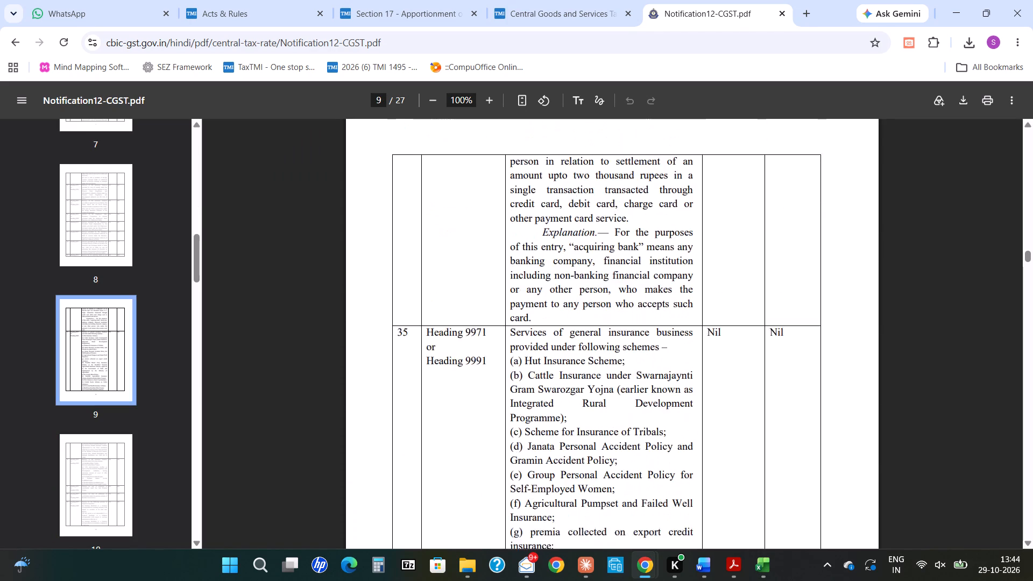
{"action": "scroll", "coordinate": [638, 427], "scroll_direction": "up", "scroll_amount": 8}
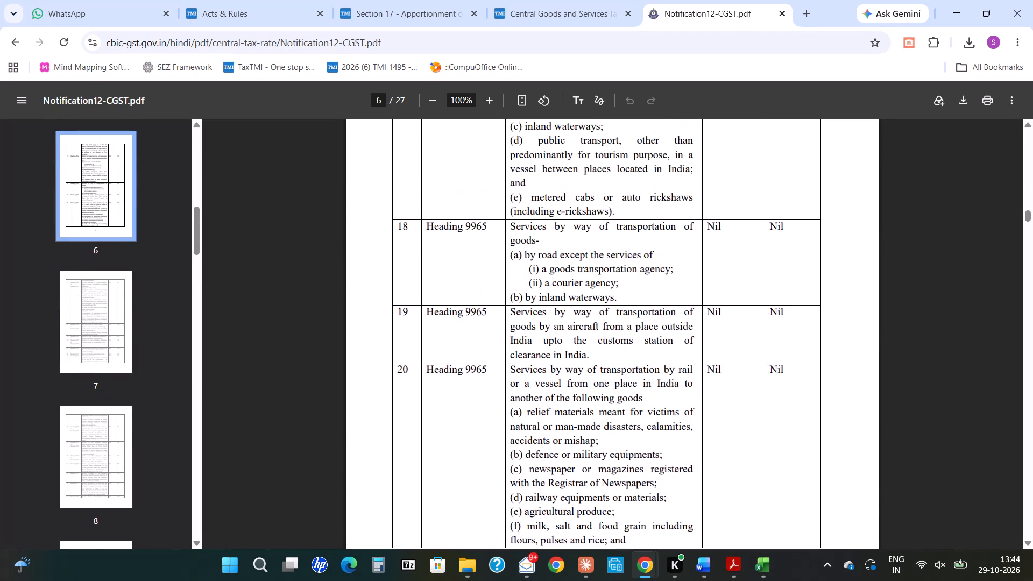
Examine entries 18 to 21 of Notification No. 12/2017 on transportation of goods by road, aircraft, rail, vessel and goods transport agency.
{"action": "scroll", "coordinate": [638, 427], "scroll_direction": "down", "scroll_amount": 5}
{"action": "scroll", "coordinate": [638, 427], "scroll_direction": "up", "scroll_amount": 4}
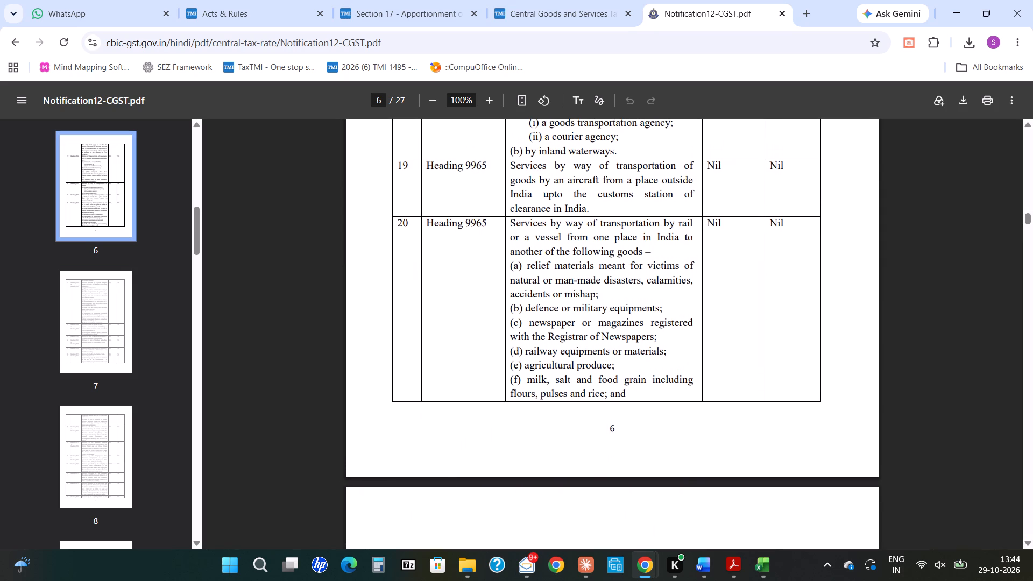
{"action": "scroll", "coordinate": [638, 427], "scroll_direction": "up", "scroll_amount": 3}
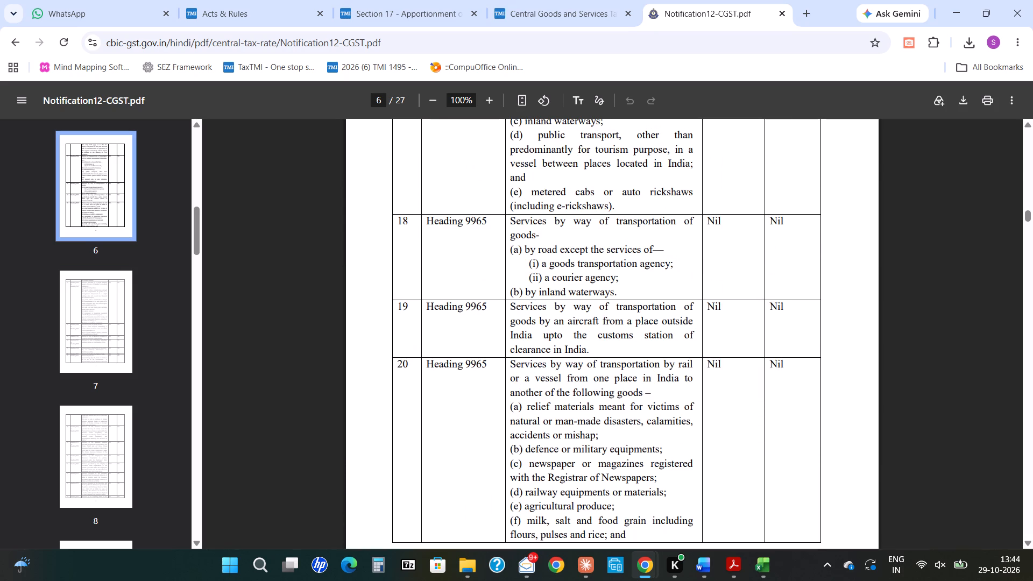
{"action": "scroll", "coordinate": [638, 427], "scroll_direction": "up", "scroll_amount": 2}
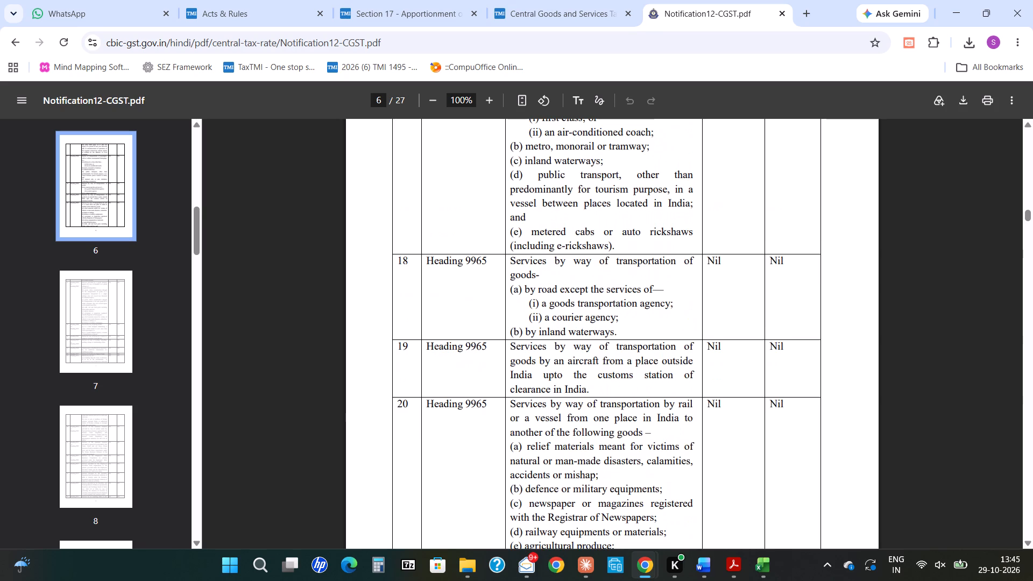
{"action": "scroll", "coordinate": [638, 427], "scroll_direction": "up", "scroll_amount": 1}
{"action": "scroll", "coordinate": [638, 427], "scroll_direction": "down", "scroll_amount": 1}
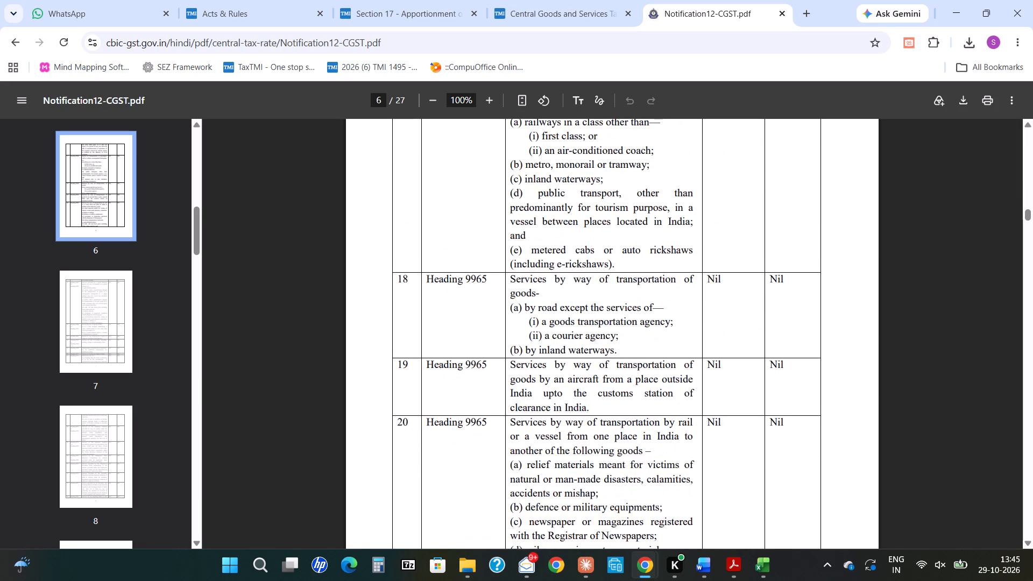
{"action": "scroll", "coordinate": [638, 427], "scroll_direction": "down", "scroll_amount": 4}
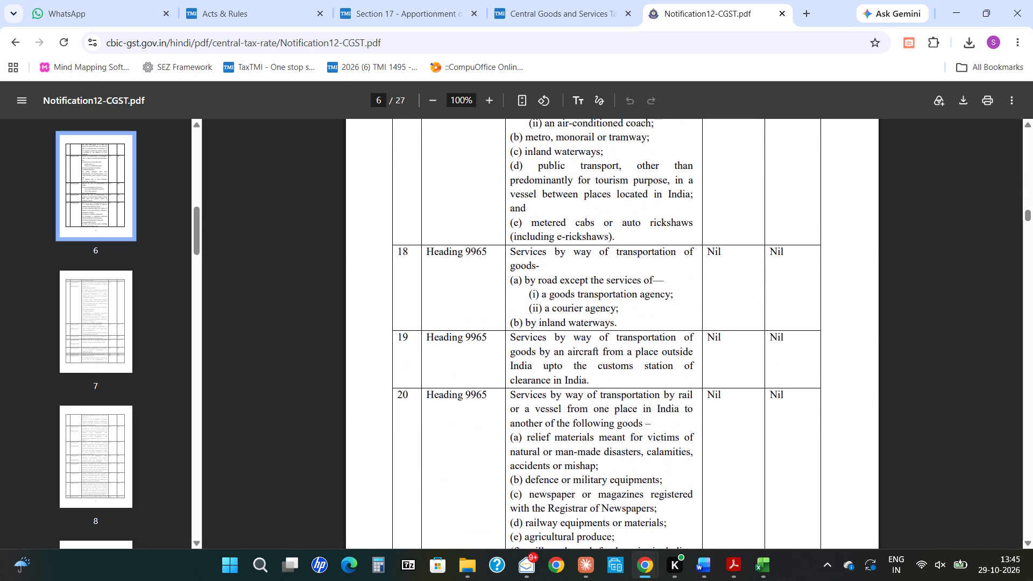
{"action": "scroll", "coordinate": [638, 427], "scroll_direction": "down", "scroll_amount": 2}
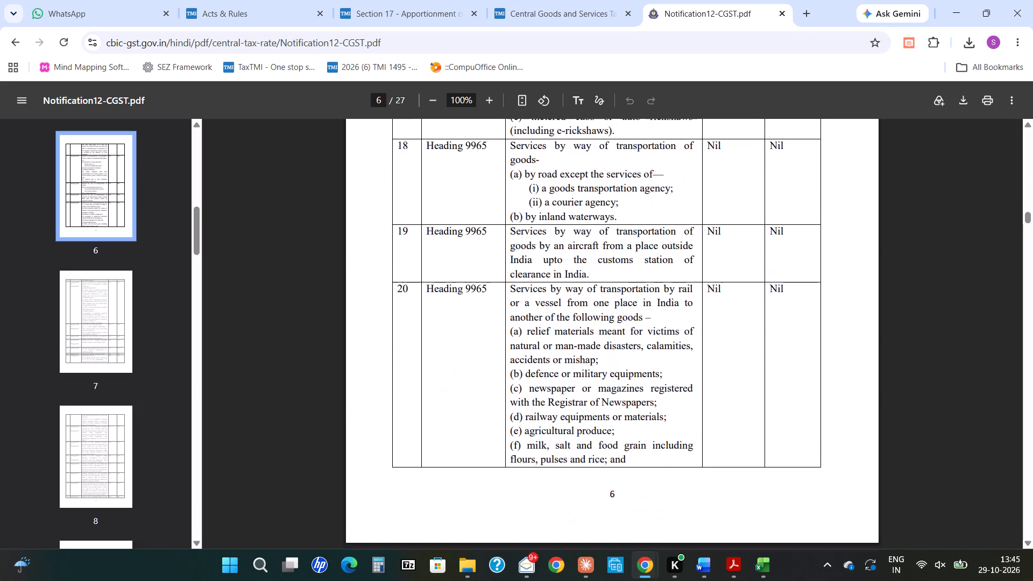
{"action": "scroll", "coordinate": [638, 427], "scroll_direction": "down", "scroll_amount": 3}
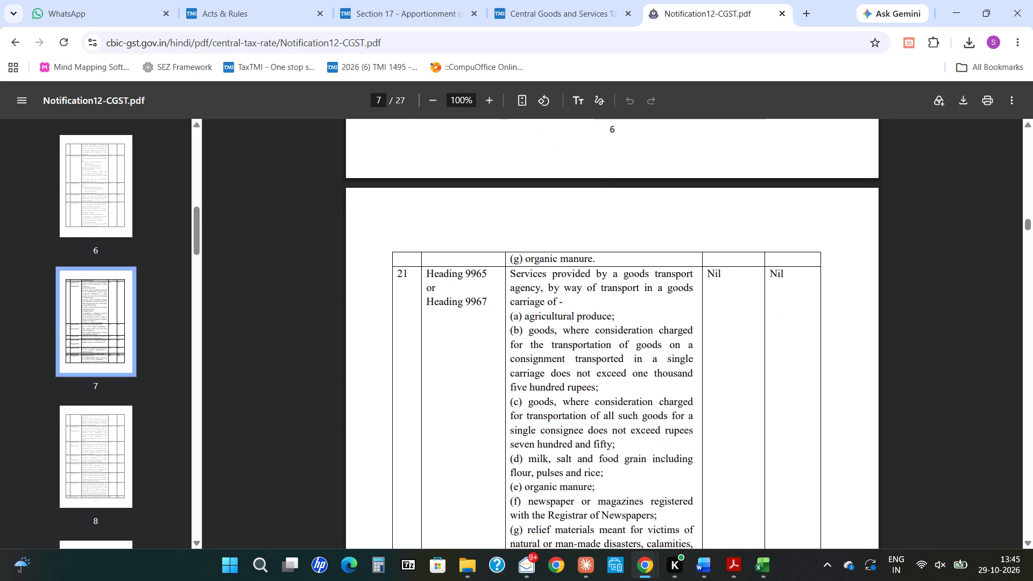
{"action": "scroll", "coordinate": [638, 427], "scroll_direction": "down", "scroll_amount": 2}
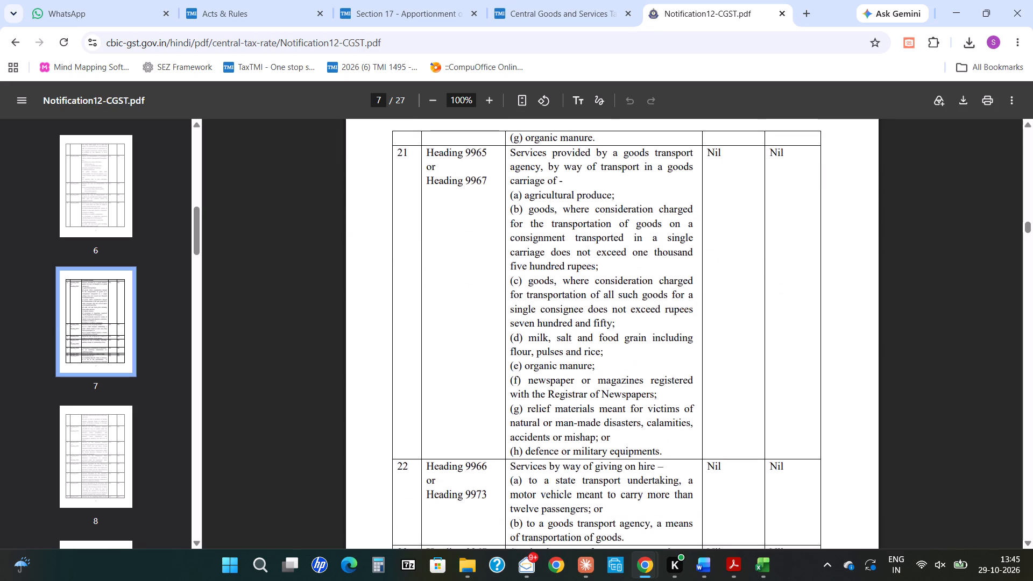
{"action": "scroll", "coordinate": [638, 427], "scroll_direction": "up", "scroll_amount": 2}
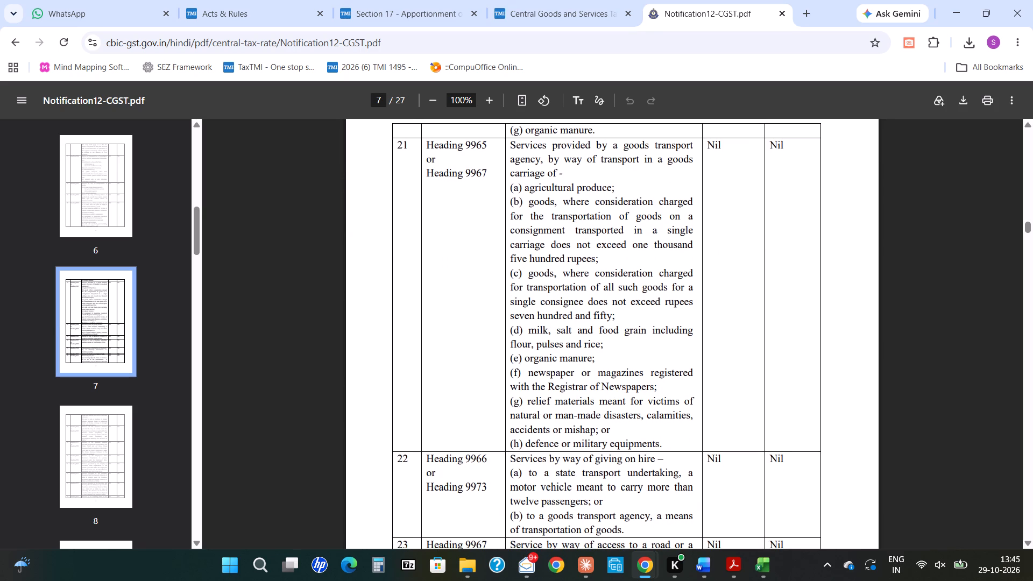
{"action": "scroll", "coordinate": [638, 427], "scroll_direction": "up", "scroll_amount": 1}
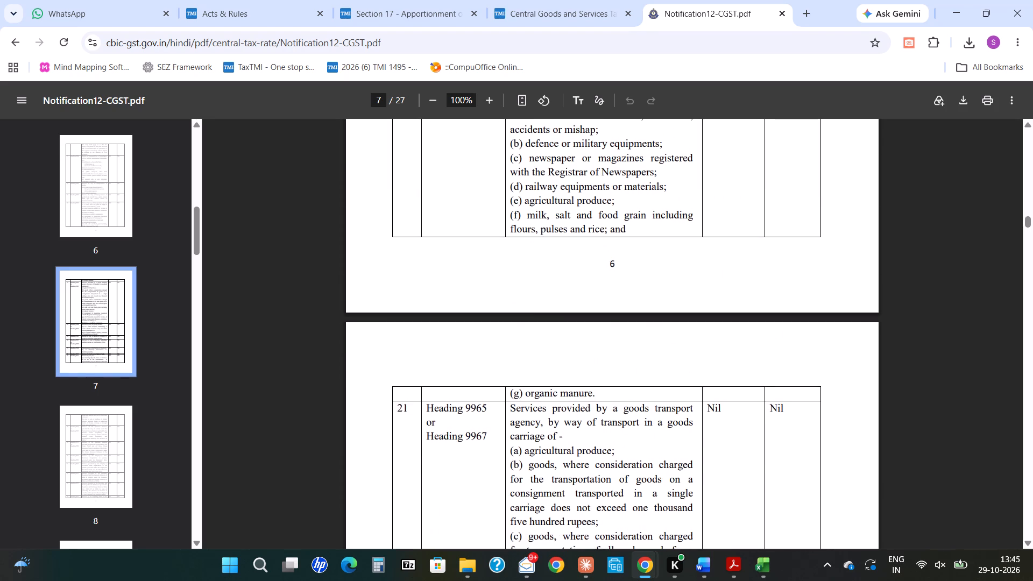
{"action": "scroll", "coordinate": [638, 427], "scroll_direction": "up", "scroll_amount": 2}
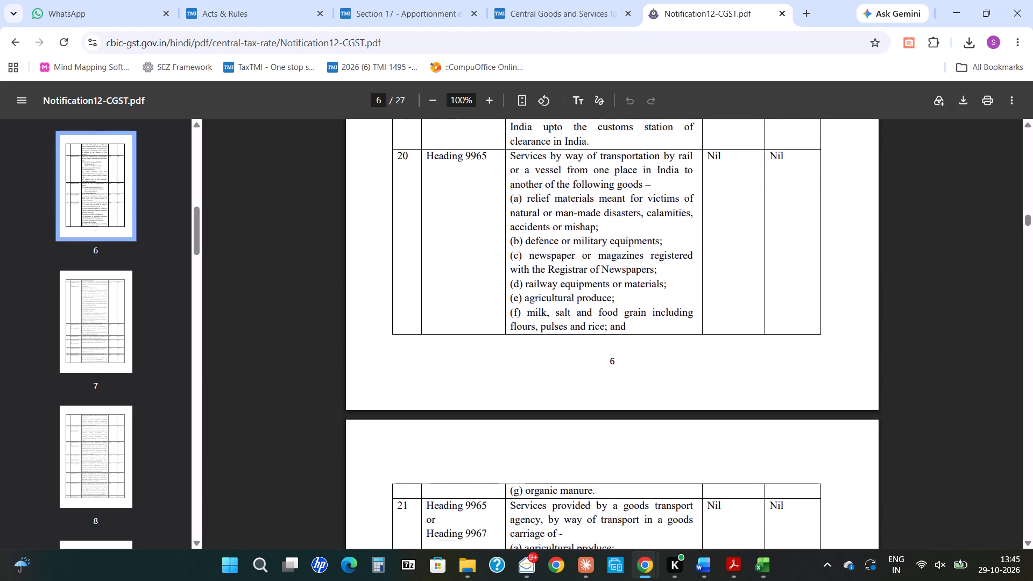
{"action": "scroll", "coordinate": [638, 427], "scroll_direction": "up", "scroll_amount": 1}
Search Google in a new tab for "notification no. 11/2017- central tax (rate)" and open the CBIC PDF.
{"action": "key", "text": "alt+Tab"}
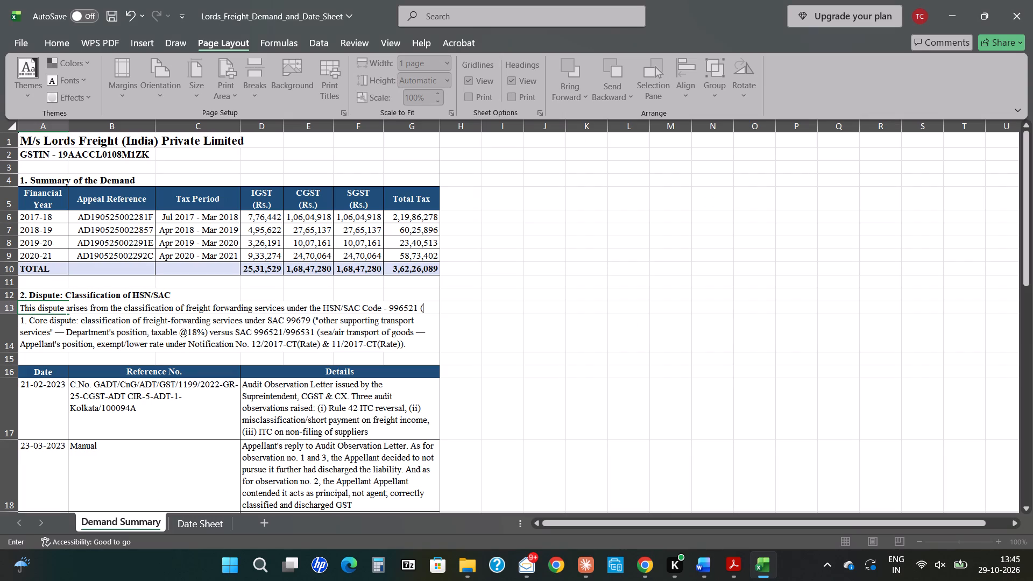
{"action": "key", "text": "alt+Tab"}
{"action": "key", "text": "ctrl+t"}
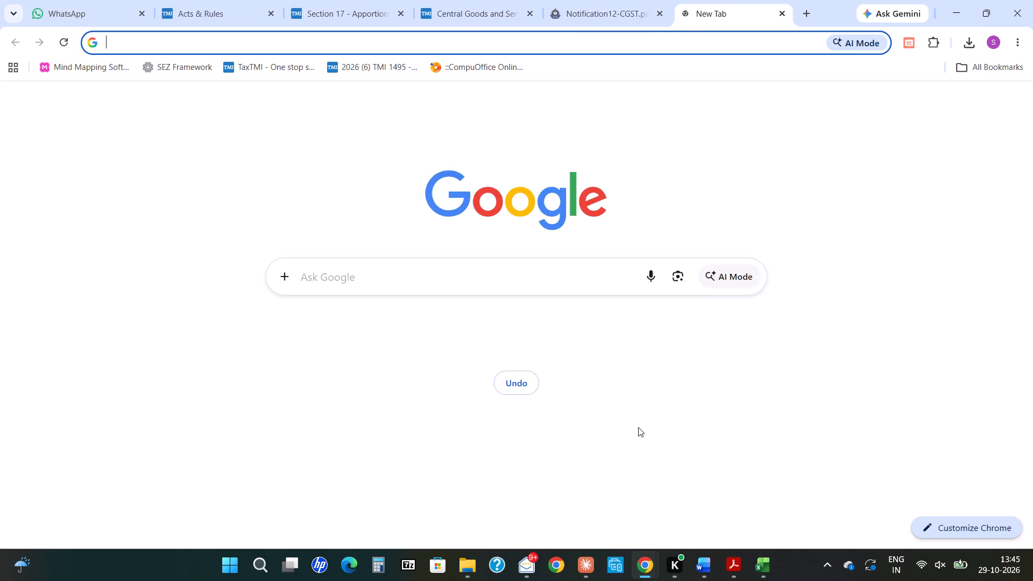
{"action": "type", "text": "notification no. 11"}
{"action": "key", "text": "Down"}
{"action": "key", "text": "Return"}
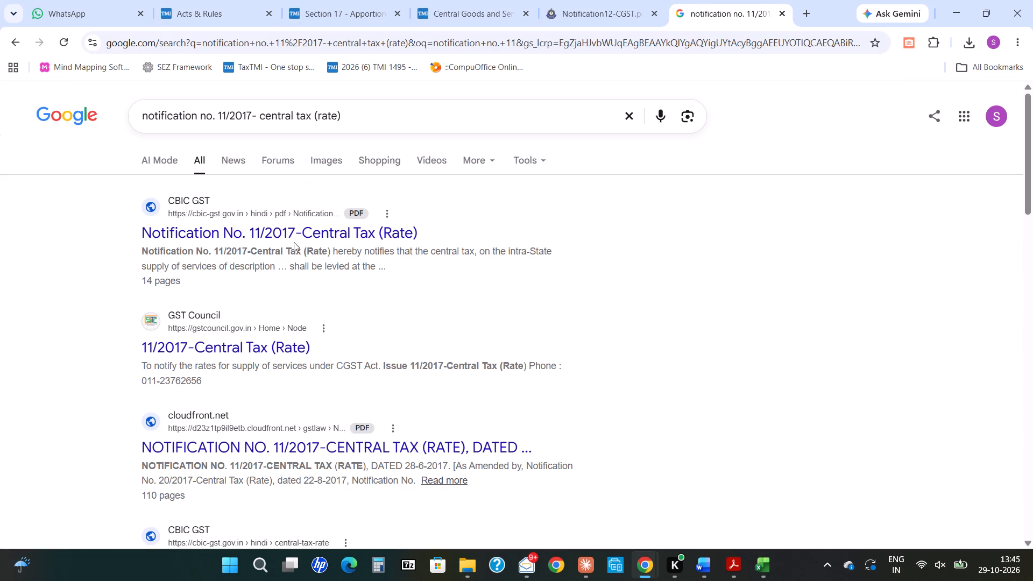
{"action": "left_click", "coordinate": [299, 238]}
Look through the rate table of Notification No. 11/2017 for the Heading 9965 goods transport services entry.
{"action": "scroll", "coordinate": [561, 329], "scroll_direction": "down", "scroll_amount": 3}
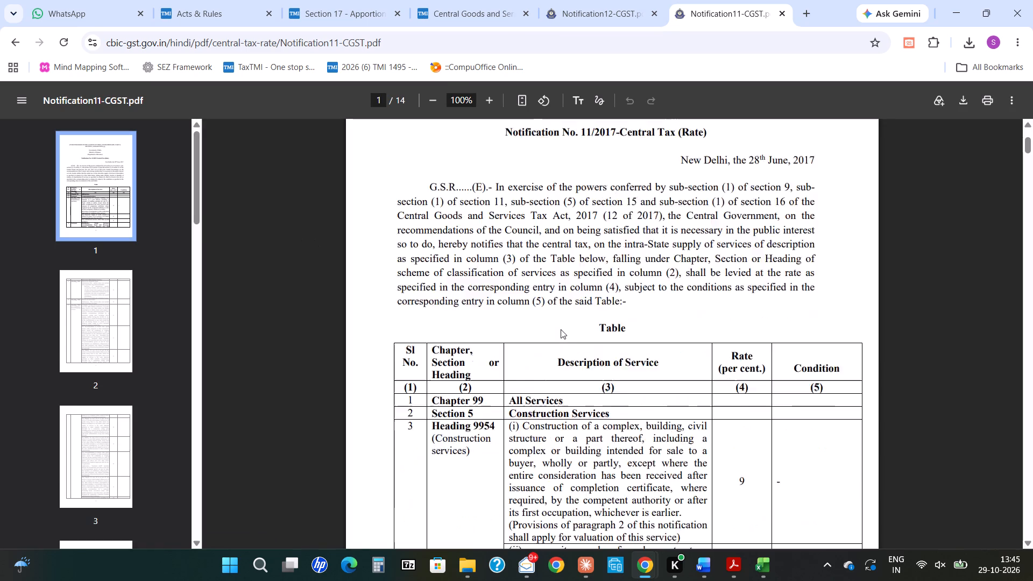
{"action": "scroll", "coordinate": [561, 329], "scroll_direction": "down", "scroll_amount": 5}
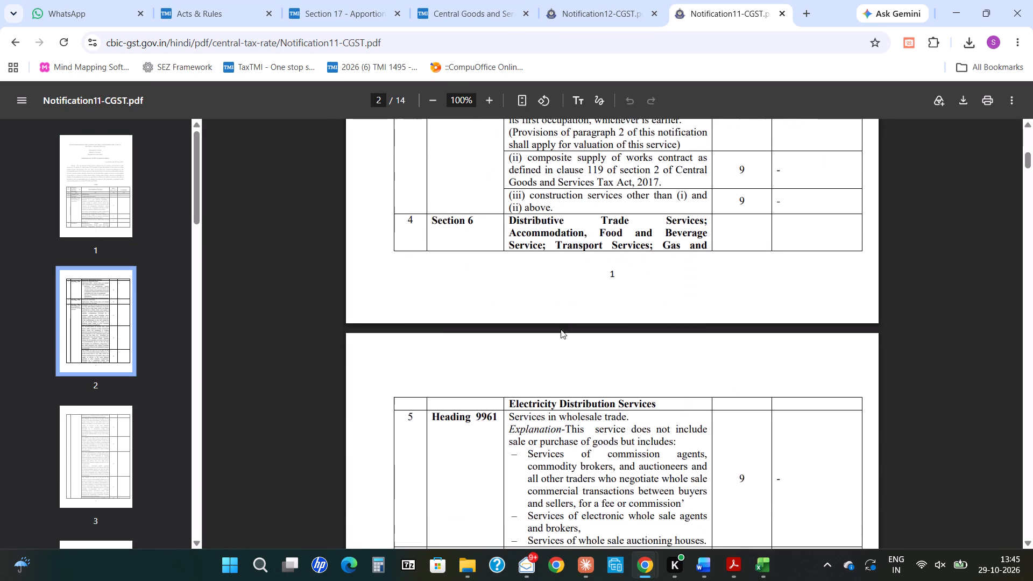
{"action": "scroll", "coordinate": [561, 329], "scroll_direction": "down", "scroll_amount": 5}
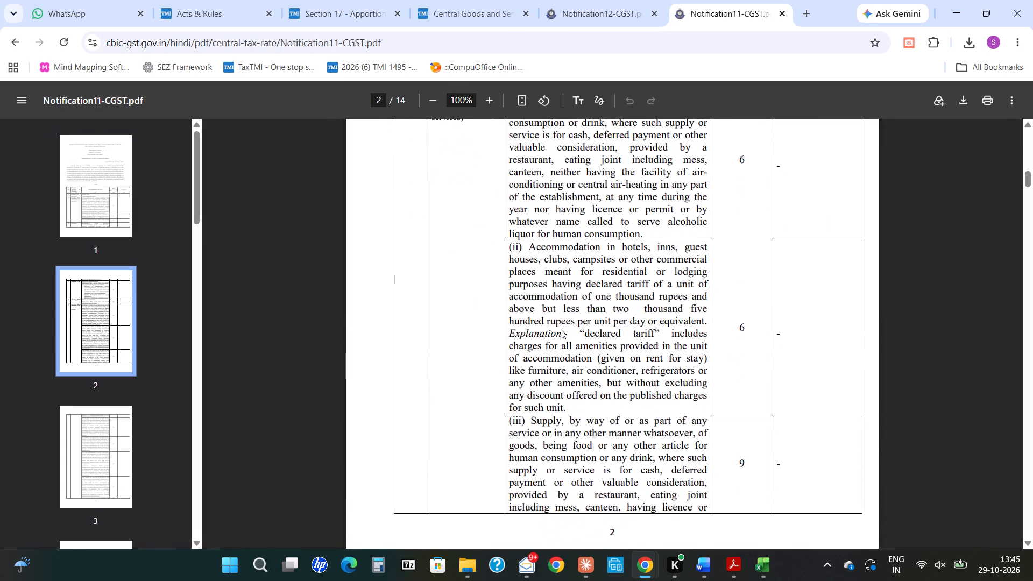
{"action": "scroll", "coordinate": [561, 329], "scroll_direction": "down", "scroll_amount": 10}
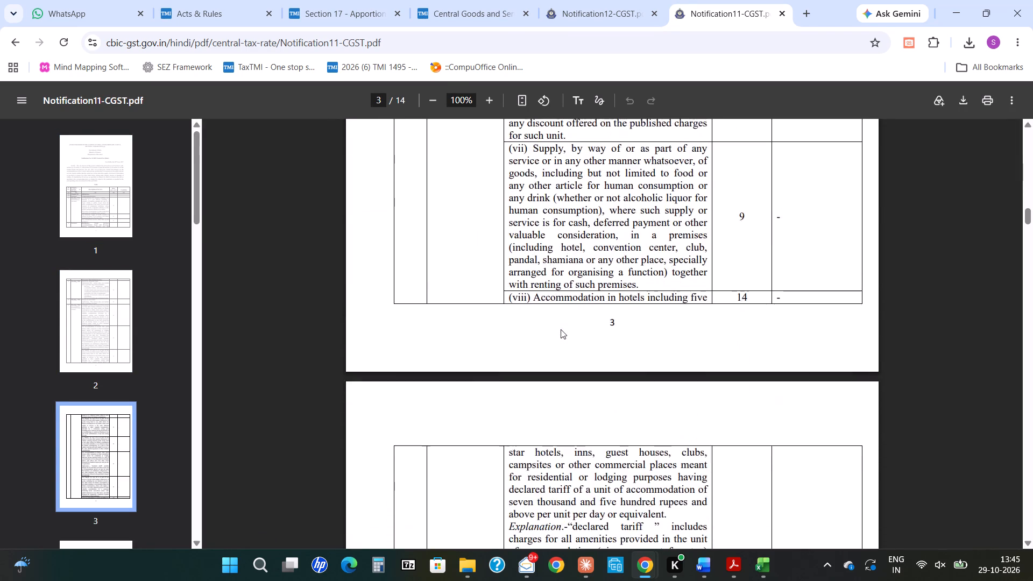
{"action": "scroll", "coordinate": [561, 329], "scroll_direction": "down", "scroll_amount": 8}
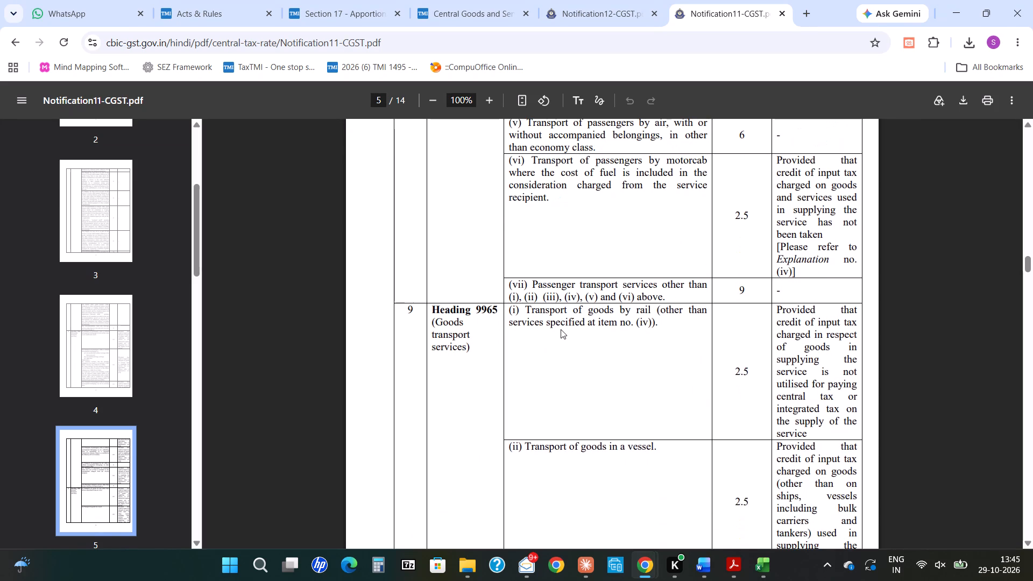
{"action": "scroll", "coordinate": [561, 329], "scroll_direction": "down", "scroll_amount": 1}
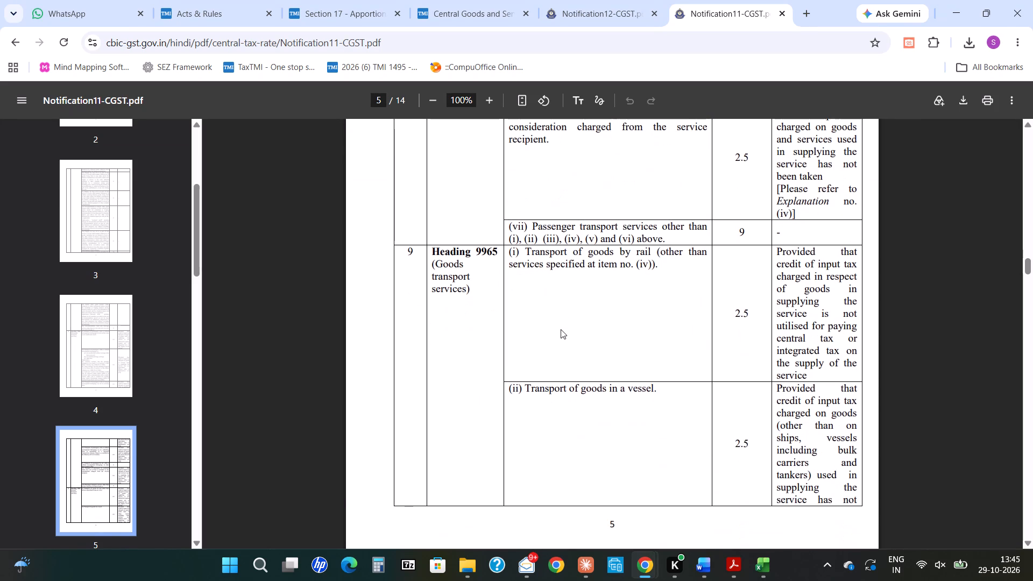
Examine the Heading 9965 items of Notification No. 11/2017 on rail, vessel, goods transport agency and other goods transport, including their conditions.
{"action": "scroll", "coordinate": [561, 329], "scroll_direction": "down", "scroll_amount": 4}
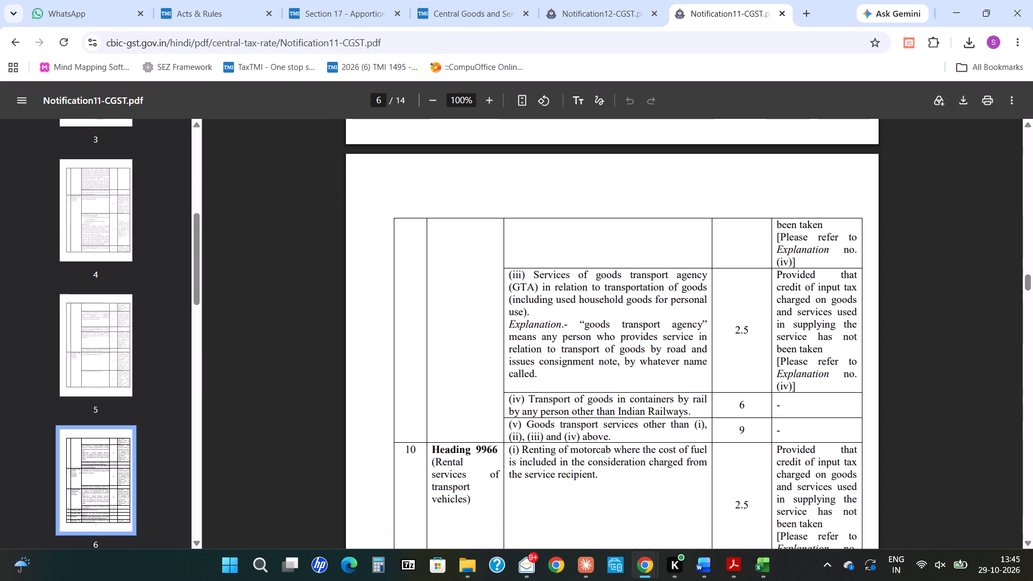
{"action": "scroll", "coordinate": [596, 373], "scroll_direction": "up", "scroll_amount": 5}
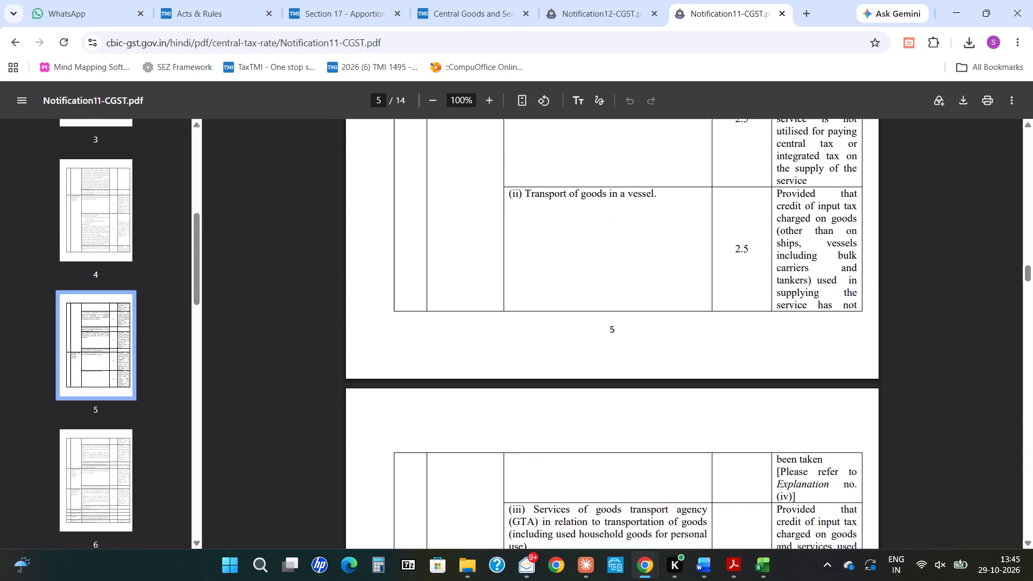
{"action": "scroll", "coordinate": [596, 373], "scroll_direction": "up", "scroll_amount": 2}
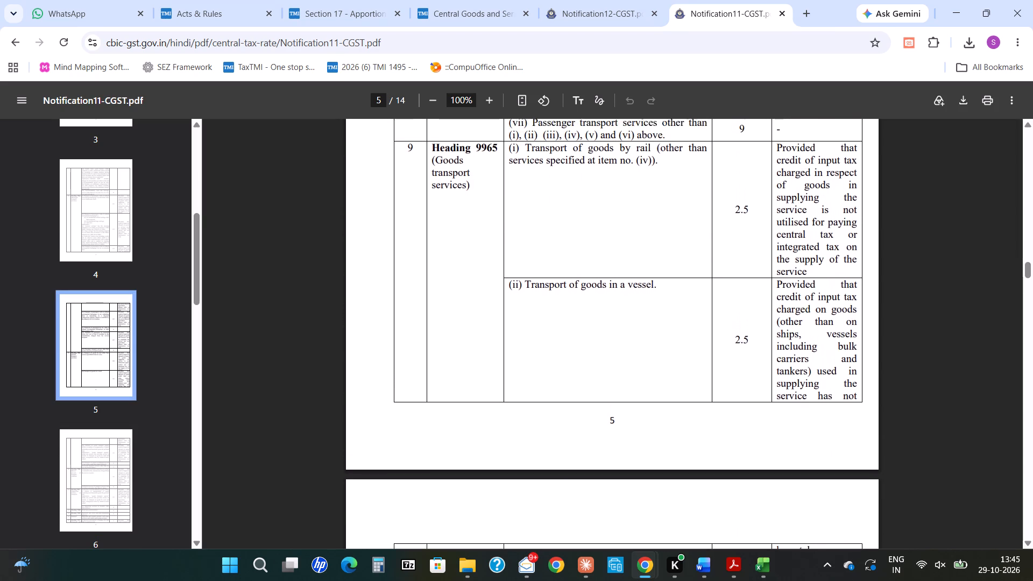
{"action": "scroll", "coordinate": [596, 373], "scroll_direction": "up", "scroll_amount": 1}
{"action": "scroll", "coordinate": [596, 373], "scroll_direction": "down", "scroll_amount": 5}
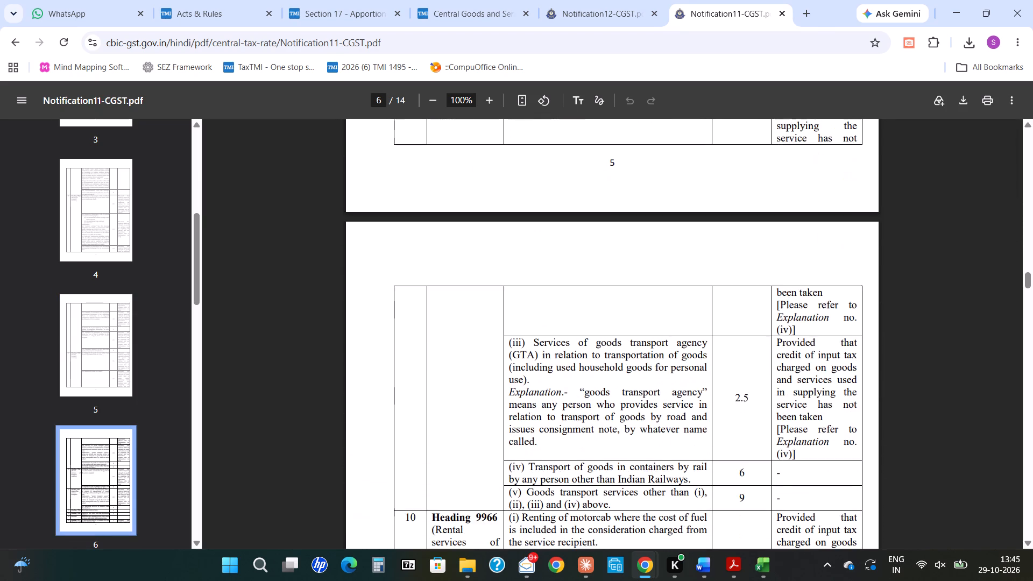
{"action": "scroll", "coordinate": [596, 373], "scroll_direction": "down", "scroll_amount": 1}
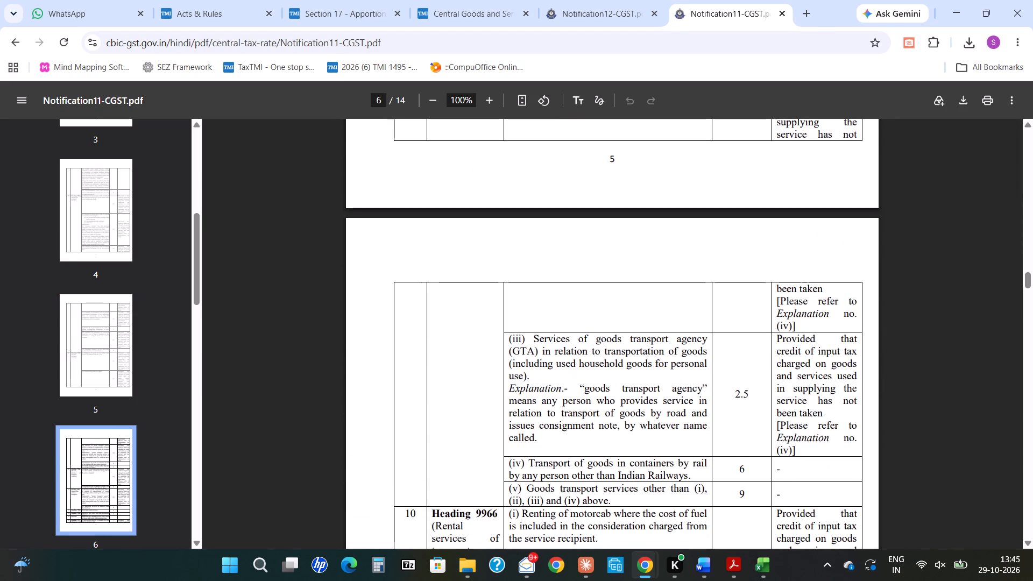
{"action": "scroll", "coordinate": [654, 468], "scroll_direction": "down", "scroll_amount": 2}
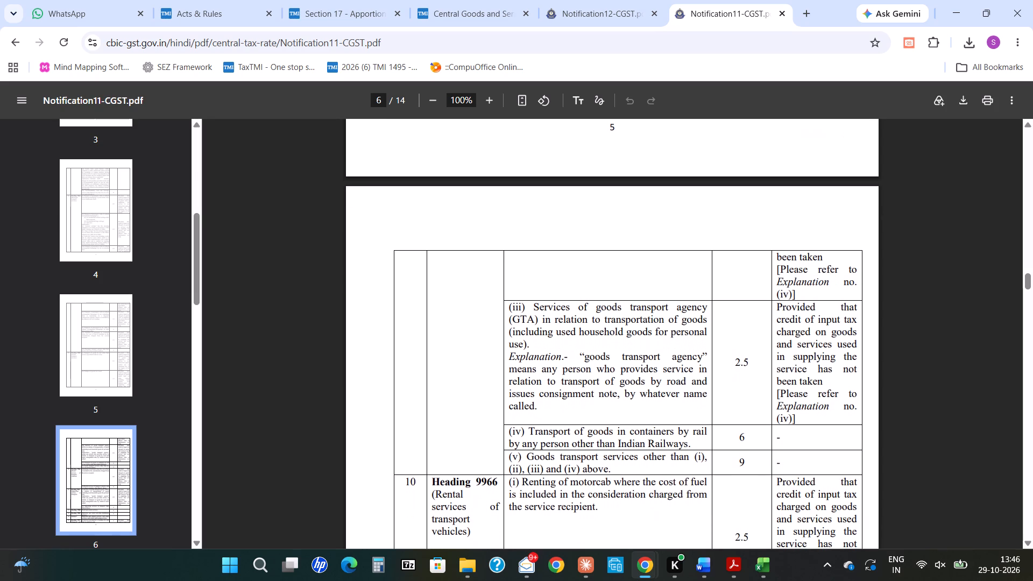
Check the Heading 9966 and 9967 entries of Notification No. 11/2017, and review the Heading 9965 and passenger transport entries again.
{"action": "scroll", "coordinate": [654, 468], "scroll_direction": "down", "scroll_amount": 2}
{"action": "scroll", "coordinate": [739, 472], "scroll_direction": "down", "scroll_amount": 3}
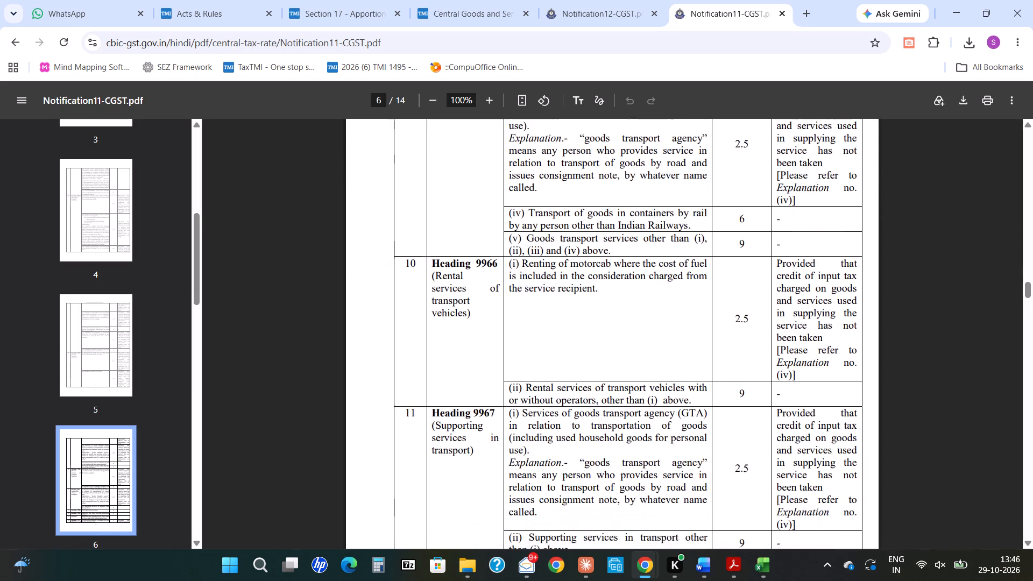
{"action": "scroll", "coordinate": [739, 472], "scroll_direction": "up", "scroll_amount": 2}
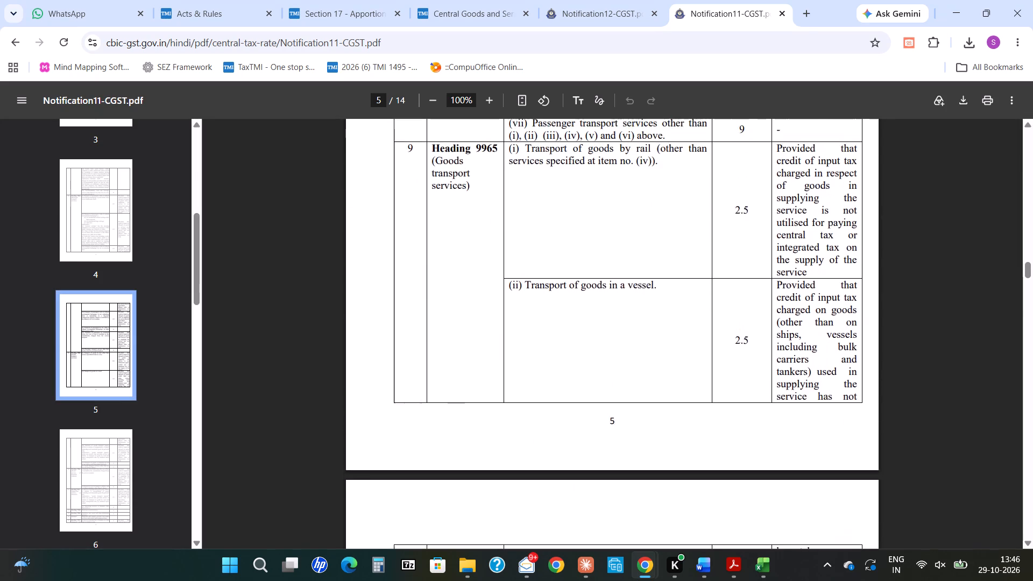
{"action": "scroll", "coordinate": [739, 472], "scroll_direction": "up", "scroll_amount": 8}
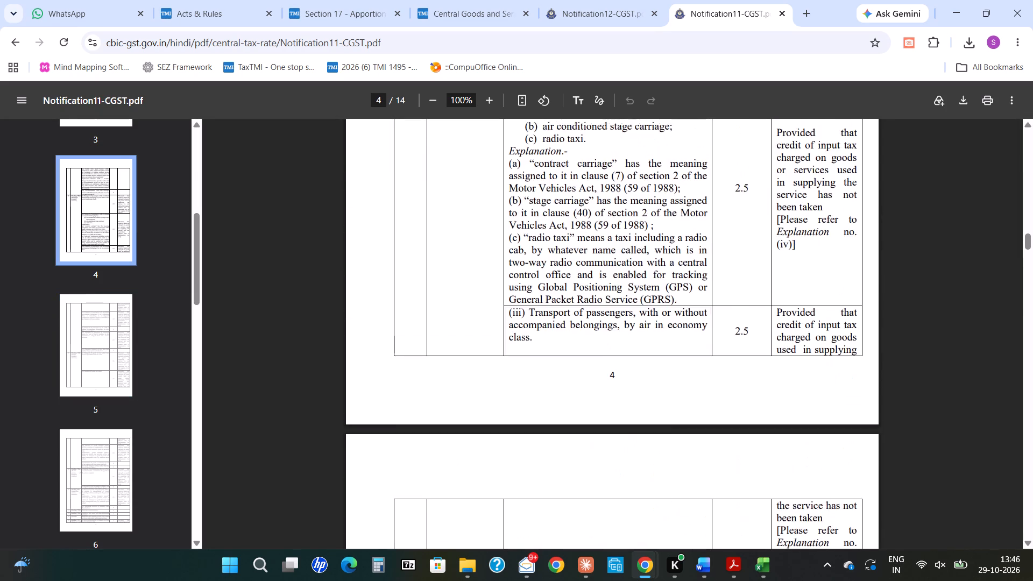
{"action": "scroll", "coordinate": [739, 472], "scroll_direction": "up", "scroll_amount": 2}
Compare entries 19 and 20 of Notification No. 12/2017 with the HSN/SAC dispute description in the Demand Summary sheet.
{"action": "key", "text": "ctrl+shift+Tab"}
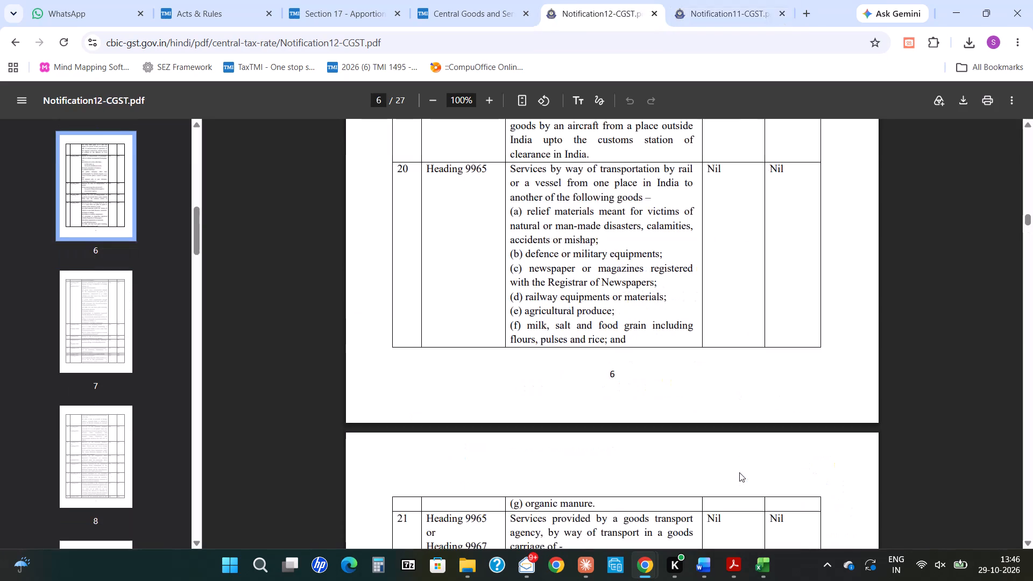
{"action": "scroll", "coordinate": [734, 354], "scroll_direction": "up", "scroll_amount": 1}
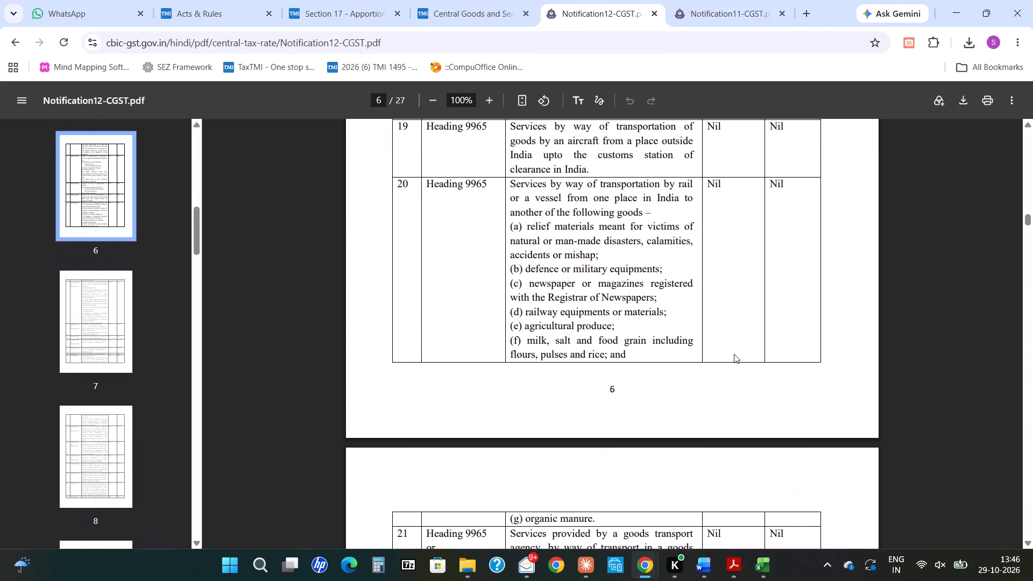
{"action": "scroll", "coordinate": [734, 354], "scroll_direction": "up", "scroll_amount": 1}
{"action": "key", "text": "alt+Tab"}
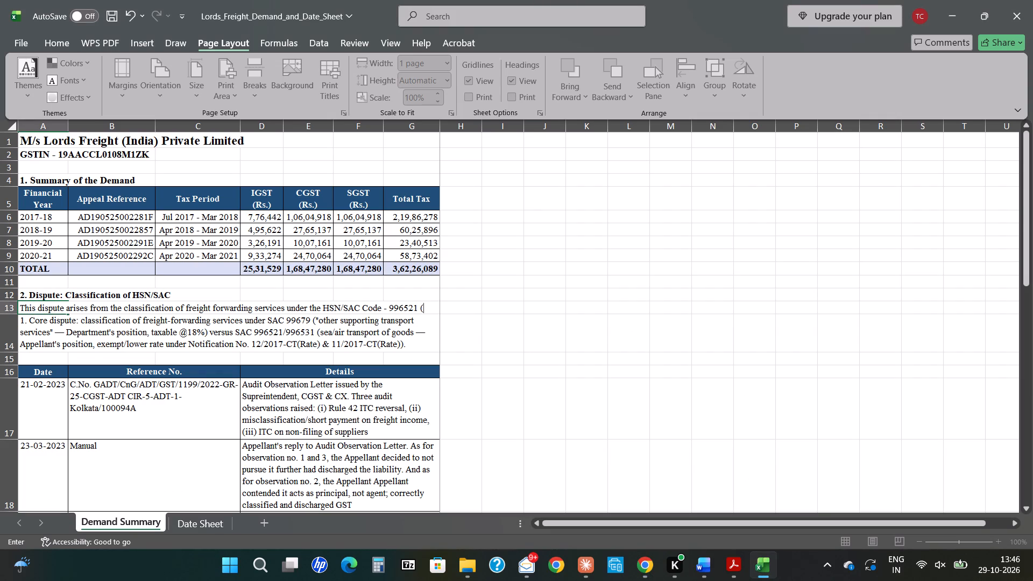
{"action": "key", "text": "alt+Tab"}
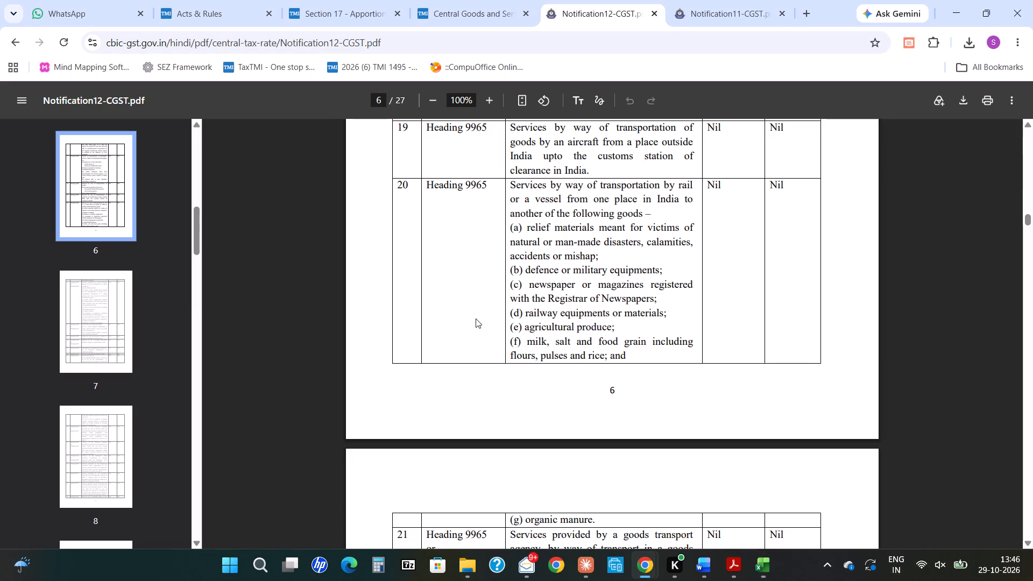
{"action": "key", "text": "alt+Tab"}
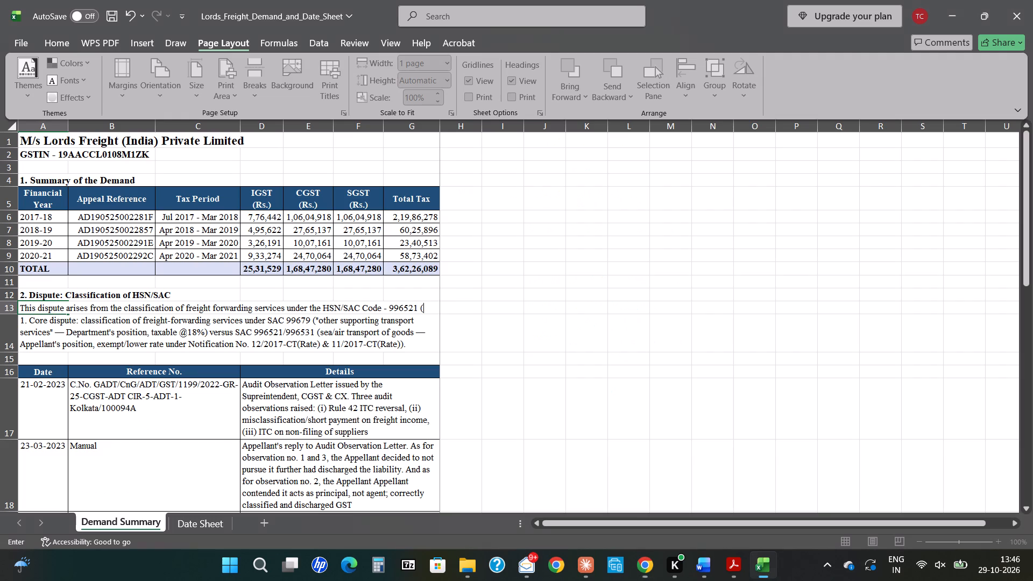
{"action": "key", "text": "alt+Tab"}
{"action": "key", "text": "alt+Tab"}
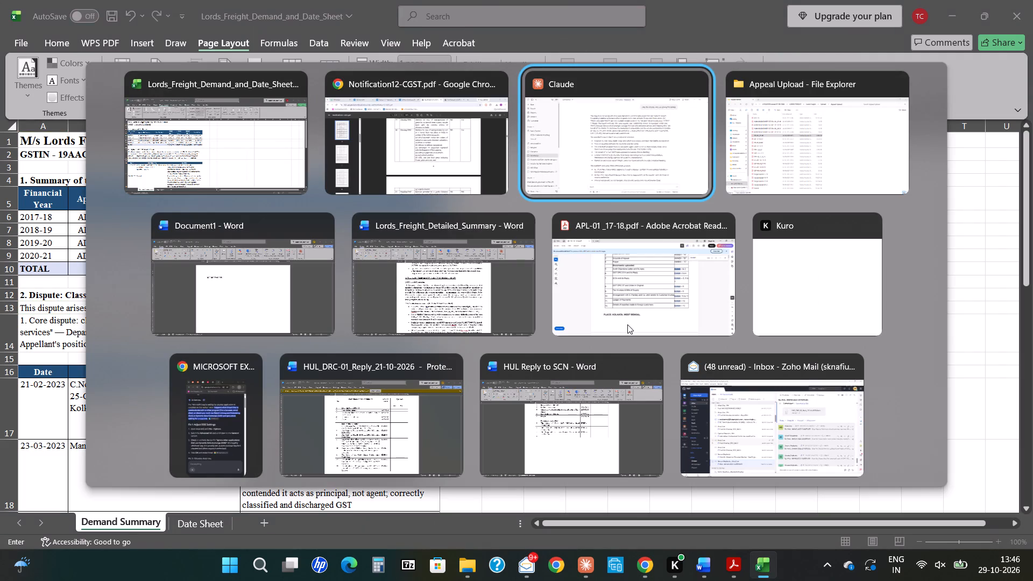
{"action": "key", "text": "alt+Left"}
{"action": "key", "text": "alt+Right"}
{"action": "key", "text": "alt+Left"}
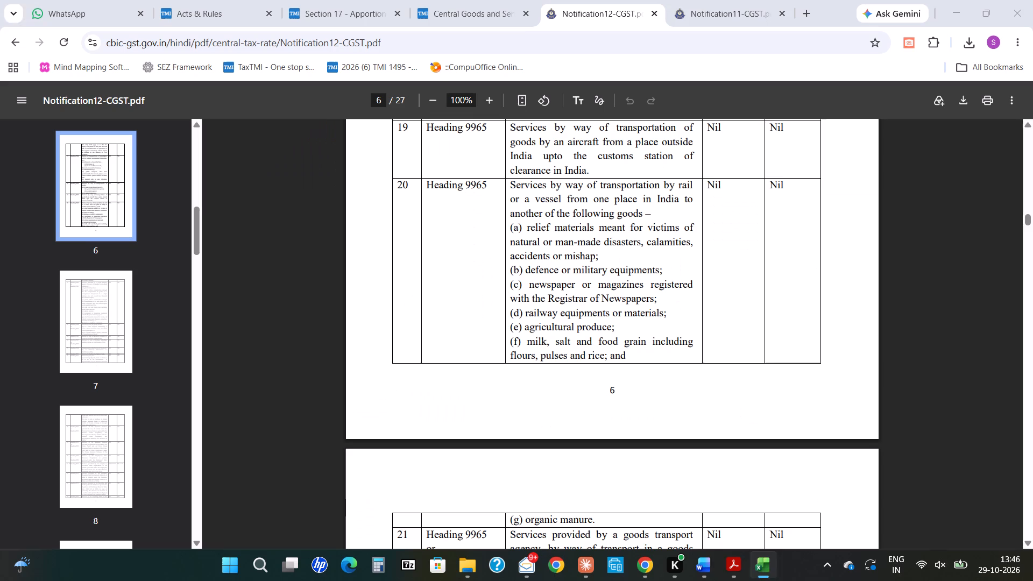
Search Google in a new tab for "sac code 996521".
{"action": "key", "text": "ctrl+t"}
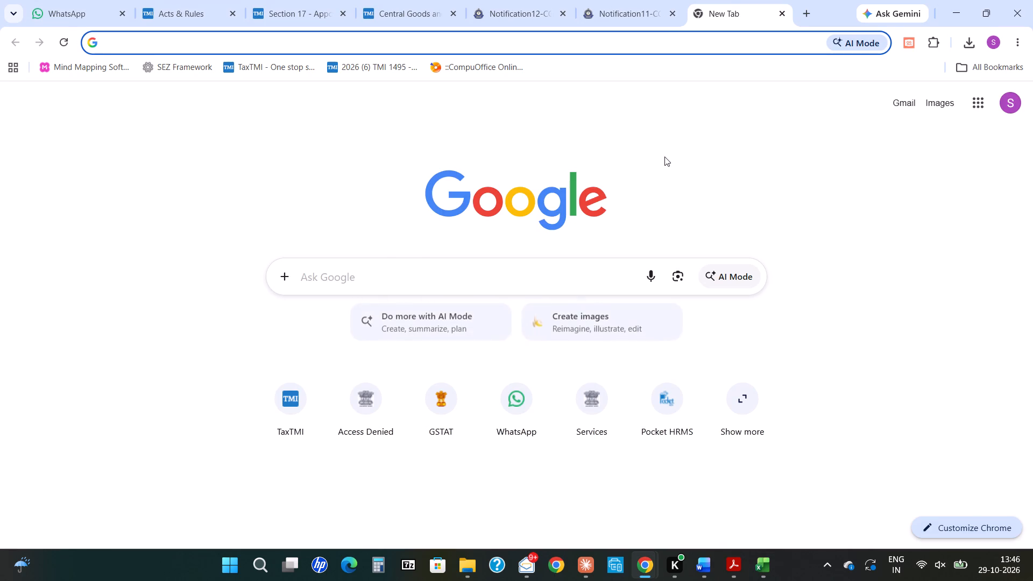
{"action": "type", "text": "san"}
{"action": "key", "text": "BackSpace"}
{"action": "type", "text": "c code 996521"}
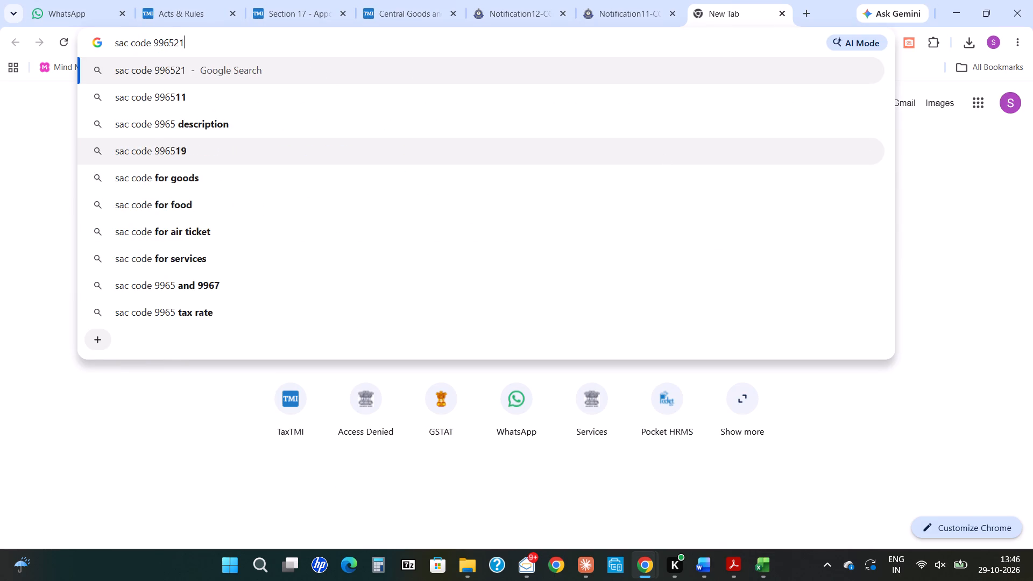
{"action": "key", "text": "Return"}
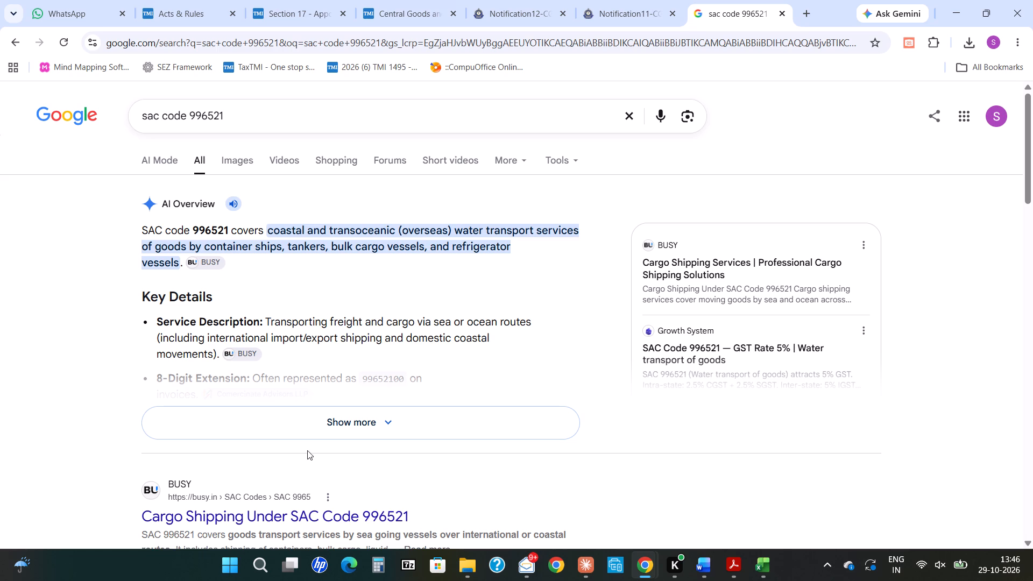
Look through the search results for the service description covered by SAC code 996521.
{"action": "scroll", "coordinate": [352, 297], "scroll_direction": "down", "scroll_amount": 2}
{"action": "scroll", "coordinate": [315, 378], "scroll_direction": "down", "scroll_amount": 3}
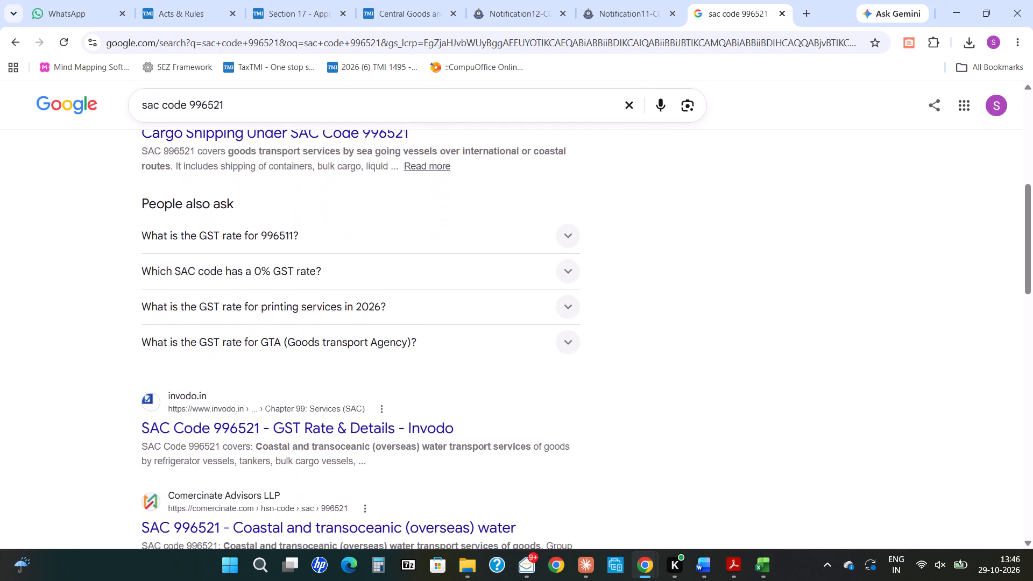
{"action": "scroll", "coordinate": [307, 426], "scroll_direction": "down", "scroll_amount": 1}
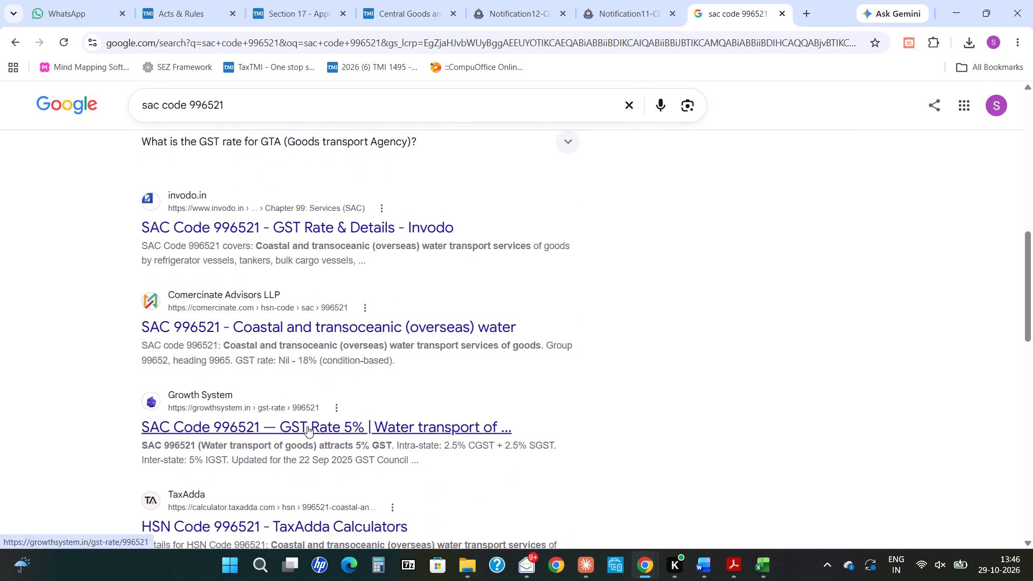
{"action": "scroll", "coordinate": [307, 426], "scroll_direction": "down", "scroll_amount": 5}
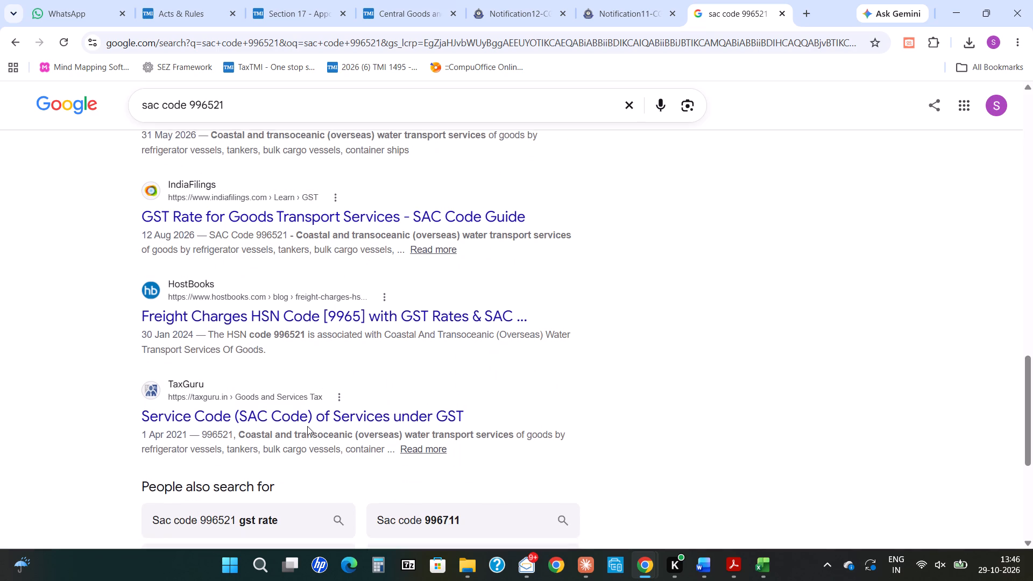
{"action": "scroll", "coordinate": [327, 398], "scroll_direction": "up", "scroll_amount": 6}
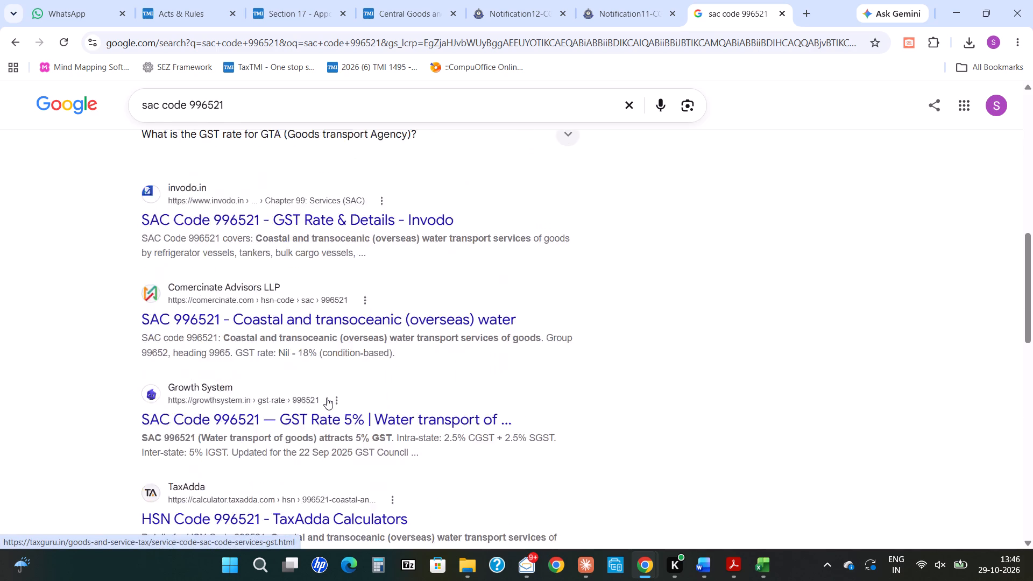
{"action": "scroll", "coordinate": [327, 398], "scroll_direction": "up", "scroll_amount": 1}
{"action": "scroll", "coordinate": [366, 296], "scroll_direction": "up", "scroll_amount": 2}
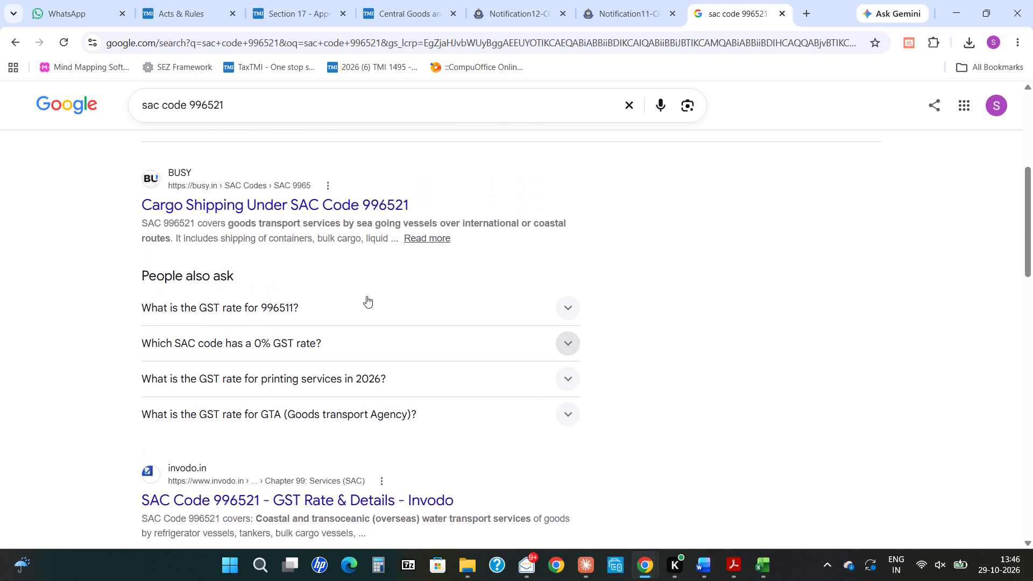
{"action": "scroll", "coordinate": [366, 296], "scroll_direction": "up", "scroll_amount": 1}
{"action": "scroll", "coordinate": [378, 249], "scroll_direction": "up", "scroll_amount": 3}
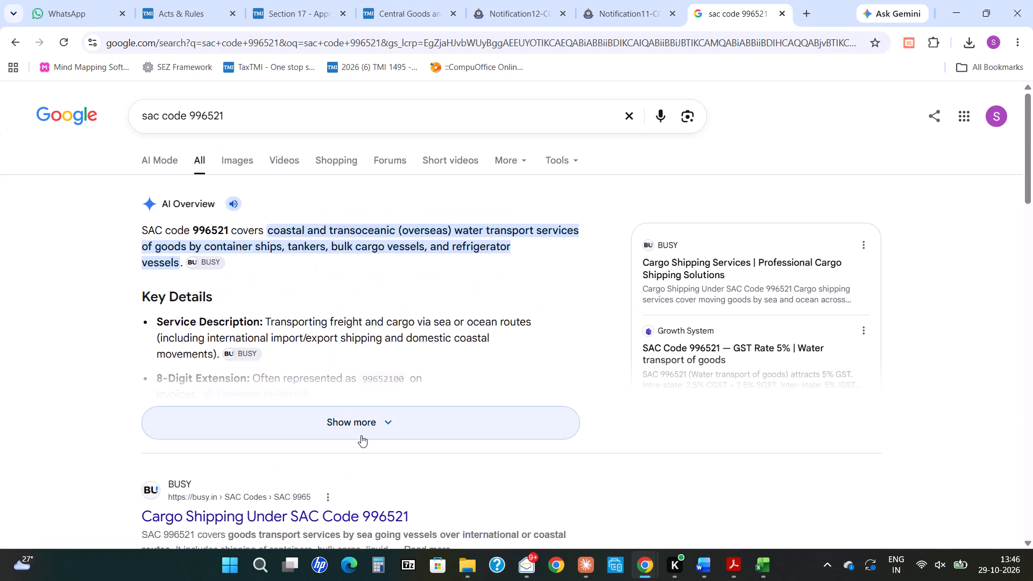
Expand the AI Overview on SAC 996521 and open its CBIC GST Tariff Scheme reference.
{"action": "left_click", "coordinate": [361, 435]}
{"action": "scroll", "coordinate": [404, 338], "scroll_direction": "down", "scroll_amount": 1}
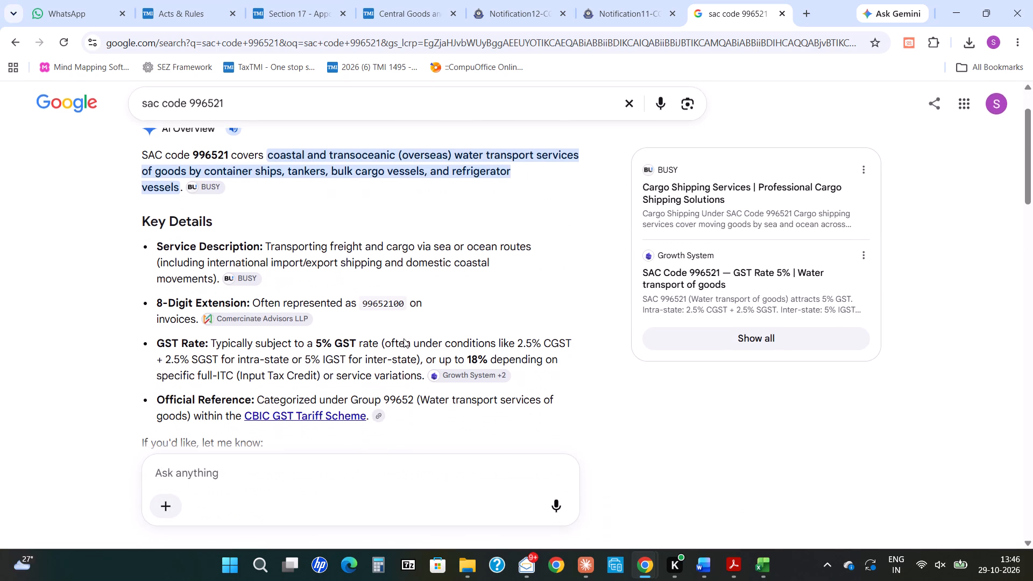
{"action": "scroll", "coordinate": [404, 338], "scroll_direction": "down", "scroll_amount": 1}
{"action": "left_click", "coordinate": [323, 413]}
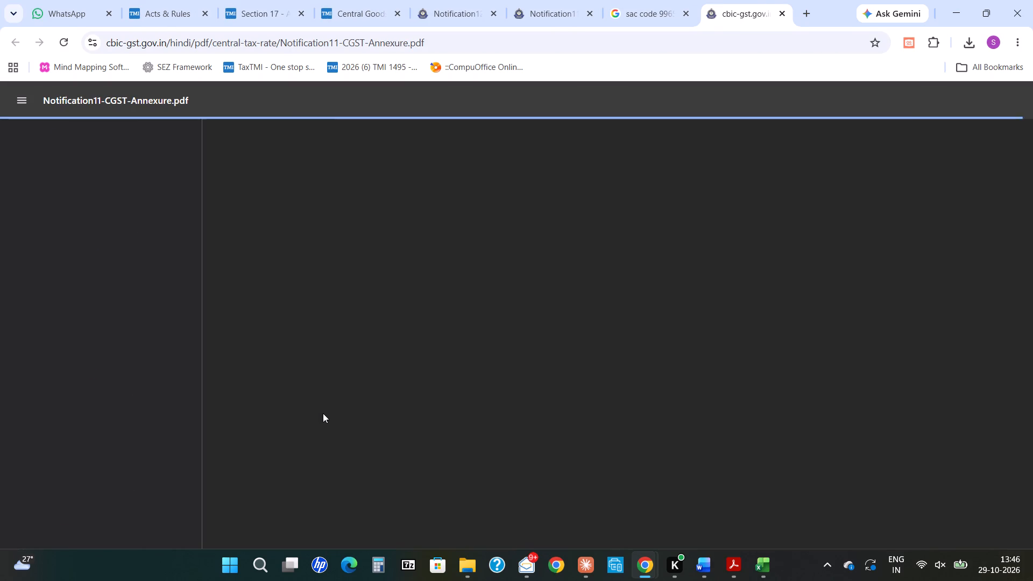
Look through the Annexure's Scheme of Classification of Services for the description of service code 996521.
{"action": "scroll", "coordinate": [505, 370], "scroll_direction": "down", "scroll_amount": 1}
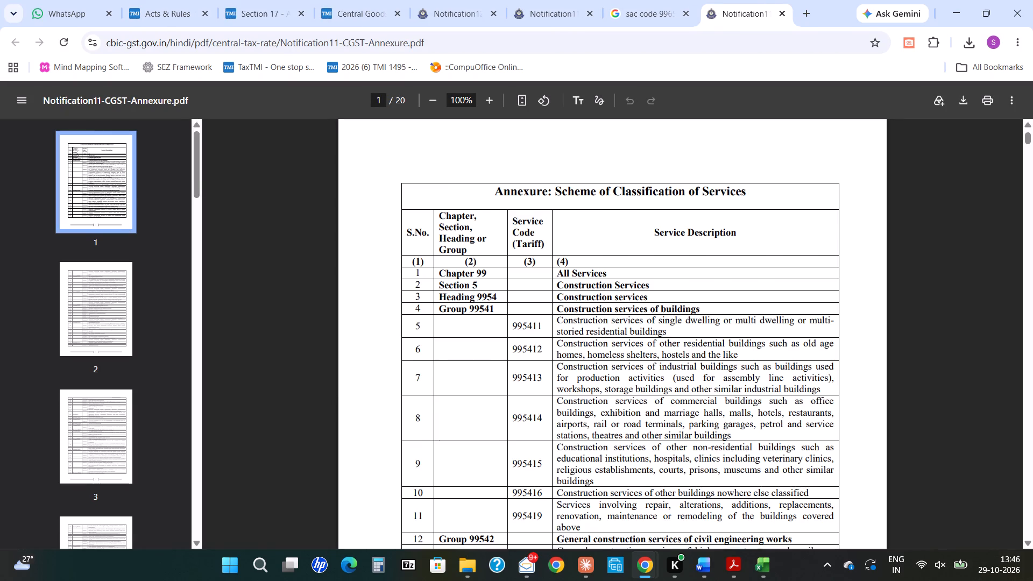
{"action": "scroll", "coordinate": [505, 370], "scroll_direction": "down", "scroll_amount": 8}
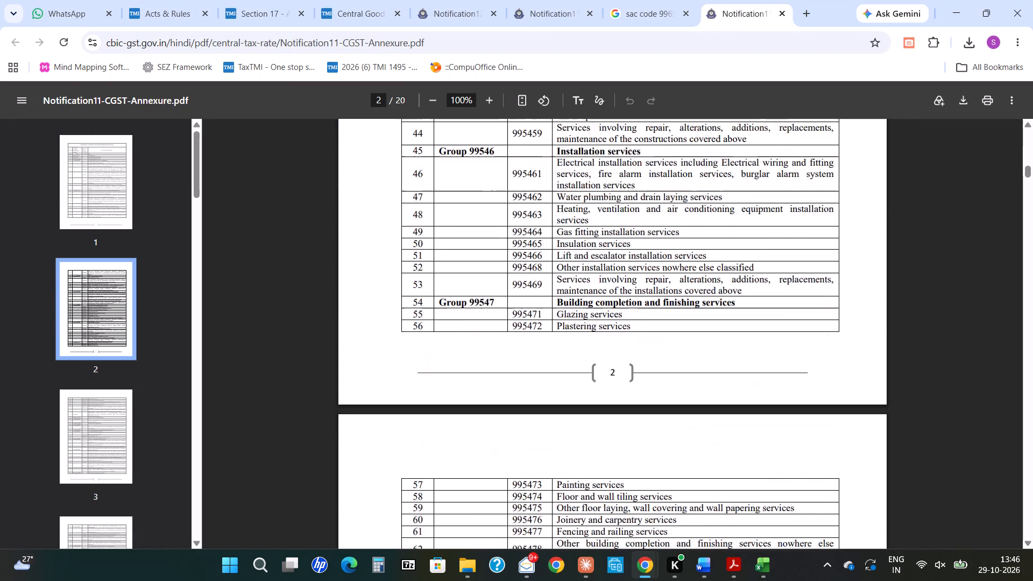
{"action": "scroll", "coordinate": [505, 370], "scroll_direction": "down", "scroll_amount": 6}
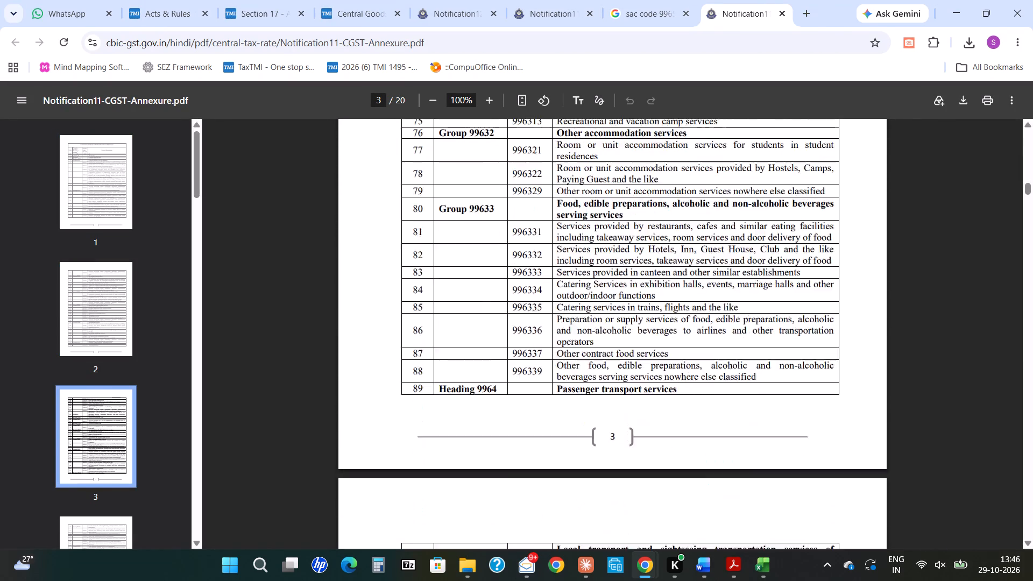
{"action": "scroll", "coordinate": [505, 370], "scroll_direction": "down", "scroll_amount": 6}
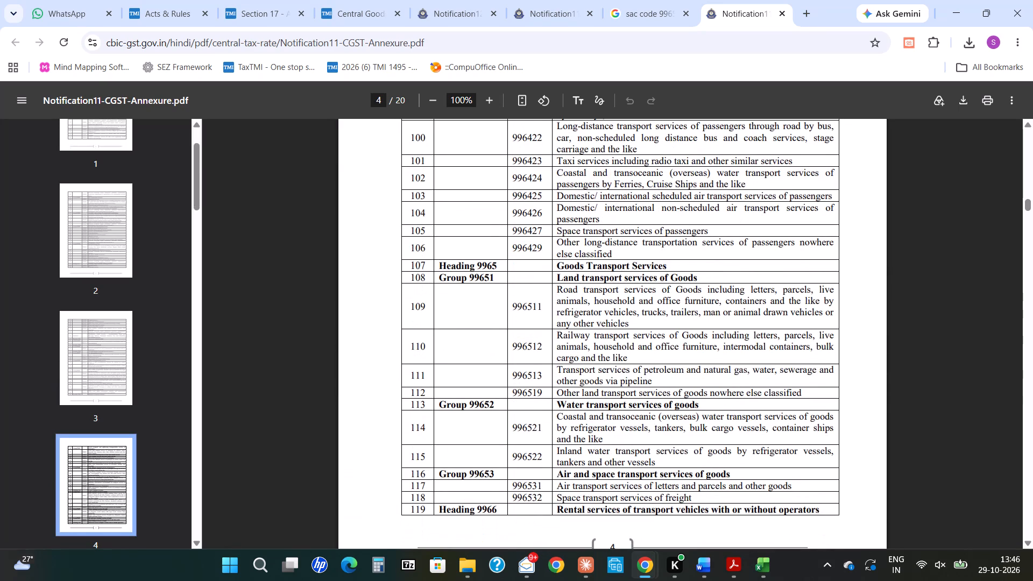
{"action": "scroll", "coordinate": [526, 364], "scroll_direction": "down", "scroll_amount": 1}
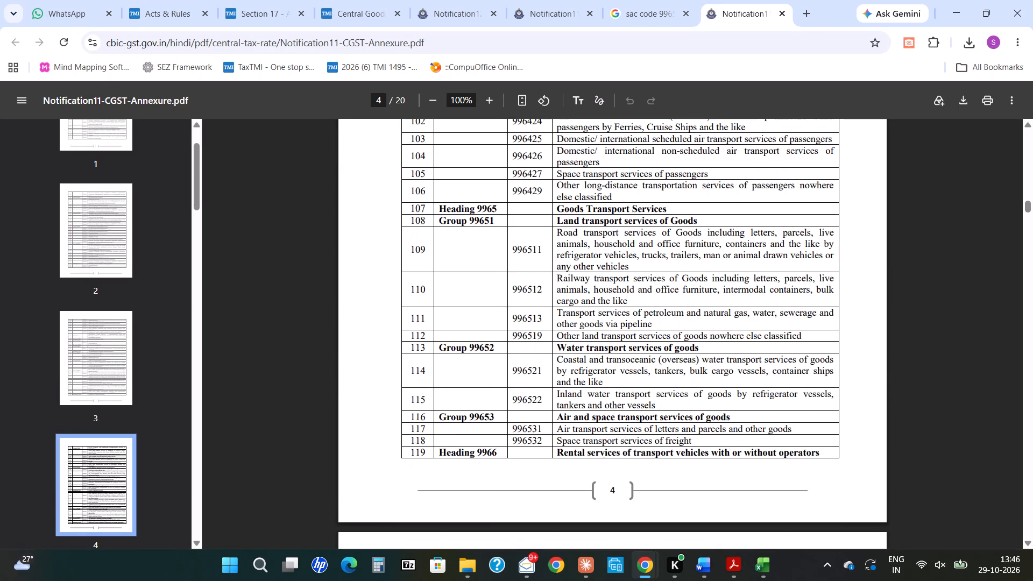
In the Demand Summary sheet's dispute sentence, continue the bracket after 996521 with "Coastal and transoceanic", following the annexure wording.
{"action": "key", "text": "alt+Tab"}
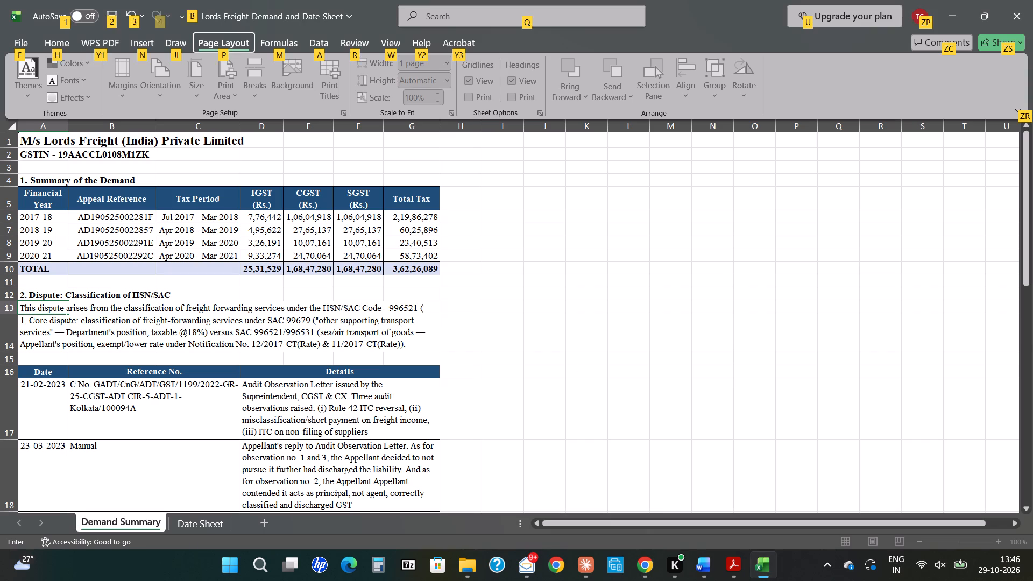
{"action": "type", "text": "Cosas"}
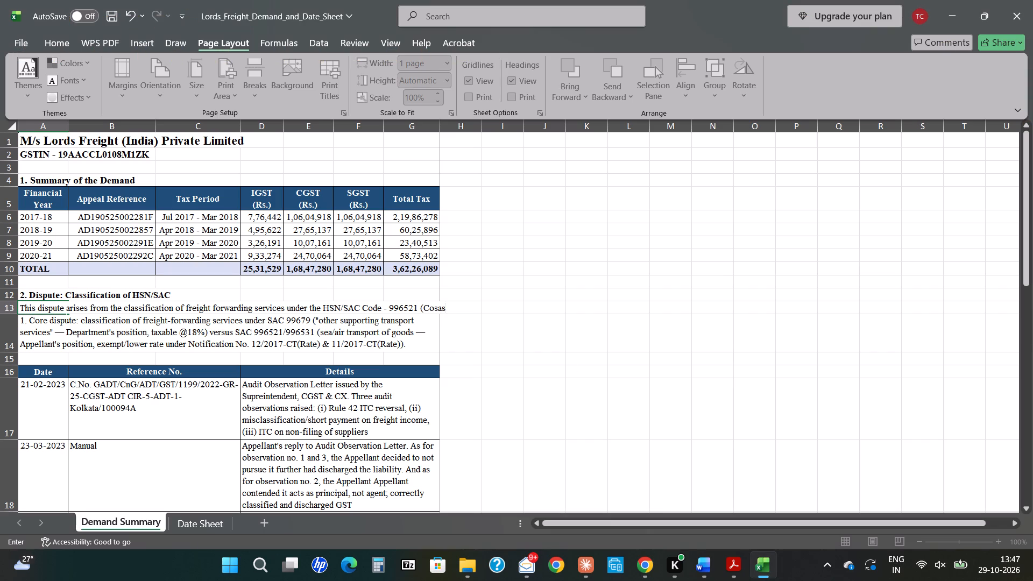
{"action": "key", "text": "BackSpace"}
{"action": "key", "text": "BackSpace"}
{"action": "key", "text": "BackSpace"}
{"action": "type", "text": "astal"}
{"action": "key", "text": "alt+Tab"}
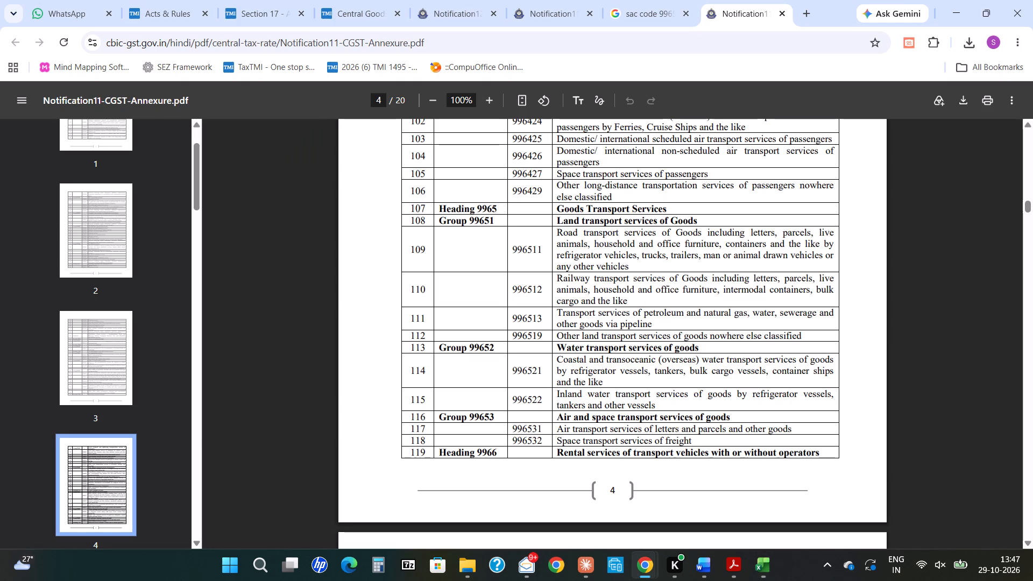
{"action": "key", "text": "alt+Tab"}
{"action": "key", "text": "space"}
{"action": "type", "text": "and transoa"}
{"action": "key", "text": "BackSpace"}
{"action": "type", "text": "ceanuc"}
{"action": "key", "text": "BackSpace"}
{"action": "key", "text": "BackSpace"}
{"action": "type", "text": "ic"}
{"action": "key", "text": "space"}
Continue the 996521 description in the dispute sentence with "(overseas) water transport services of goods".
{"action": "key", "text": "alt+Tab"}
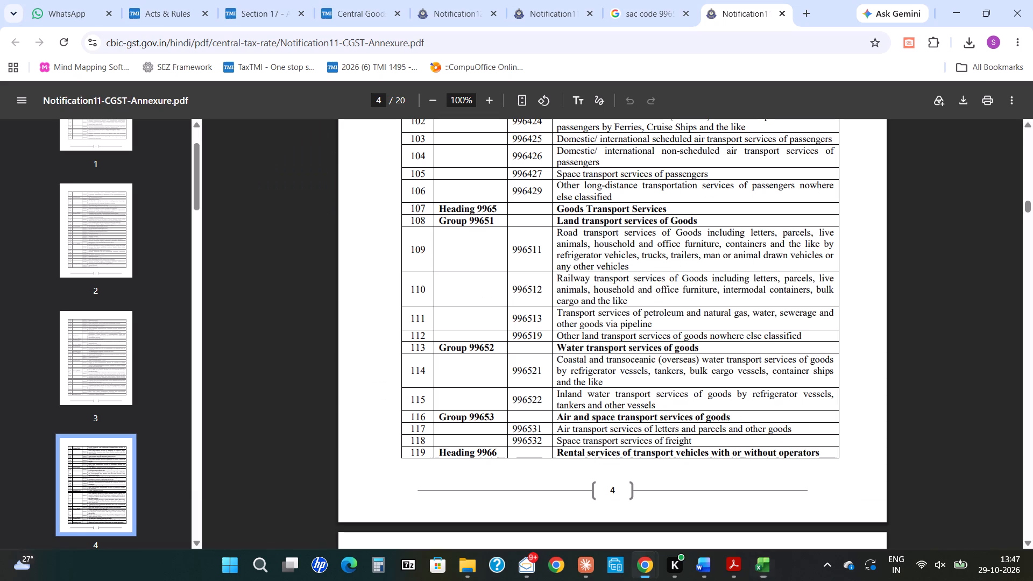
{"action": "key", "text": "alt+Tab"}
{"action": "type", "text": "(ive"}
{"action": "key", "text": "BackSpace"}
{"action": "key", "text": "BackSpace"}
{"action": "key", "text": "BackSpace"}
{"action": "type", "text": "overseas)"}
{"action": "key", "text": "alt+Tab"}
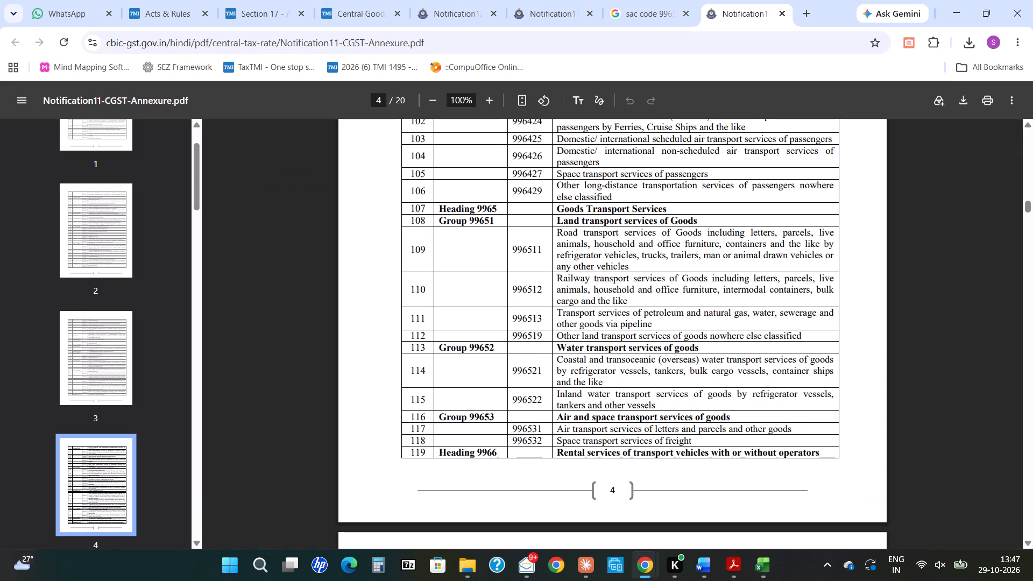
{"action": "key", "text": "alt+Tab"}
{"action": "key", "text": "space"}
{"action": "type", "text": "water tar"}
{"action": "key", "text": "BackSpace"}
{"action": "key", "text": "BackSpace"}
{"action": "type", "text": "ransport services"}
{"action": "key", "text": "alt+Tab"}
{"action": "key", "text": "alt+Tab"}
{"action": "key", "text": "space"}
{"action": "type", "text": "of goods"}
{"action": "key", "text": "space"}
Add "by refrigerator vessels," to the 996521 description, checking the wording against the annexure.
{"action": "key", "text": "alt+Tab"}
{"action": "key", "text": "alt+Tab"}
{"action": "type", "text": "by regri"}
{"action": "key", "text": "BackSpace"}
{"action": "key", "text": "BackSpace"}
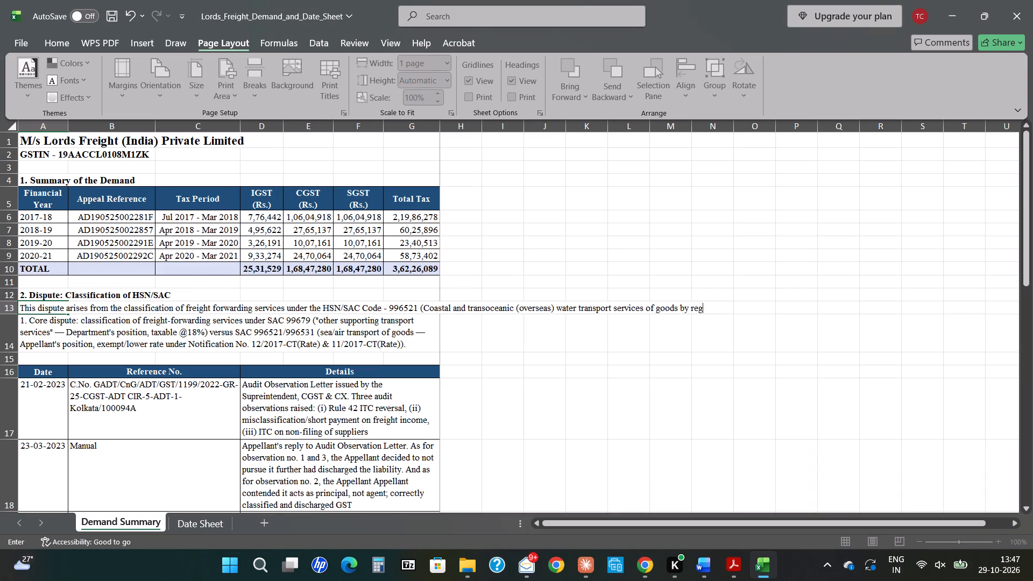
{"action": "key", "text": "BackSpace"}
{"action": "type", "text": "frid"}
{"action": "key", "text": "BackSpace"}
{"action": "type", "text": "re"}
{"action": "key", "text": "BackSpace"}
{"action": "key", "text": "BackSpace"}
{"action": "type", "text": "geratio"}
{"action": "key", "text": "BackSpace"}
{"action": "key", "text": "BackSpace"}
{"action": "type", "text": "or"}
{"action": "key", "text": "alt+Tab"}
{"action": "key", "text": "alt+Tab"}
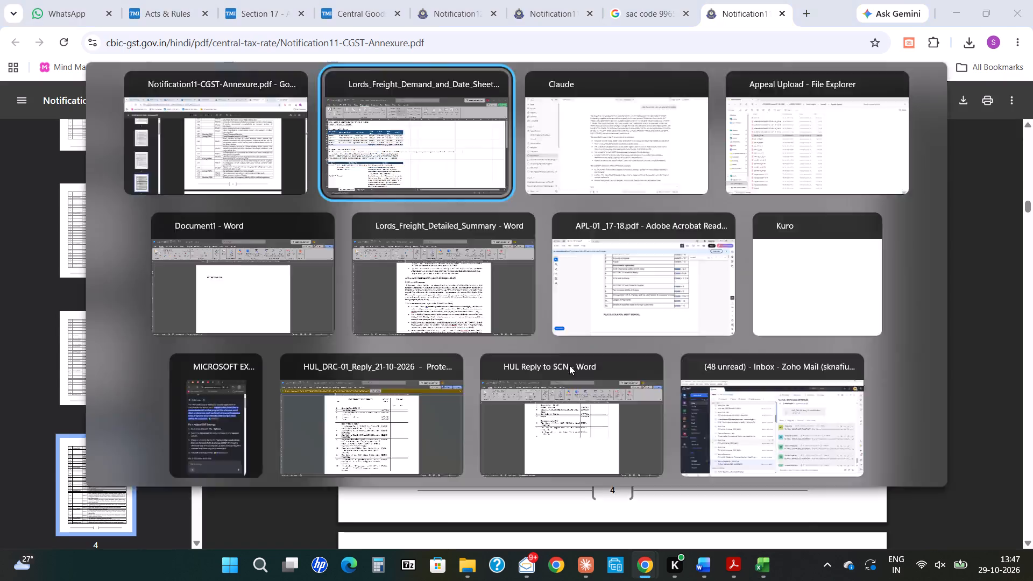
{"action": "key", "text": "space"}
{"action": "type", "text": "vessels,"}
Add "tankers, bulk cargo vessels," to the 996521 description in the dispute sentence, following the annexure.
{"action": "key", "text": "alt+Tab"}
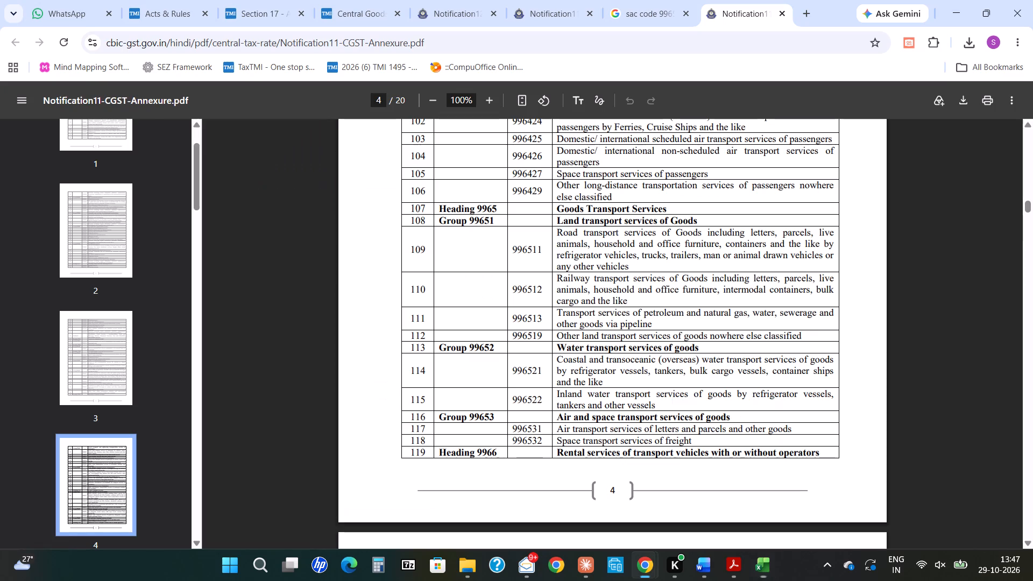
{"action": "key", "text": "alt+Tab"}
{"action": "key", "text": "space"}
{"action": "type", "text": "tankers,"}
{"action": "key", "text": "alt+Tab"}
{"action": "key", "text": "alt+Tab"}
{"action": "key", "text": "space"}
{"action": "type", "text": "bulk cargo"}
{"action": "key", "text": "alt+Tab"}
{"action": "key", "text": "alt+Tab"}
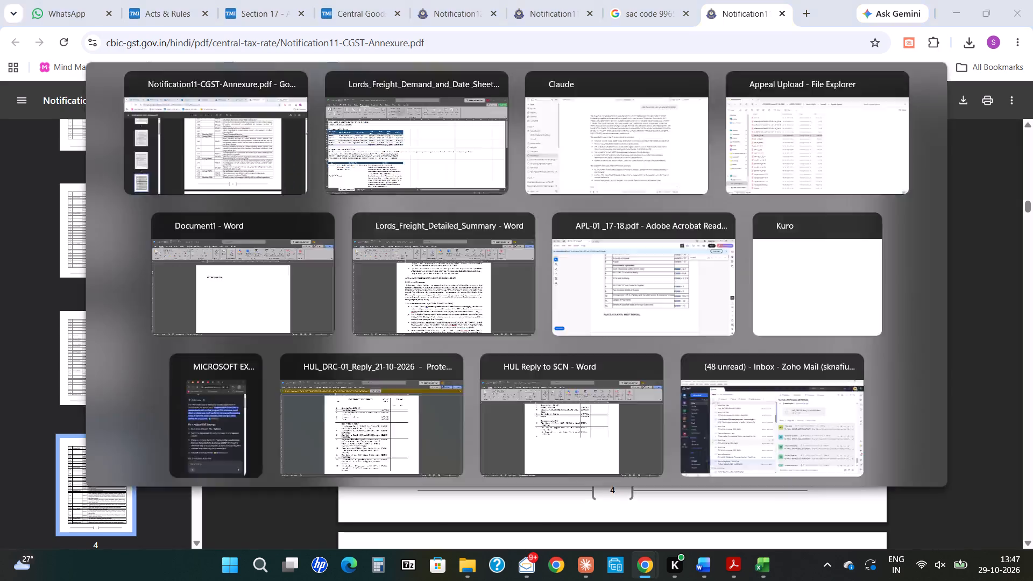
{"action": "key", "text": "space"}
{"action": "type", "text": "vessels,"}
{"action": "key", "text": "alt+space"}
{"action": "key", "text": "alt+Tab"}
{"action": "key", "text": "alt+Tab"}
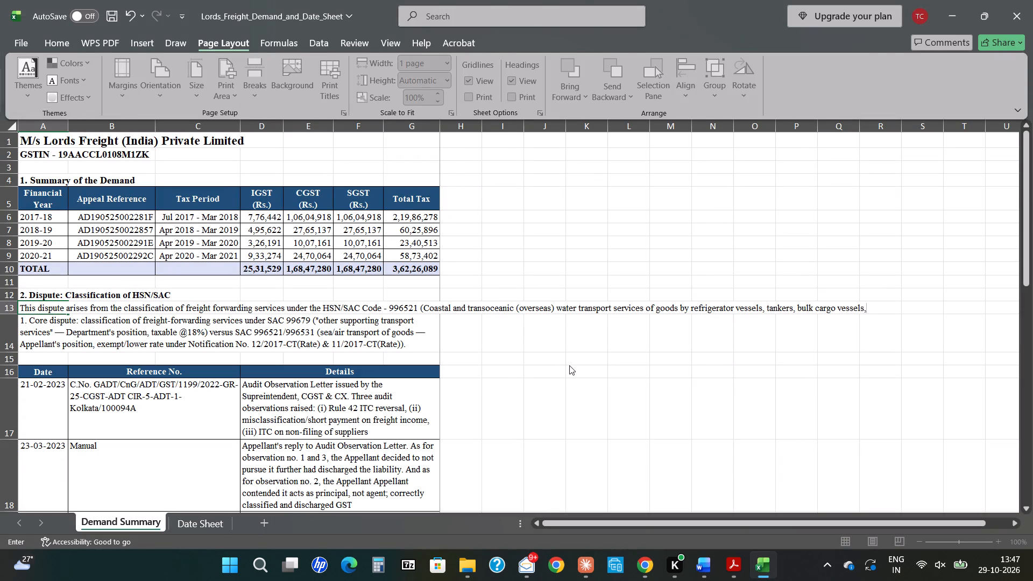
Complete the 996521 description in the dispute sentence with "container ships, and the like)".
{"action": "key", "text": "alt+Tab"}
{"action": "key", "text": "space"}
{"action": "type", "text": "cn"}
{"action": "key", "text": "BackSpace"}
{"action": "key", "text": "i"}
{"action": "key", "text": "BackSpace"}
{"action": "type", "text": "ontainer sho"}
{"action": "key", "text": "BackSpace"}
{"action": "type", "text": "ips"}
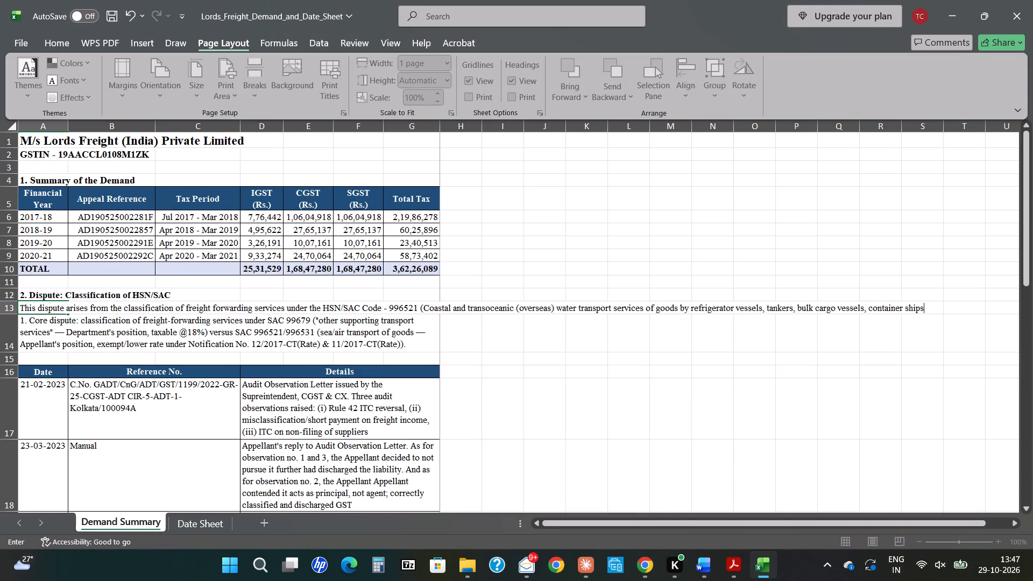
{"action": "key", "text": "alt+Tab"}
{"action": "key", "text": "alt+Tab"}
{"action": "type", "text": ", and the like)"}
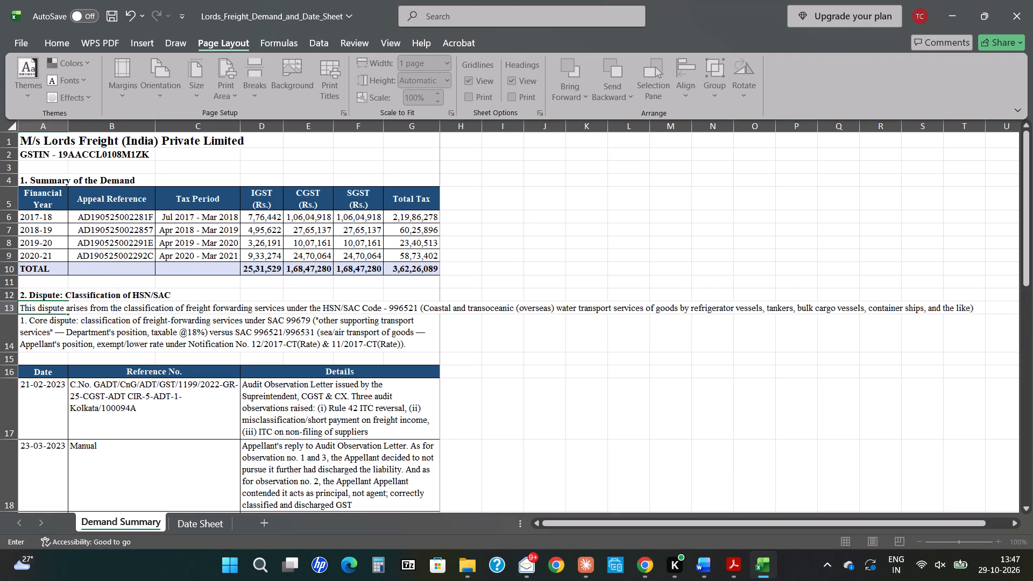
Extend the dispute sentence with "and 996531" and open a bracket for that code's description.
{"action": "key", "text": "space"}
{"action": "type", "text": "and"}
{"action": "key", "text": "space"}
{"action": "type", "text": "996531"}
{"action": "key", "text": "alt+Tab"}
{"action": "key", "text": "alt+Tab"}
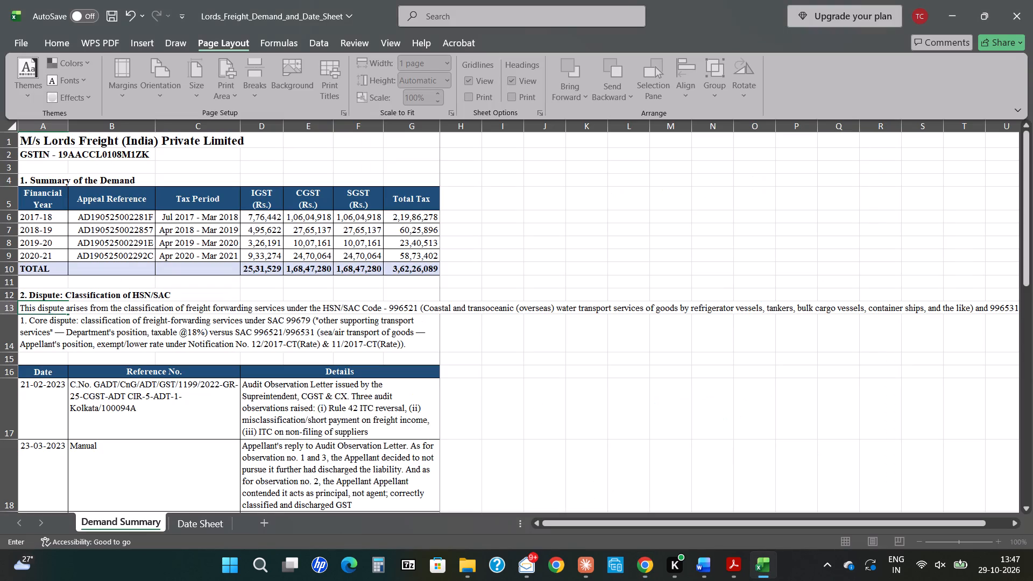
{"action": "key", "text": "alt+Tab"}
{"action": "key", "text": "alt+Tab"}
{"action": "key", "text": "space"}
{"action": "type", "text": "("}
Describe 996531 from the annexure as "Air transport services of letter and parcel and other goods)" and commit the dispute sentence.
{"action": "key", "text": "alt+Tab"}
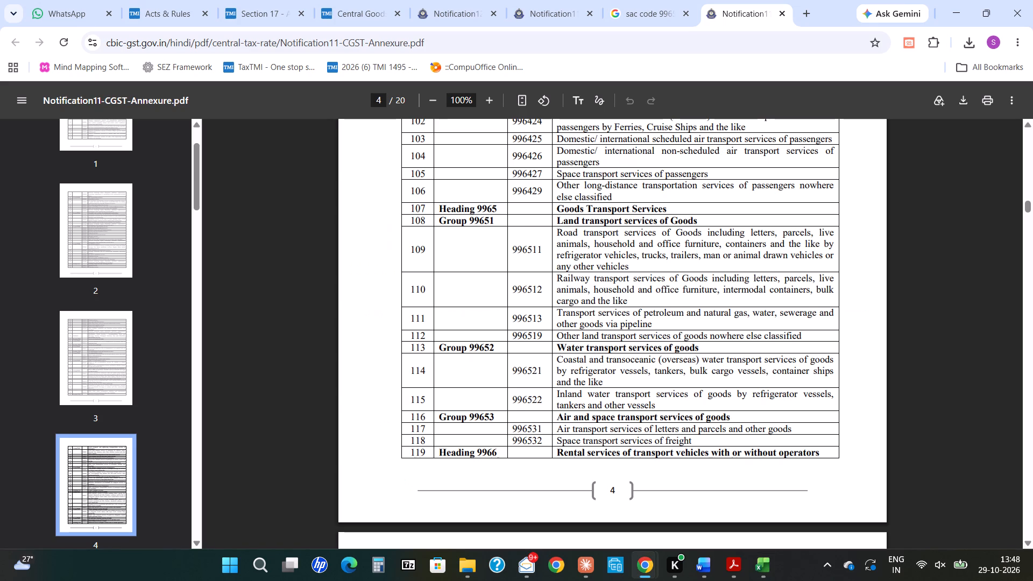
{"action": "key", "text": "alt+Tab"}
{"action": "type", "text": "Air transport"}
{"action": "key", "text": "space"}
{"action": "key", "text": "alt+Tab"}
{"action": "key", "text": "alt+Tab"}
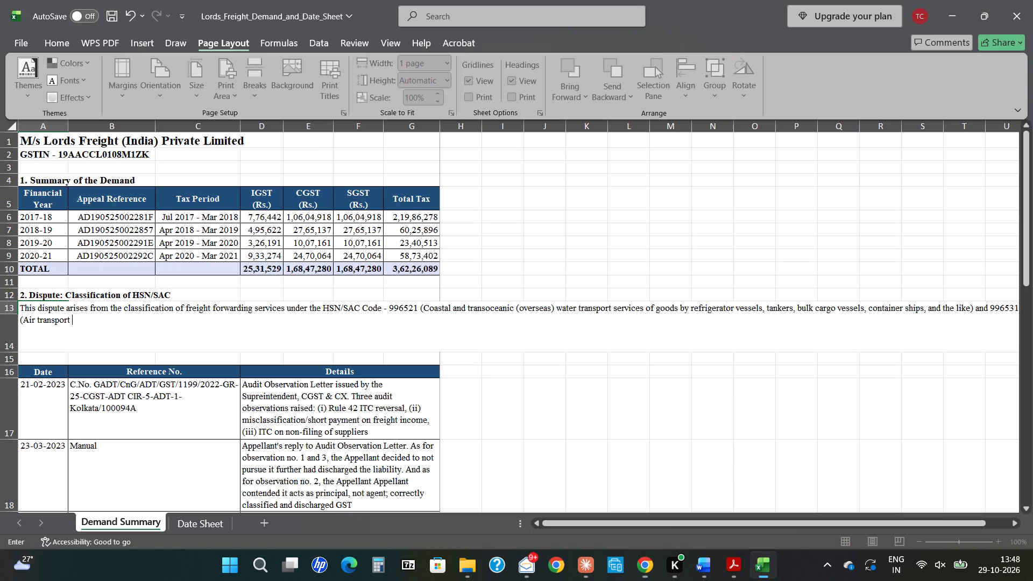
{"action": "type", "text": "services of lete"}
{"action": "key", "text": "BackSpace"}
{"action": "type", "text": "ter"}
{"action": "key", "text": "space"}
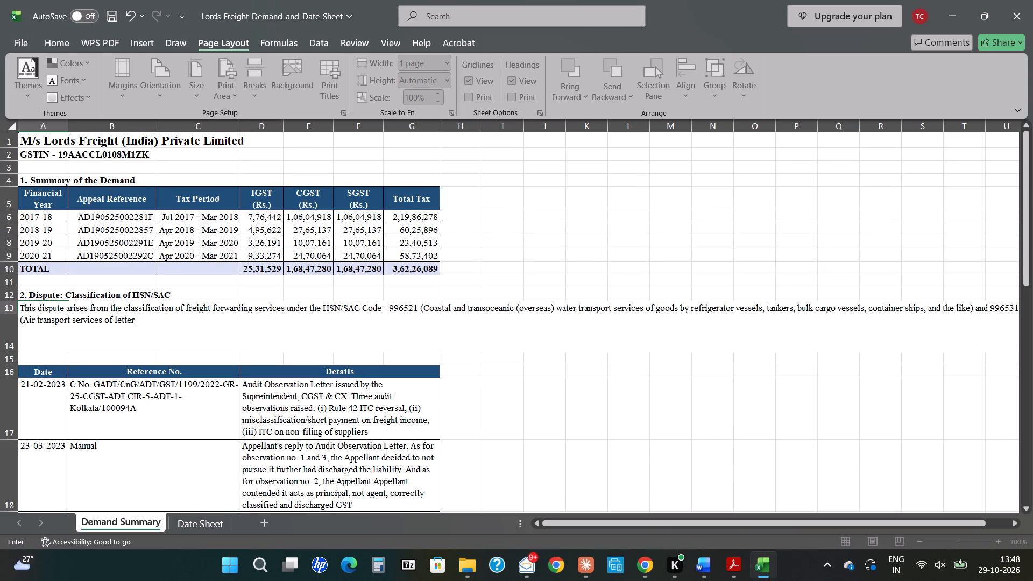
{"action": "key", "text": "alt+Tab"}
{"action": "key", "text": "alt+Tab"}
{"action": "type", "text": "and parcel"}
{"action": "key", "text": "alt+space"}
{"action": "key", "text": "alt+Tab"}
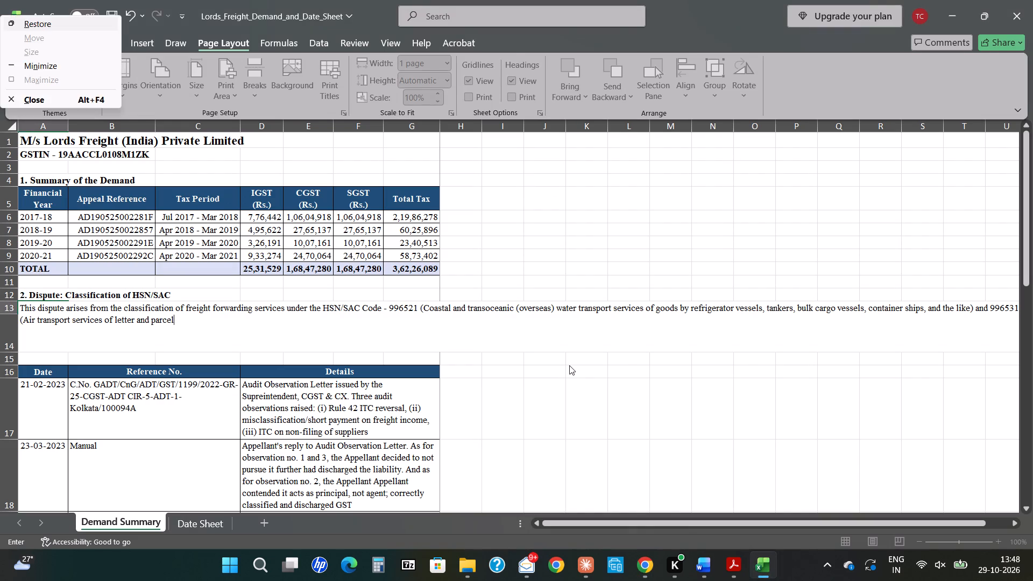
{"action": "key", "text": "alt+Tab"}
{"action": "key", "text": "alt+Tab"}
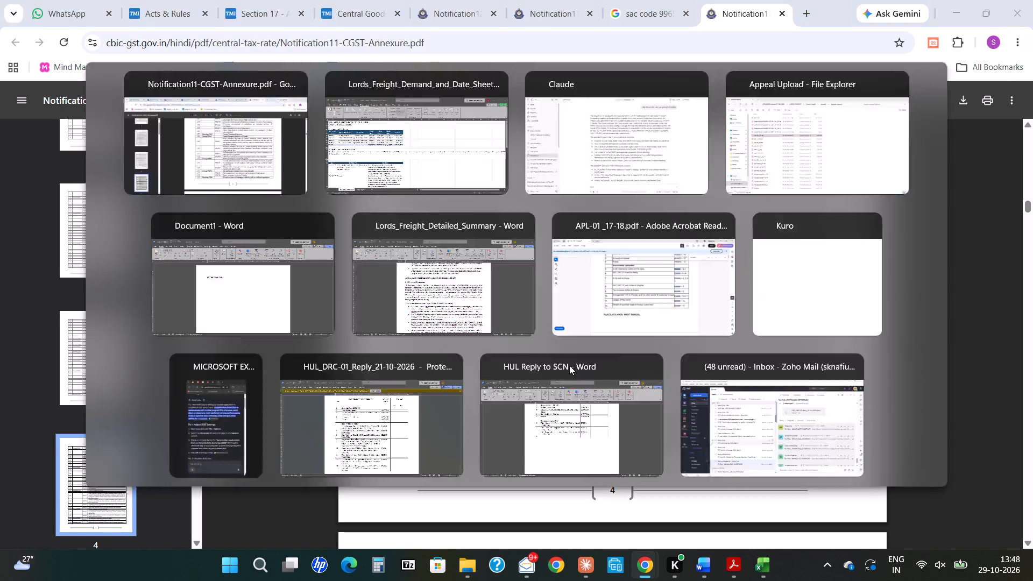
{"action": "key", "text": "space"}
{"action": "type", "text": "and other goods)"}
{"action": "key", "text": "alt+Tab"}
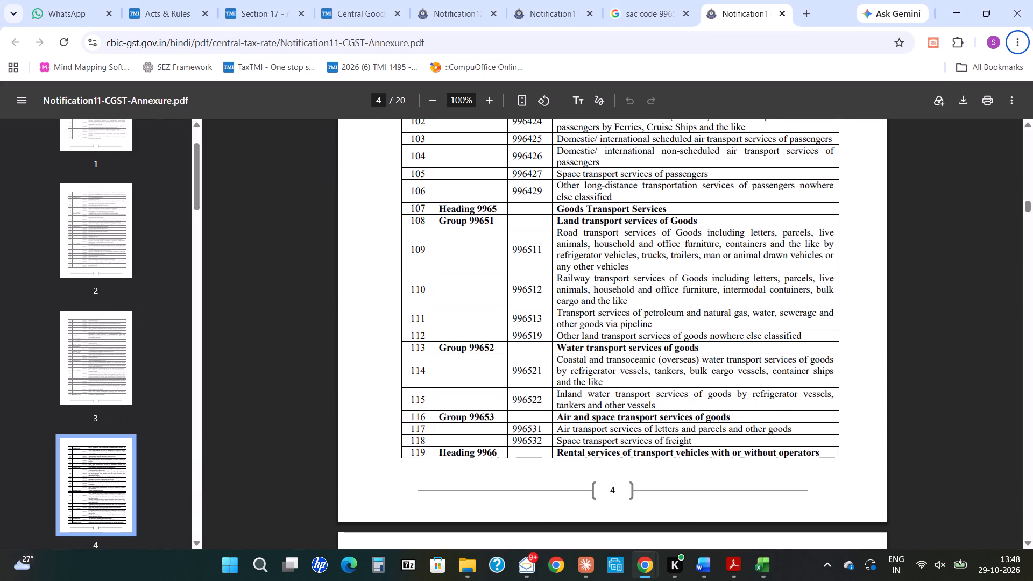
{"action": "key", "text": "alt+Tab"}
{"action": "key", "text": "Return"}
Wrap the text of the new dispute sentence in row 13 and merge its cells across columns A to G.
{"action": "key", "text": "Up"}
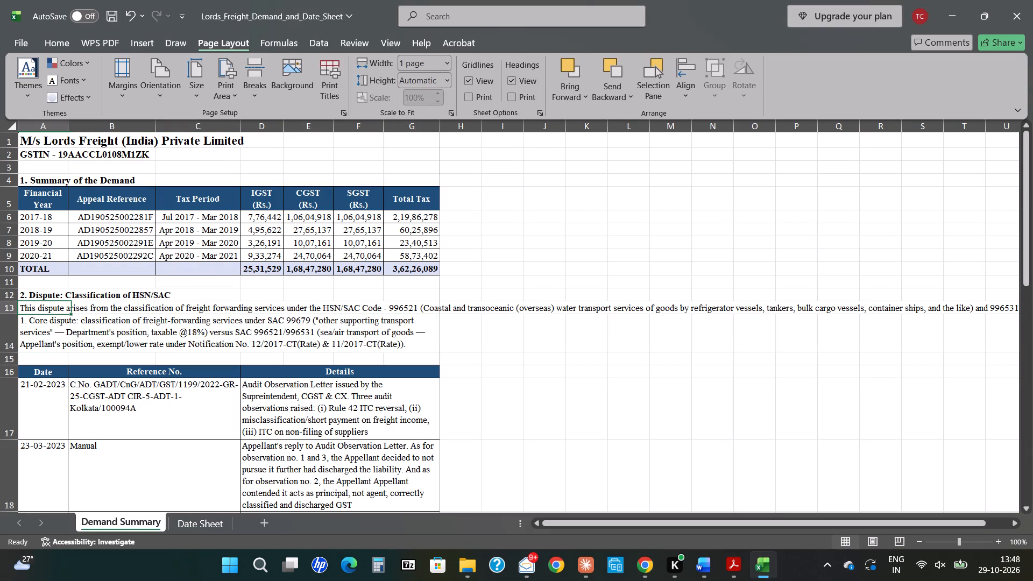
{"action": "type", "text": "hw"}
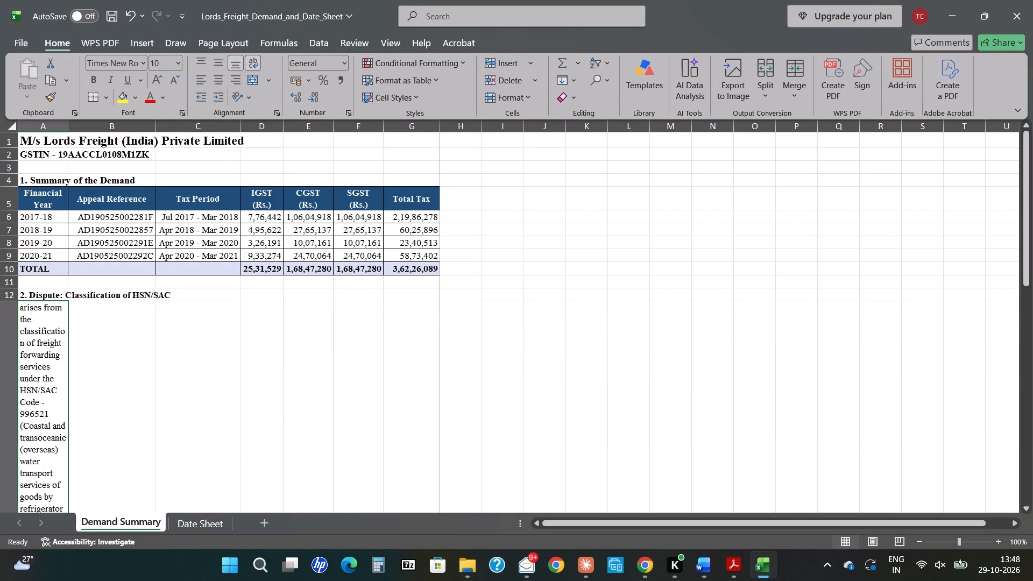
{"action": "key", "text": "shift+Right"}
{"action": "key", "text": "shift+Right"}
{"action": "key", "text": "shift+Right"}
{"action": "key", "text": "shift+Right"}
{"action": "key", "text": "shift+Right"}
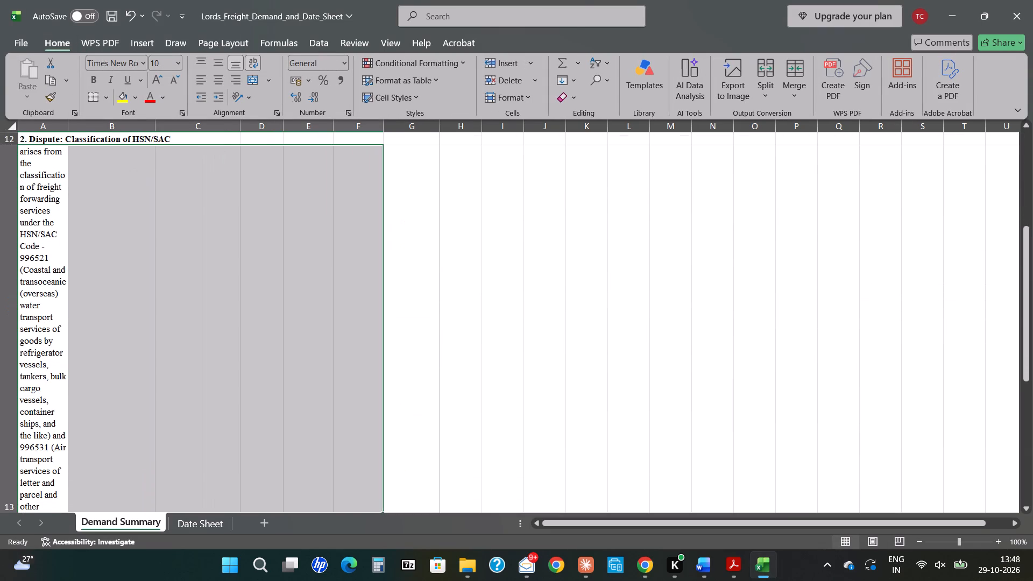
{"action": "key", "text": "shift+Right"}
{"action": "type", "text": "hmm"}
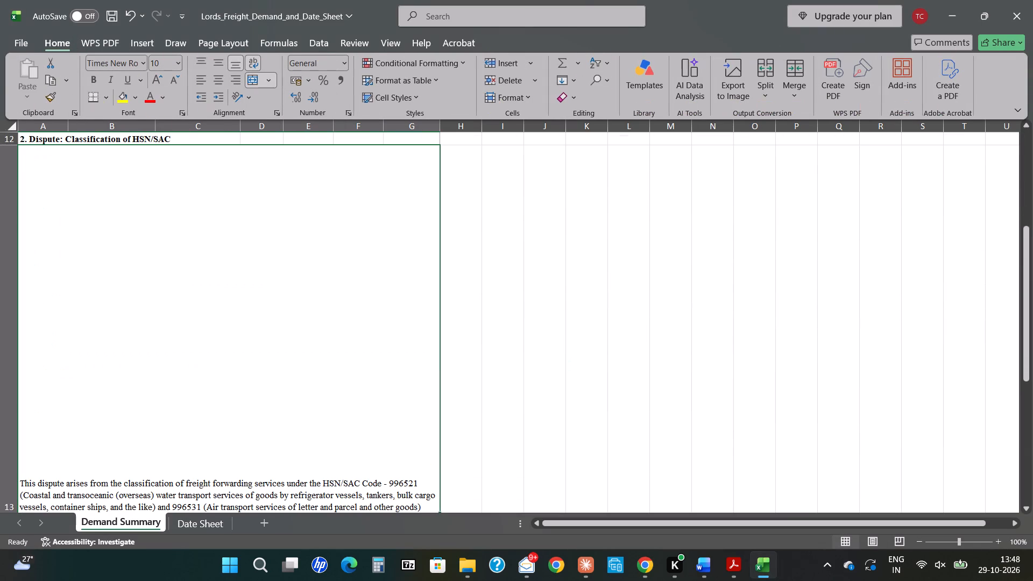
Top-align the merged dispute sentence in row 13 and AutoFit the row height.
{"action": "type", "text": "hat"}
{"action": "type", "text": "hoa"}
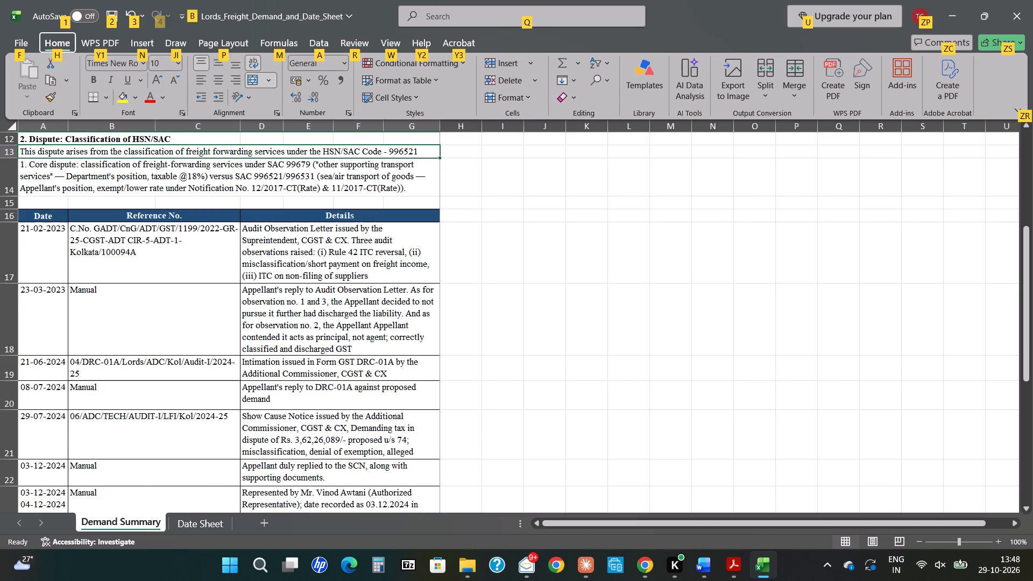
Increase the height of row 13 so the whole merged dispute sentence fits.
{"action": "type", "text": "hoahoa"}
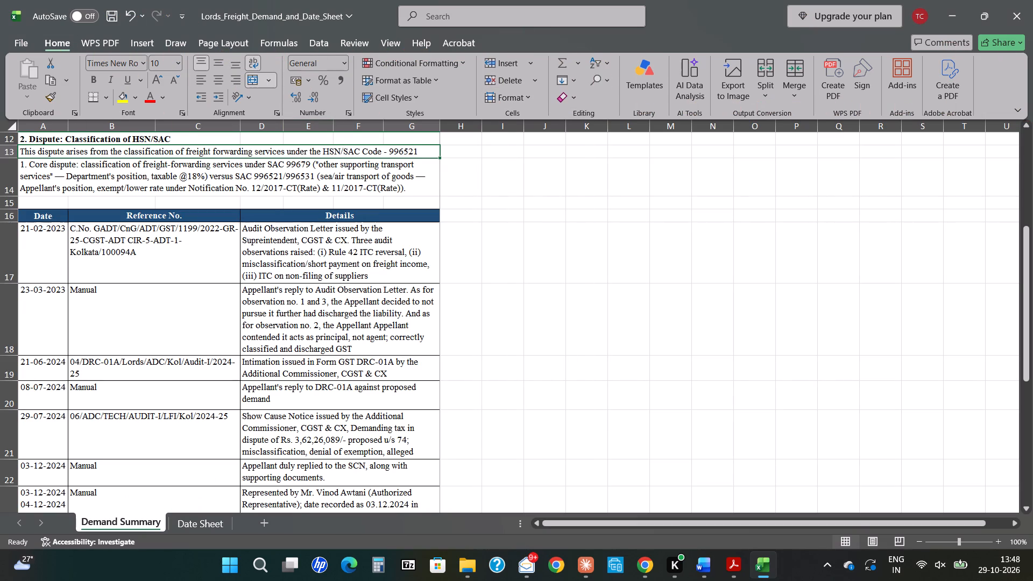
{"action": "left_click_drag", "start_coordinate": [6, 156], "coordinate": [0, 207]}
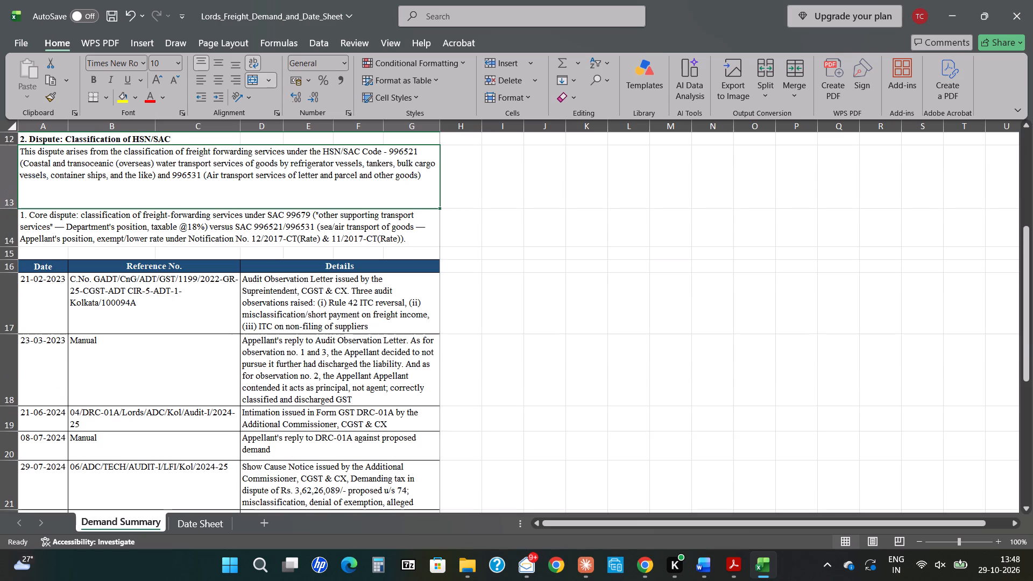
{"action": "double_click", "coordinate": [419, 179]}
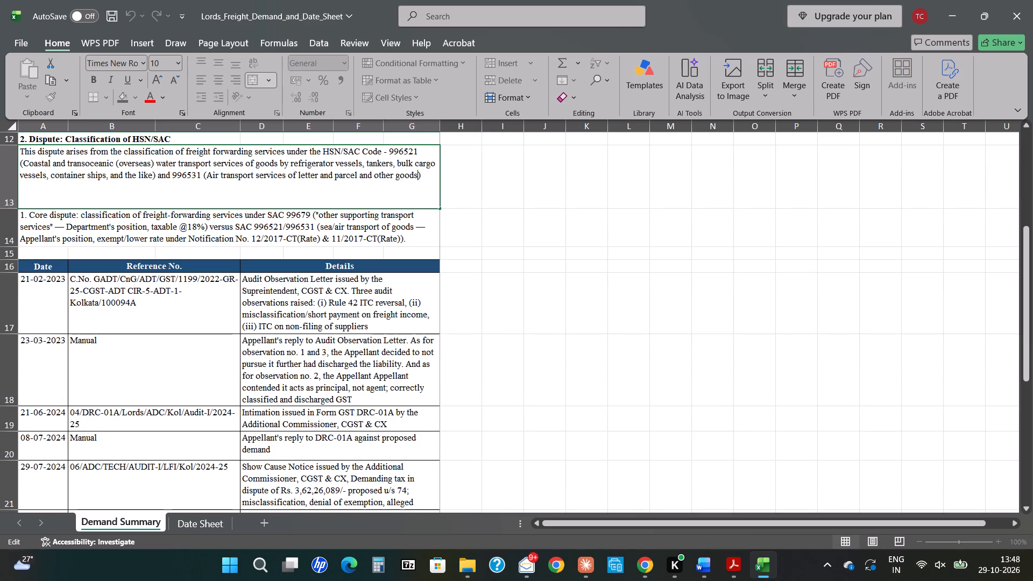
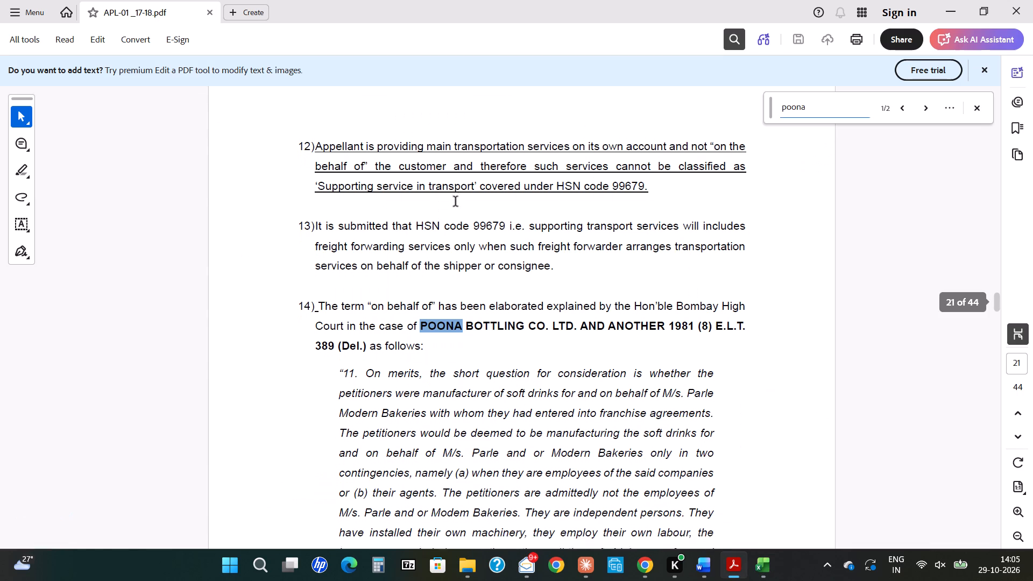
{"action": "scroll", "coordinate": [456, 202], "scroll_direction": "down", "scroll_amount": 4}
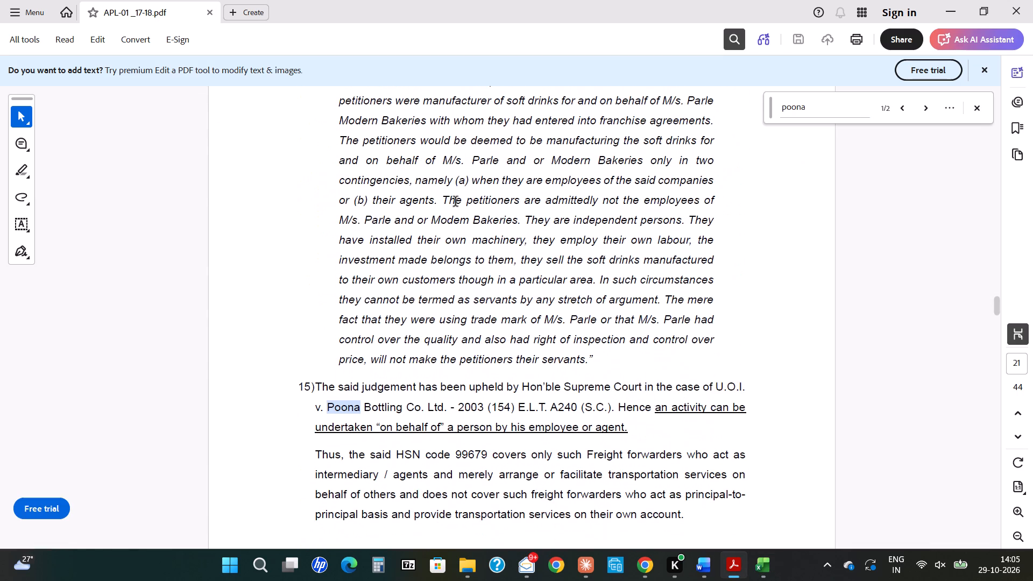
{"action": "scroll", "coordinate": [530, 306], "scroll_direction": "down", "scroll_amount": 1}
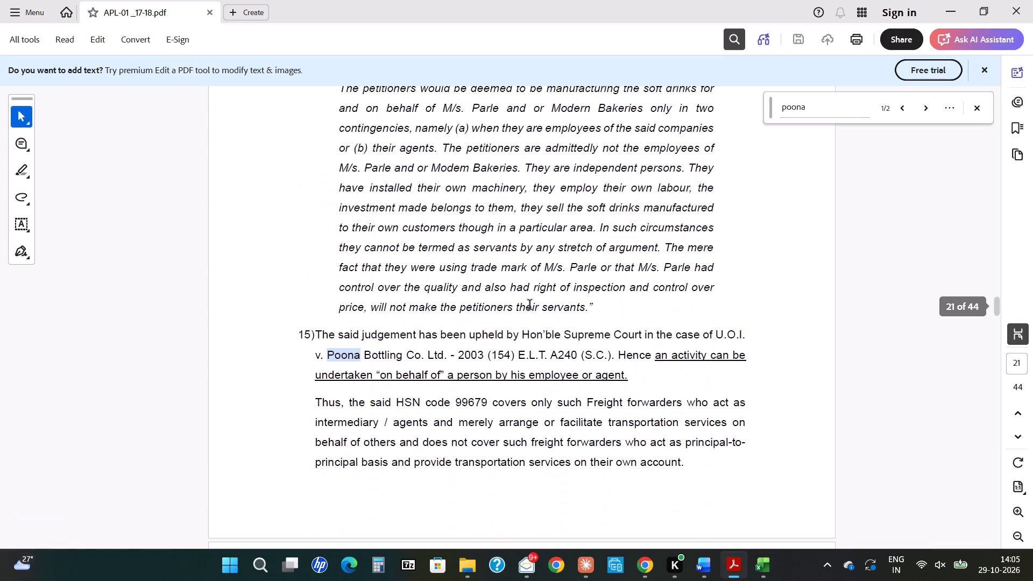
{"action": "scroll", "coordinate": [530, 306], "scroll_direction": "down", "scroll_amount": 1}
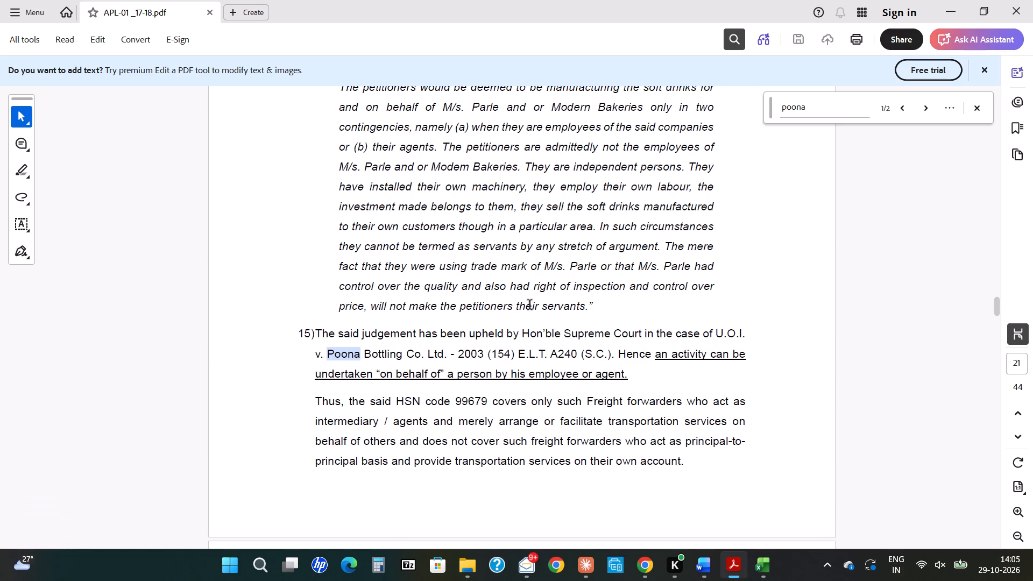
Commit the row 13 dispute text in Excel and increase the row's height so all of its lines fit.
{"action": "key", "text": "alt+Tab"}
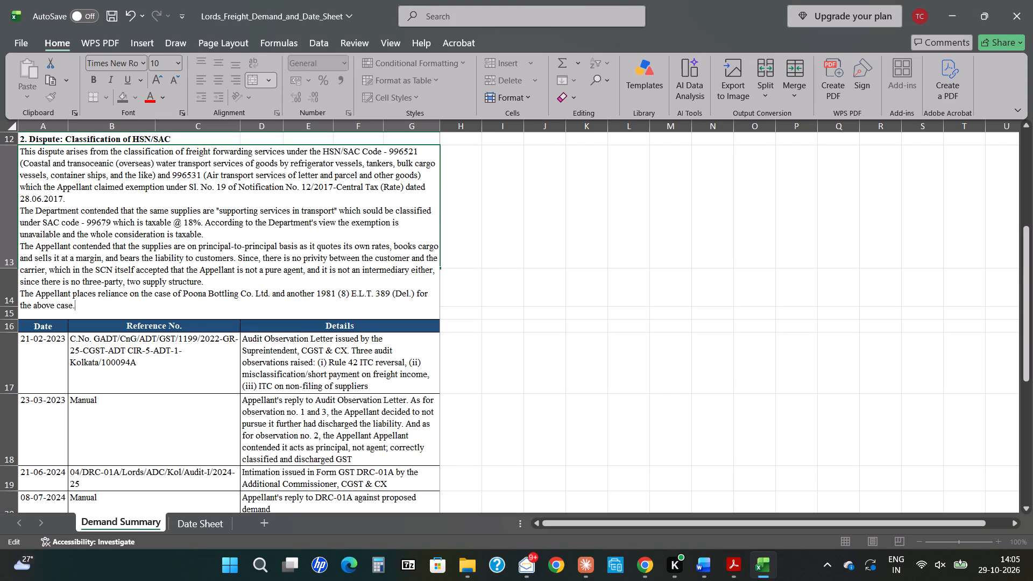
{"action": "key", "text": "Return"}
{"action": "key", "text": "Up"}
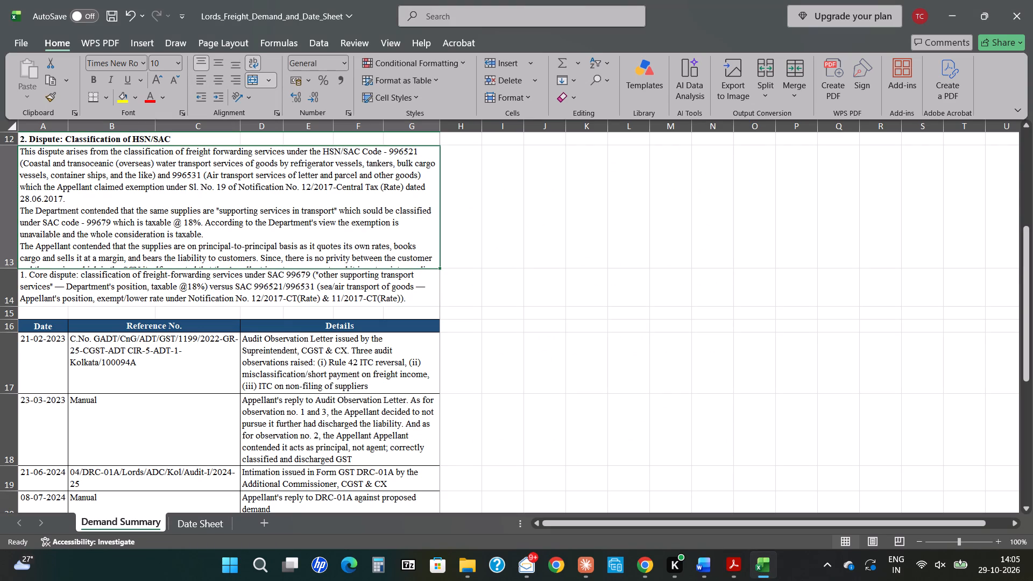
{"action": "left_click_drag", "start_coordinate": [12, 266], "coordinate": [11, 328]}
{"action": "left_click", "coordinate": [109, 315]}
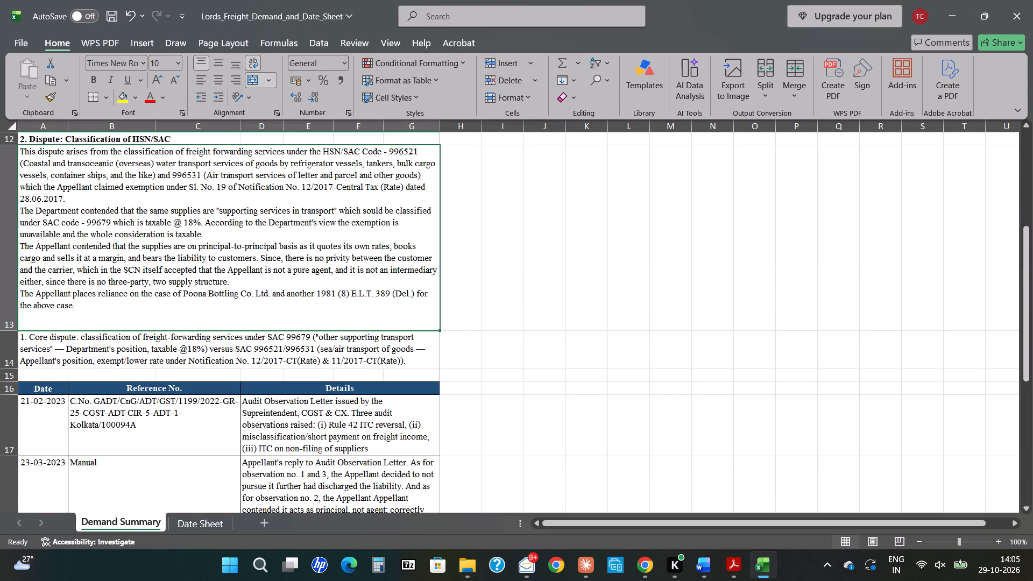
{"action": "key", "text": "alt+Tab"}
{"action": "key", "text": "alt+Tab"}
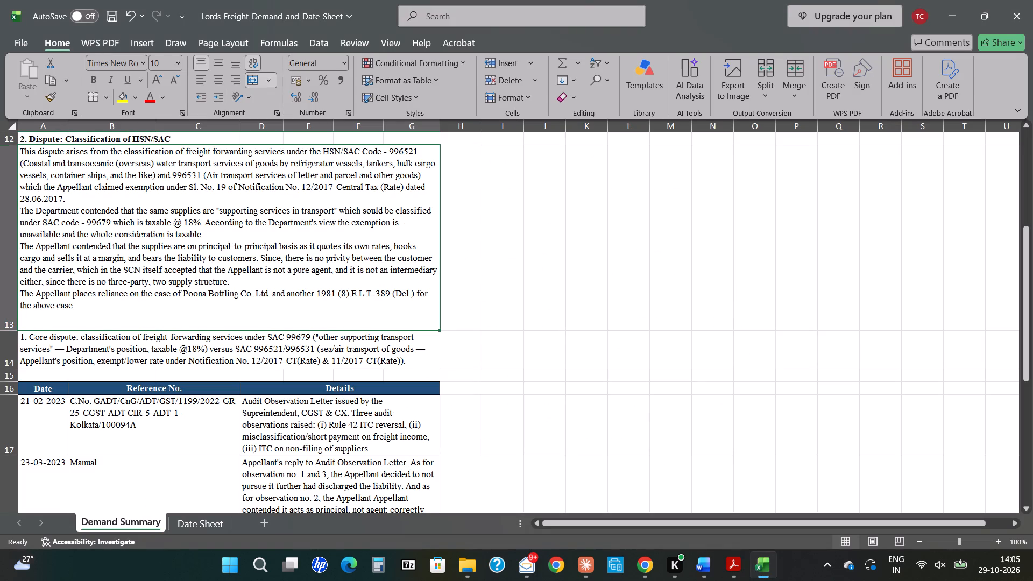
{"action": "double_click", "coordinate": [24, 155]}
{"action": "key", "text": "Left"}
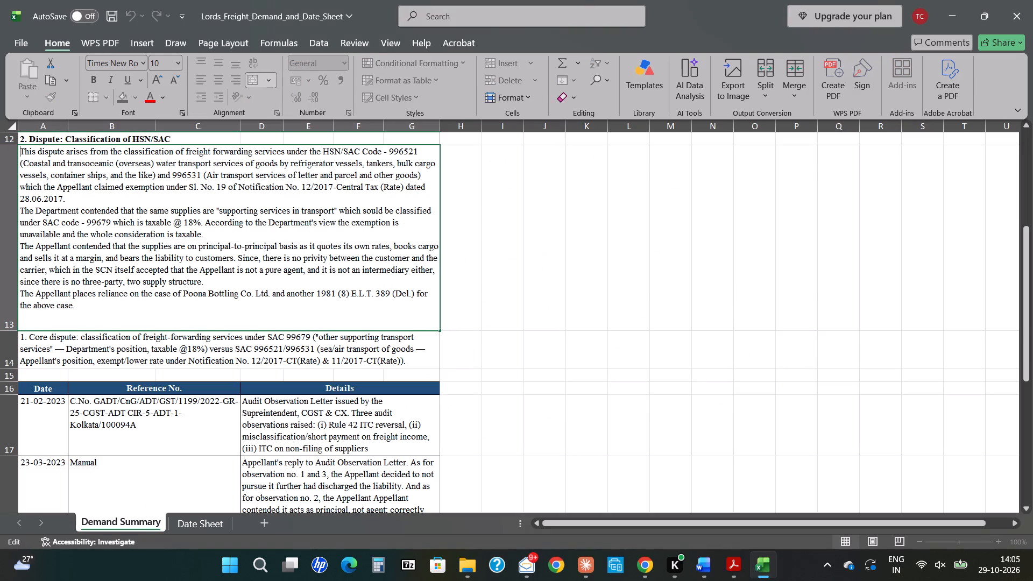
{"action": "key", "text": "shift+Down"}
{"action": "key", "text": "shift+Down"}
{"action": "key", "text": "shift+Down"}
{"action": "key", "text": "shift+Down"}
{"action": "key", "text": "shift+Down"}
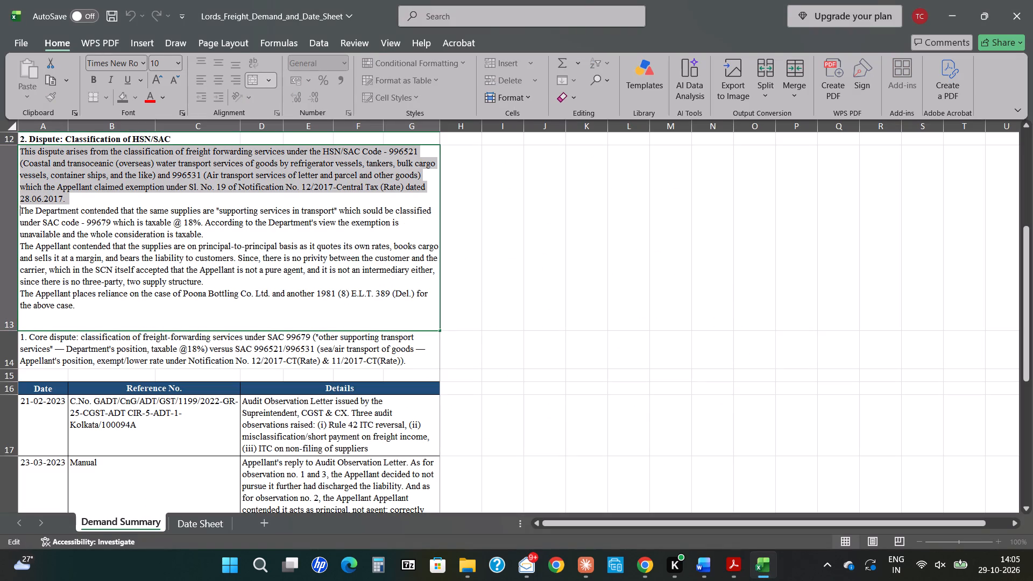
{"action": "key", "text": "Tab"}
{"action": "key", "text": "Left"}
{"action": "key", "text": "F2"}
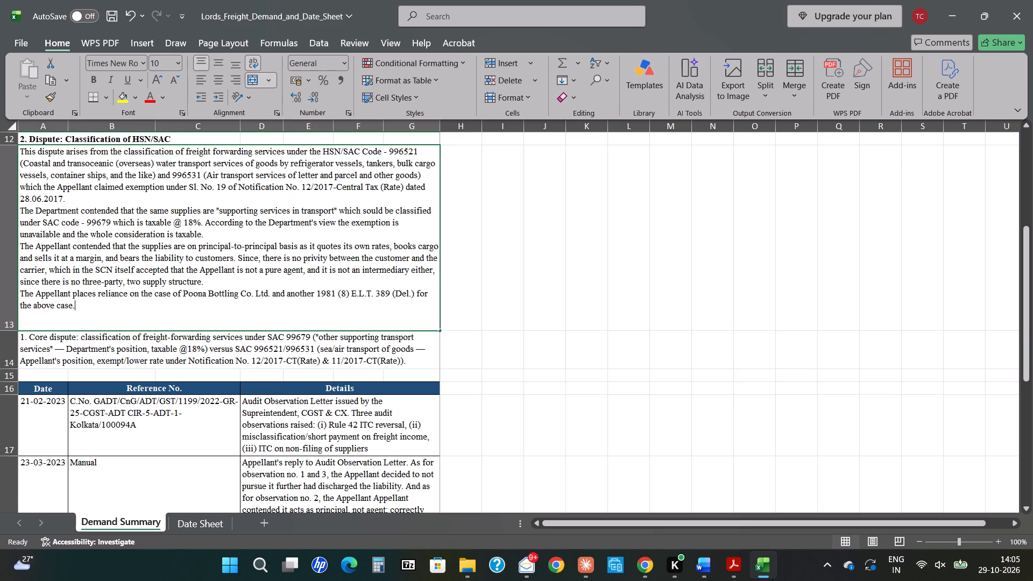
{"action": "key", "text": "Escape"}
Prefix the first paragraph of the row 13 dispute text with "a. ".
{"action": "double_click", "coordinate": [24, 155]}
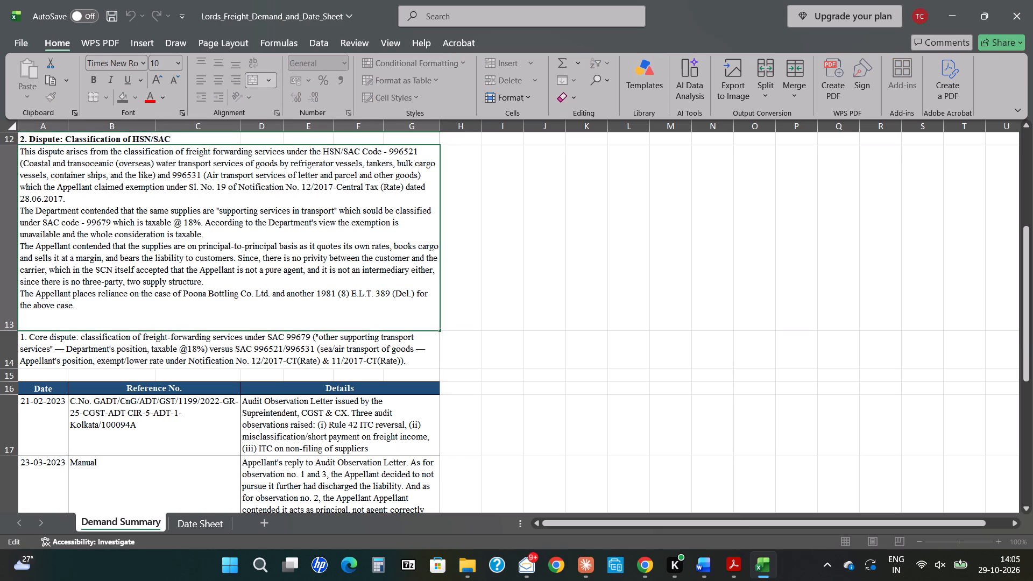
{"action": "key", "text": "Left"}
{"action": "type", "text": "a."}
{"action": "key", "text": "space"}
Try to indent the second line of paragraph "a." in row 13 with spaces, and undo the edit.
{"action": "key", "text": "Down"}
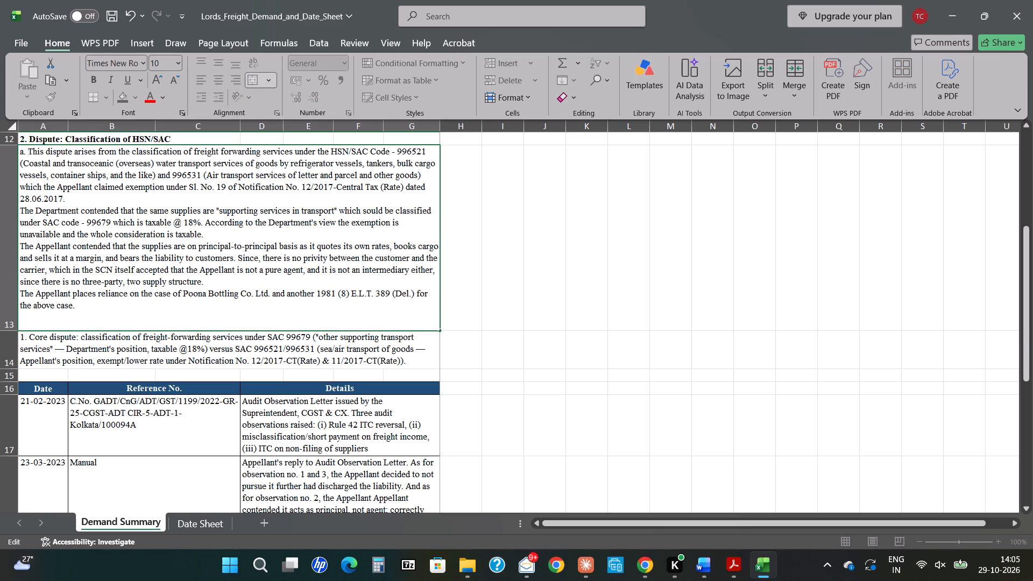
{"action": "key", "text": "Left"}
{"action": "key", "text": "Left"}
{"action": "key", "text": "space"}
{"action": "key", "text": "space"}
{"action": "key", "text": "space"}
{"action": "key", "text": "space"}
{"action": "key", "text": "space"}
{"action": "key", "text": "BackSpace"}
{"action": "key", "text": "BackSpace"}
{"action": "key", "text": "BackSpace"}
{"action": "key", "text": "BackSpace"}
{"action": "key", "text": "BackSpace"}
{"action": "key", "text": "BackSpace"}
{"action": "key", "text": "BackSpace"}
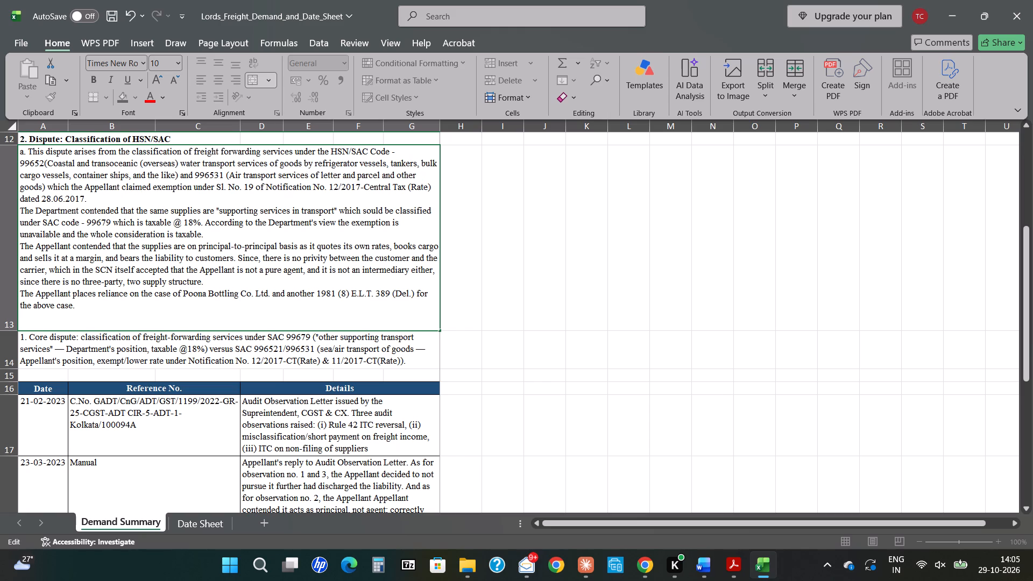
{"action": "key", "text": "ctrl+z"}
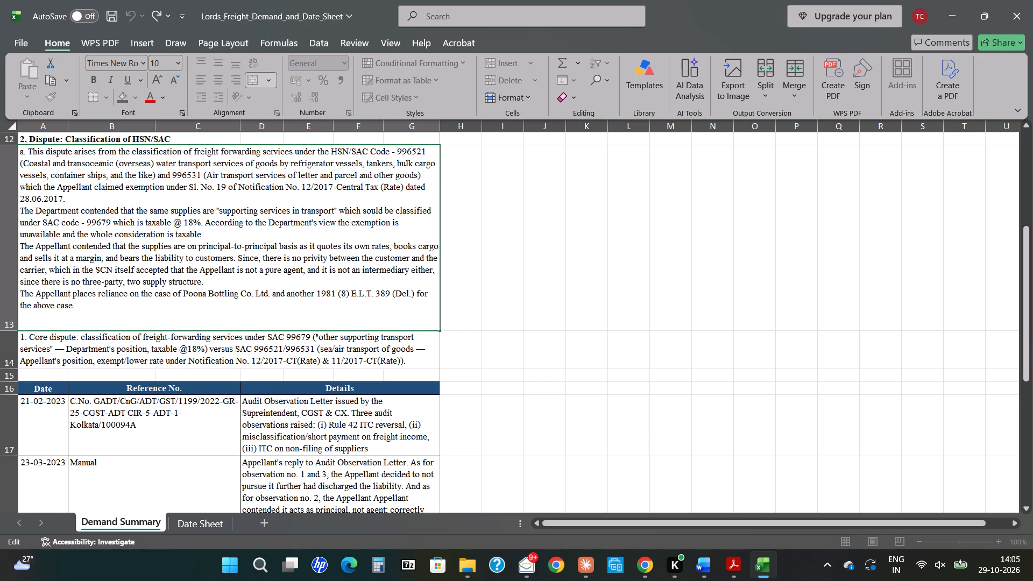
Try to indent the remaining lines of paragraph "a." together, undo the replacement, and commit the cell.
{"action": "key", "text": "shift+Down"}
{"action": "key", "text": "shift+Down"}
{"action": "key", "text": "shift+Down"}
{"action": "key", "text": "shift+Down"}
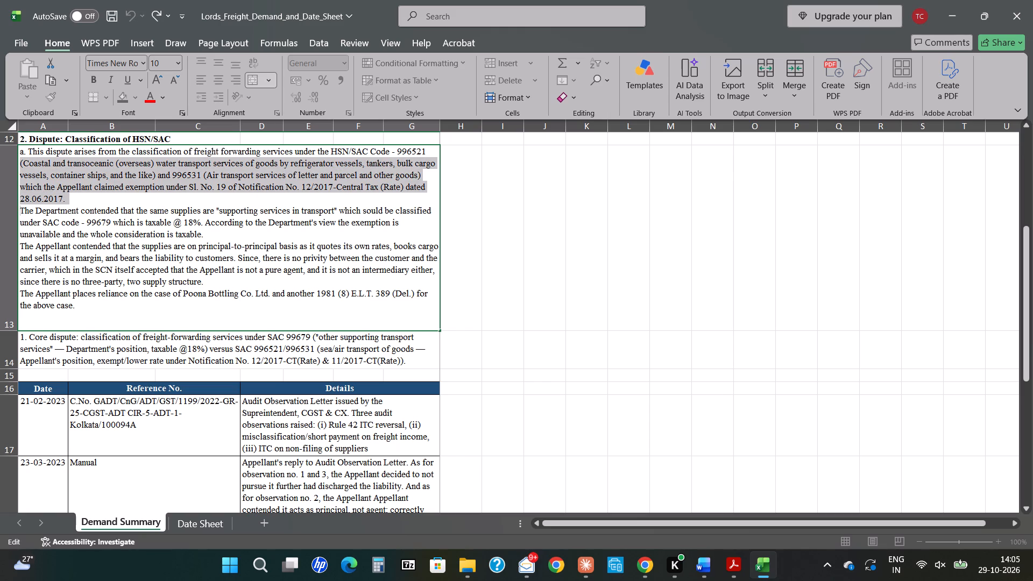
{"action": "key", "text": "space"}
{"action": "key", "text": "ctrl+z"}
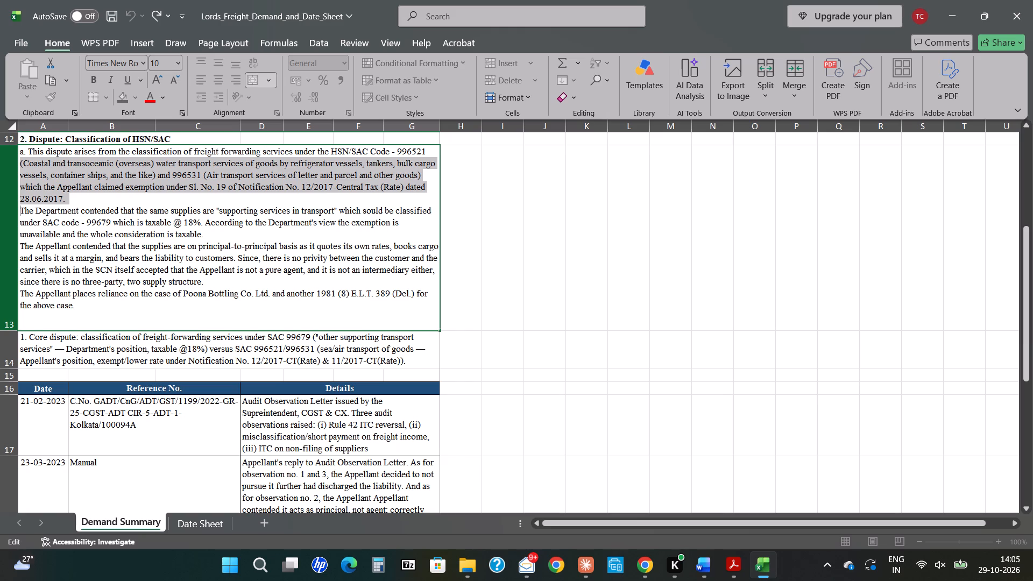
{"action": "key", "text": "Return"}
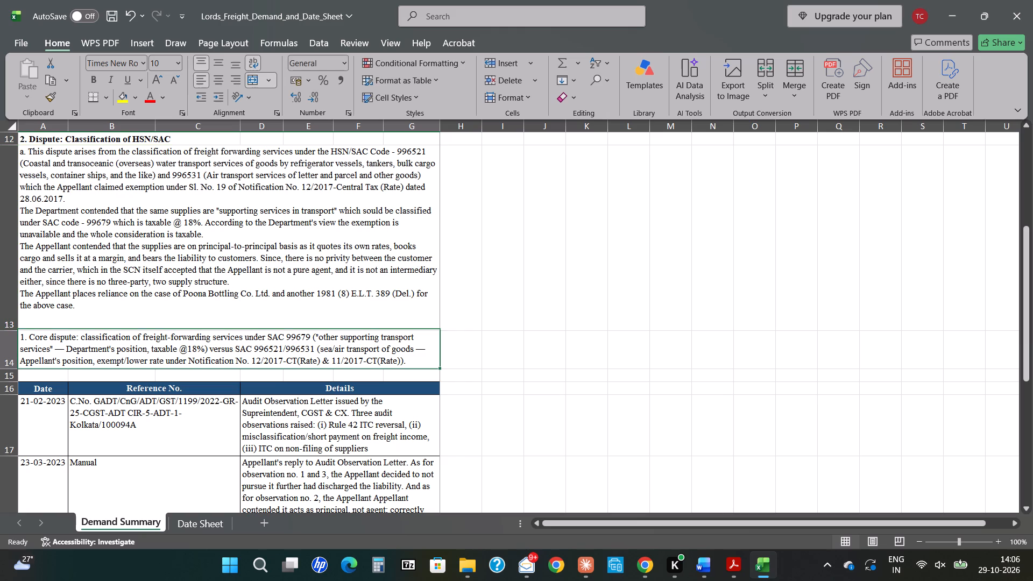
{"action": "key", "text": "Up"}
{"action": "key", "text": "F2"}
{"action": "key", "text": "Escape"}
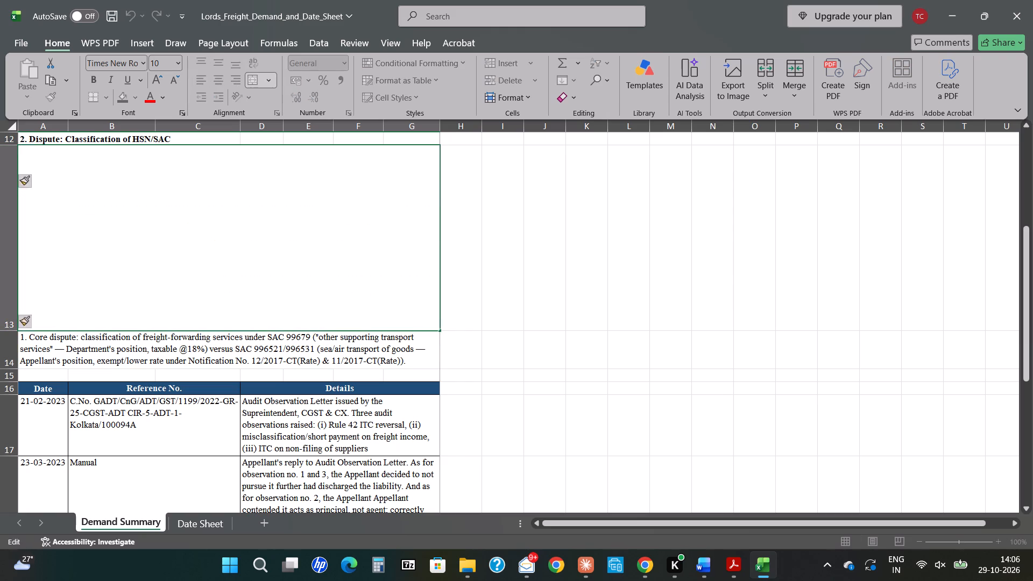
Remove the "a. " prefix from the first paragraph of the row 13 dispute text and commit the cell.
{"action": "key", "text": "Up"}
{"action": "key", "text": "Down"}
{"action": "key", "text": "F2"}
{"action": "key", "text": "Up"}
{"action": "key", "text": "Up"}
{"action": "key", "text": "Up"}
{"action": "key", "text": "Up"}
{"action": "key", "text": "Up"}
{"action": "key", "text": "Up"}
{"action": "key", "text": "Up"}
{"action": "key", "text": "Up"}
{"action": "key", "text": "Up"}
{"action": "key", "text": "Up"}
{"action": "key", "text": "Up"}
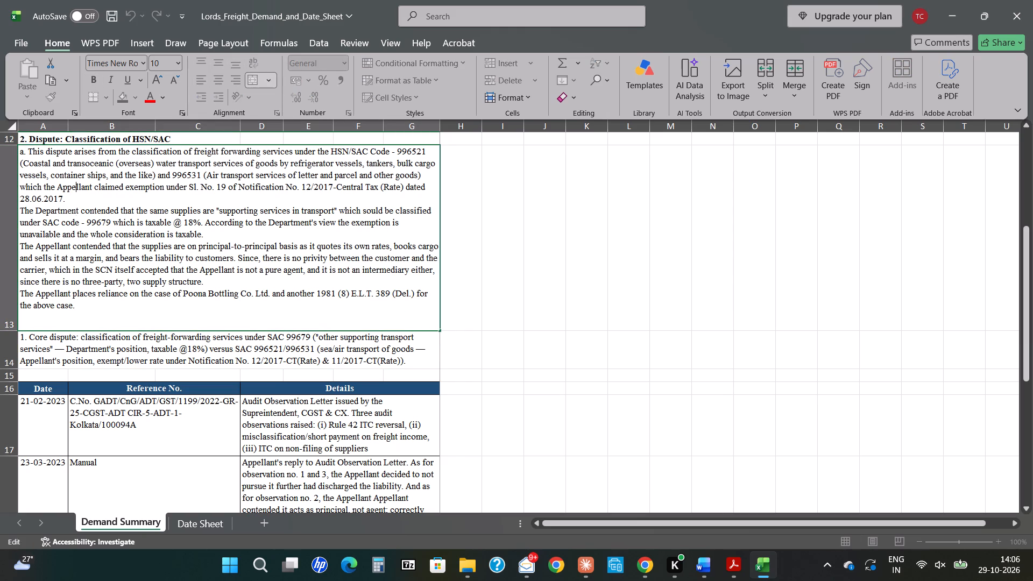
{"action": "key", "text": "Up"}
{"action": "key", "text": "Up"}
{"action": "key", "text": "Home"}
{"action": "key", "text": "Delete"}
{"action": "key", "text": "Delete"}
{"action": "key", "text": "Delete"}
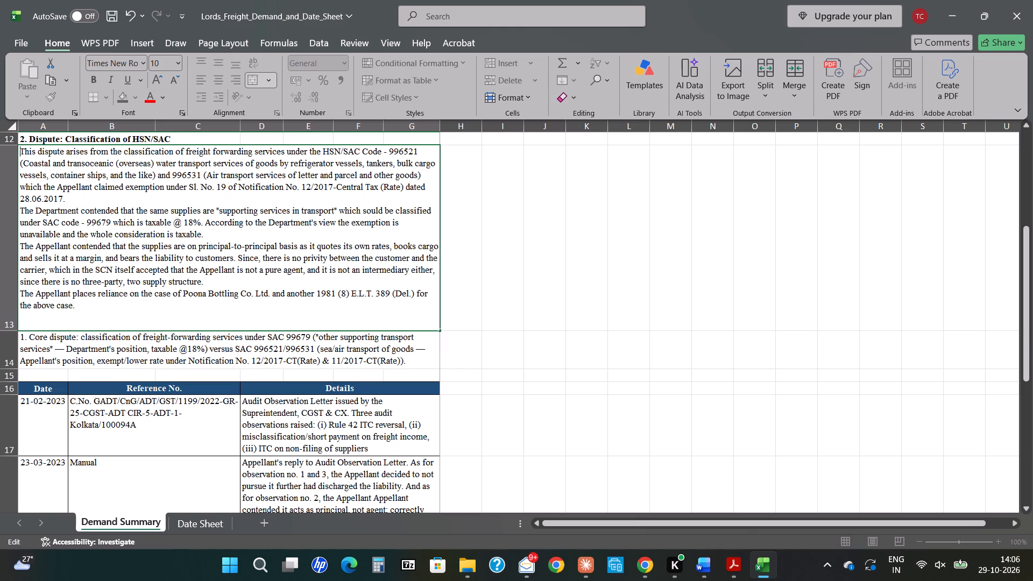
{"action": "key", "text": "Return"}
{"action": "key", "text": "Return"}
{"action": "key", "text": "Return"}
Start a new last paragraph in the row 13 dispute text with "The Appellant also submitted that ".
{"action": "key", "text": "Up"}
{"action": "key", "text": "Up"}
{"action": "key", "text": "Up"}
{"action": "key", "text": "Up"}
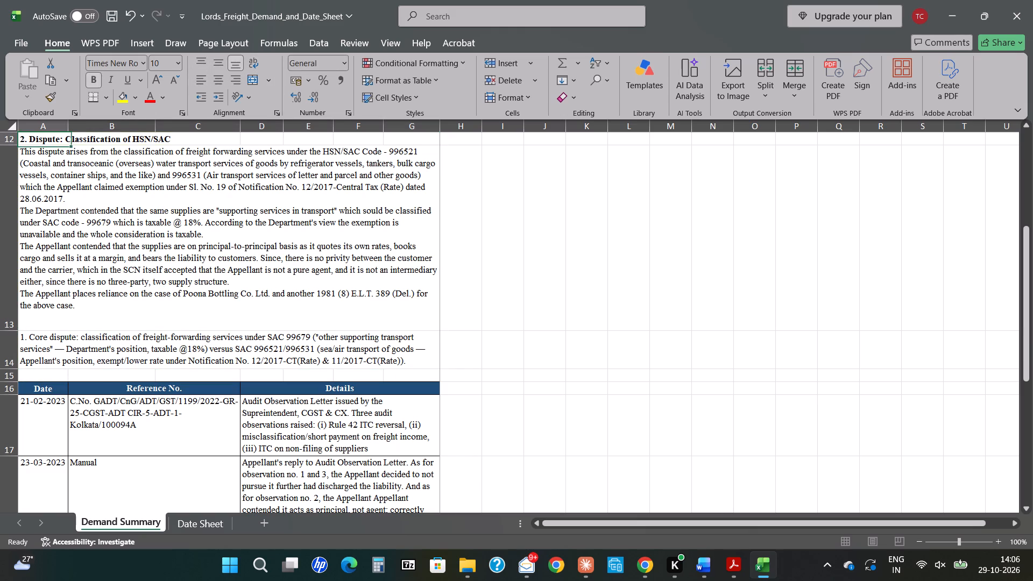
{"action": "key", "text": "Down"}
{"action": "key", "text": "F2"}
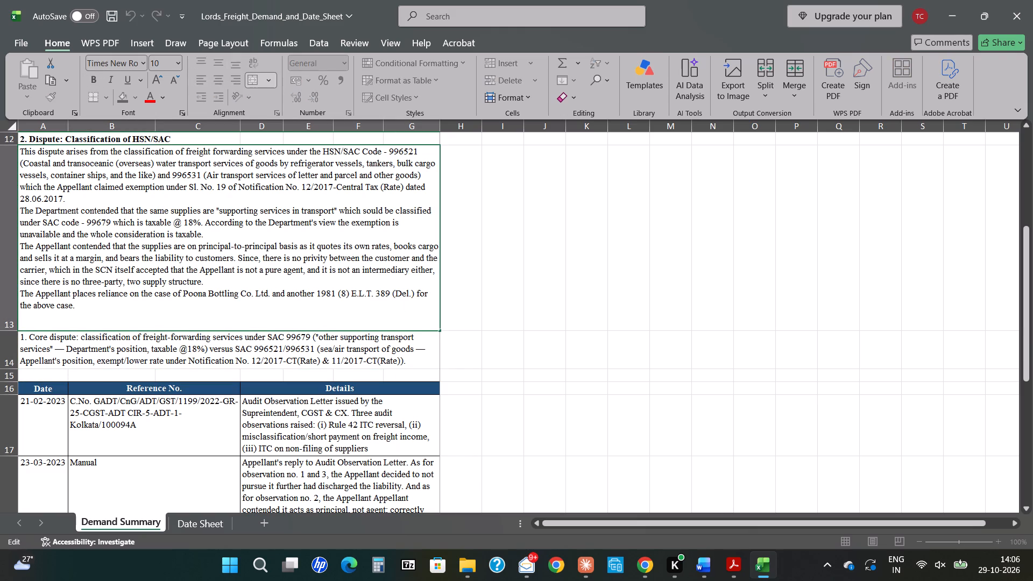
{"action": "key", "text": "Return"}
{"action": "key", "text": "Up"}
{"action": "key", "text": "F2"}
{"action": "key", "text": "alt+Return"}
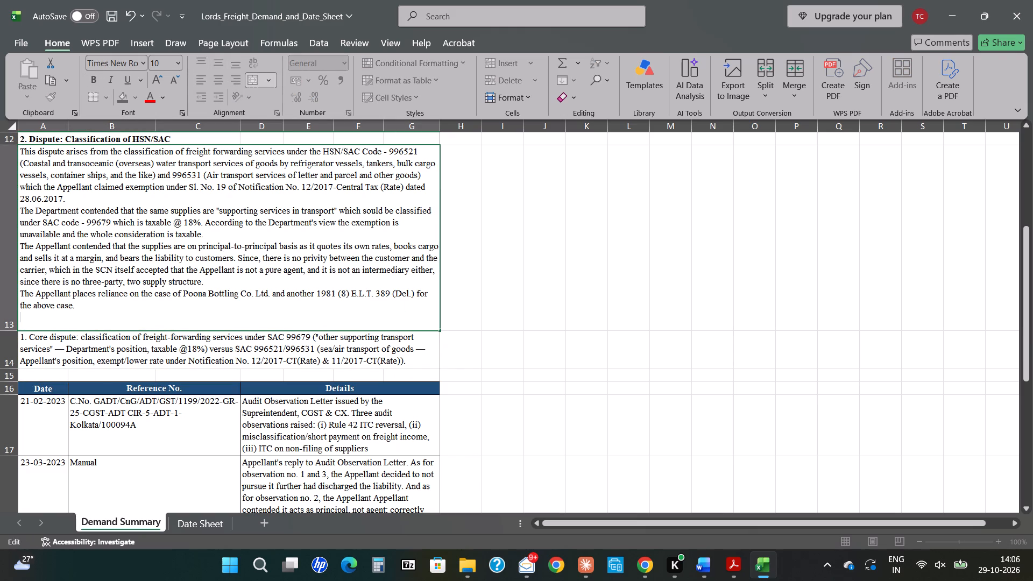
{"action": "type", "text": "The Appellant also con"}
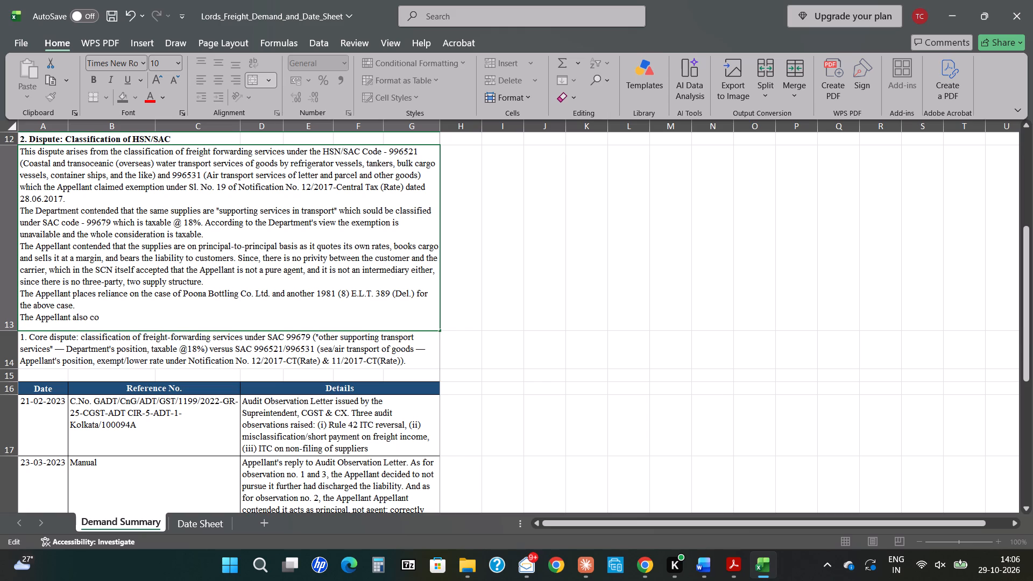
{"action": "key", "text": "BackSpace"}
{"action": "key", "text": "BackSpace"}
{"action": "key", "text": "BackSpace"}
{"action": "type", "text": "submitted that"}
{"action": "key", "text": "space"}
Switch to the APL-01 _17-18 PDF and read paragraphs 16 and 17 on SAC 99679 and freight forwarders' support services.
{"action": "key", "text": "alt+Tab"}
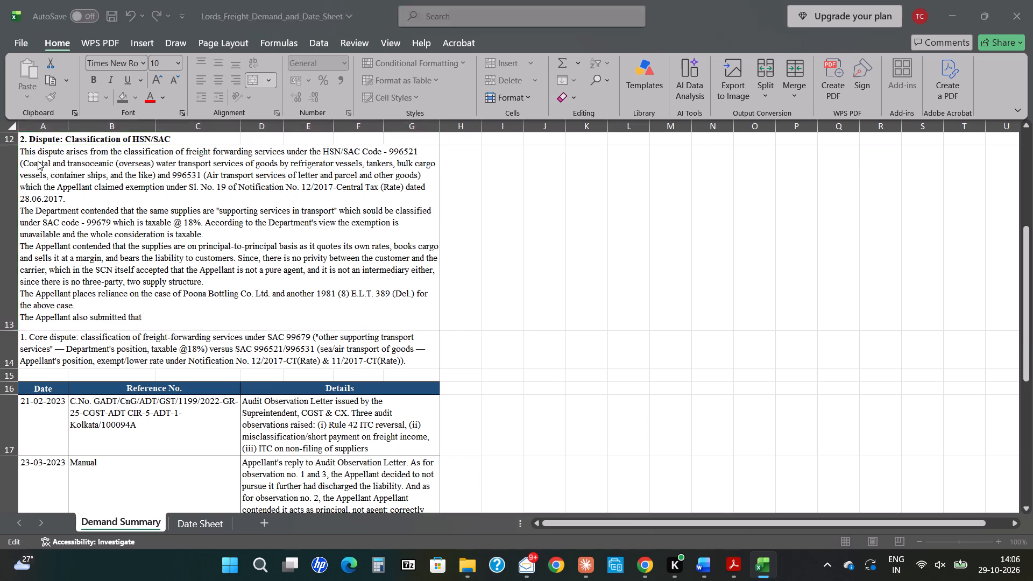
{"action": "key", "text": "alt+Tab"}
{"action": "key", "text": "alt+Tab"}
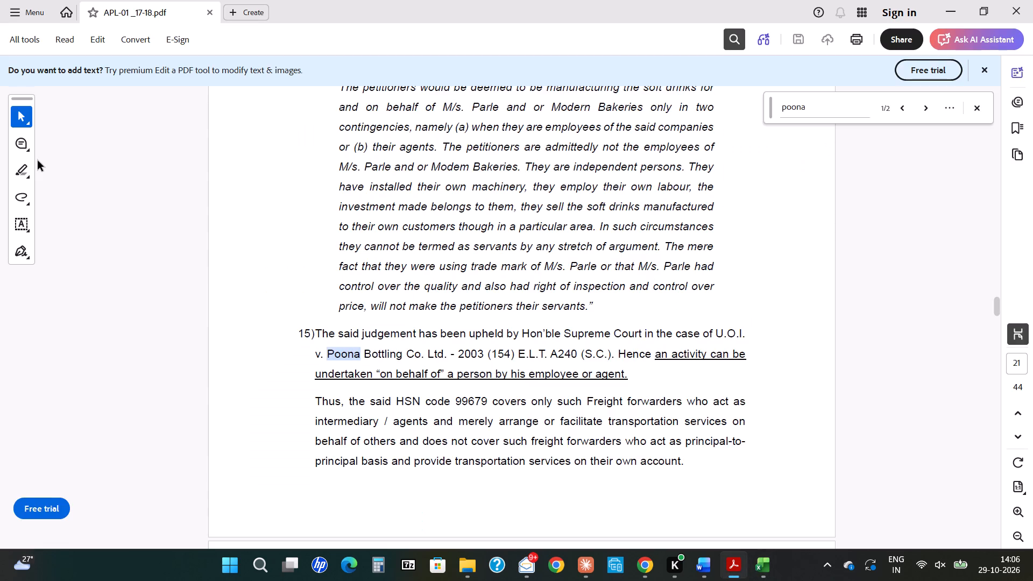
{"action": "scroll", "coordinate": [38, 161], "scroll_direction": "down", "scroll_amount": 4}
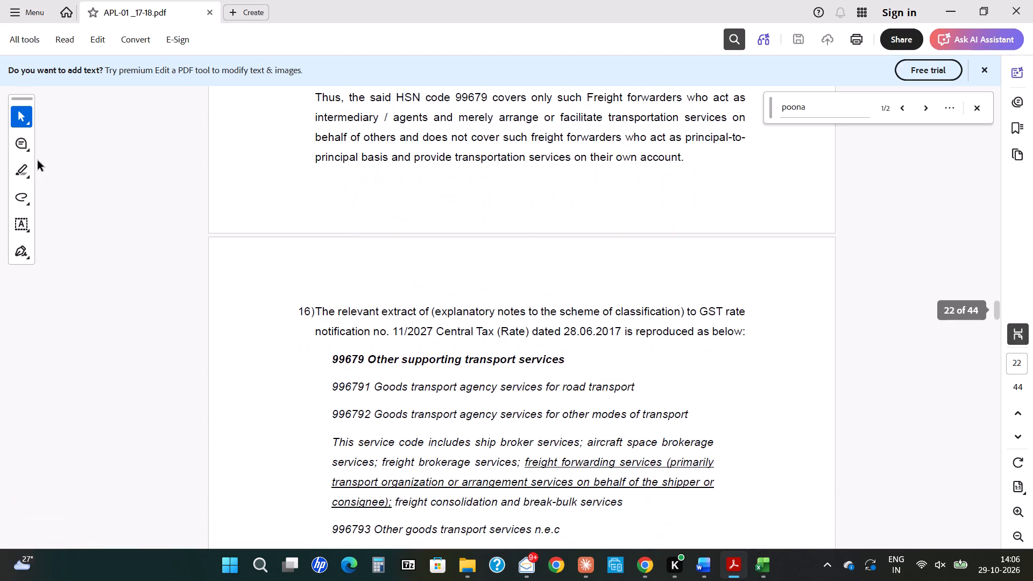
{"action": "key", "text": "alt+Tab"}
{"action": "key", "text": "alt+Tab"}
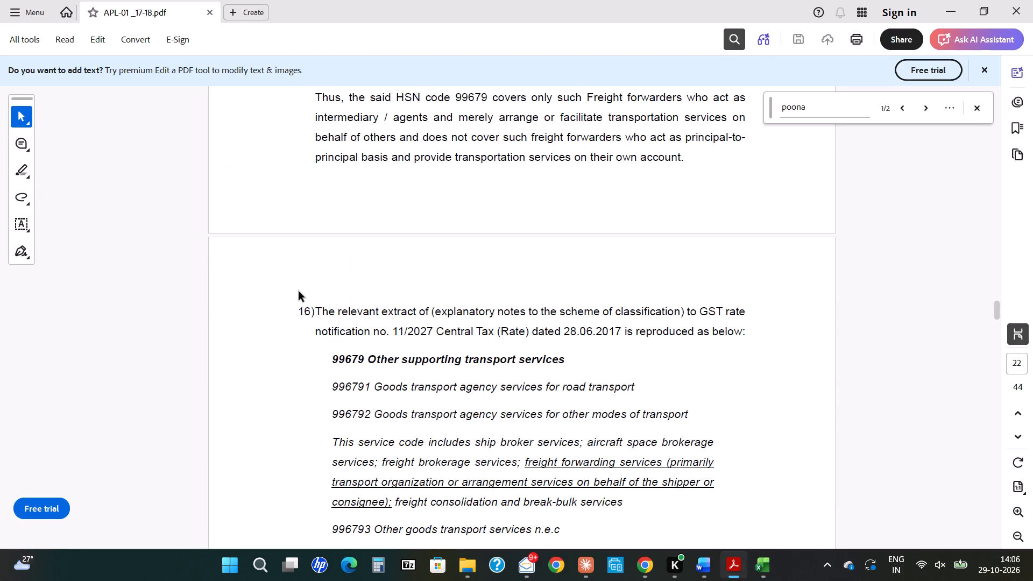
{"action": "scroll", "coordinate": [299, 292], "scroll_direction": "down", "scroll_amount": 3}
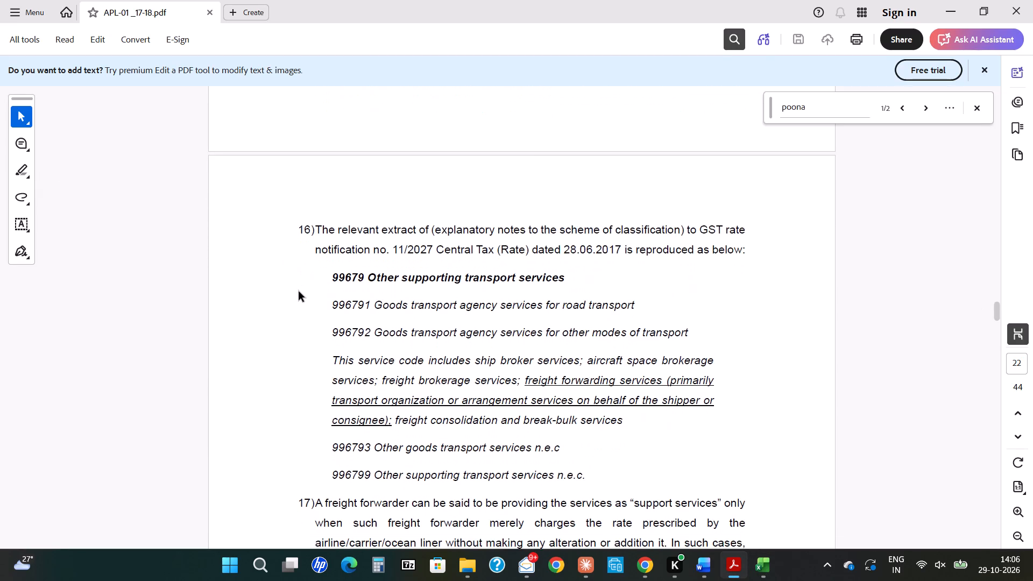
{"action": "scroll", "coordinate": [299, 292], "scroll_direction": "down", "scroll_amount": 4}
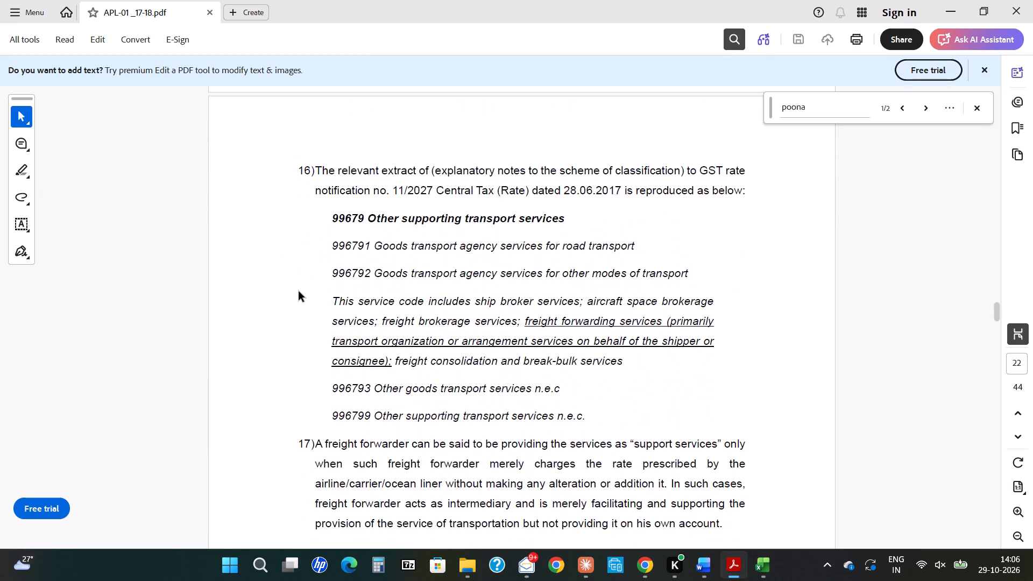
{"action": "scroll", "coordinate": [299, 292], "scroll_direction": "down", "scroll_amount": 2}
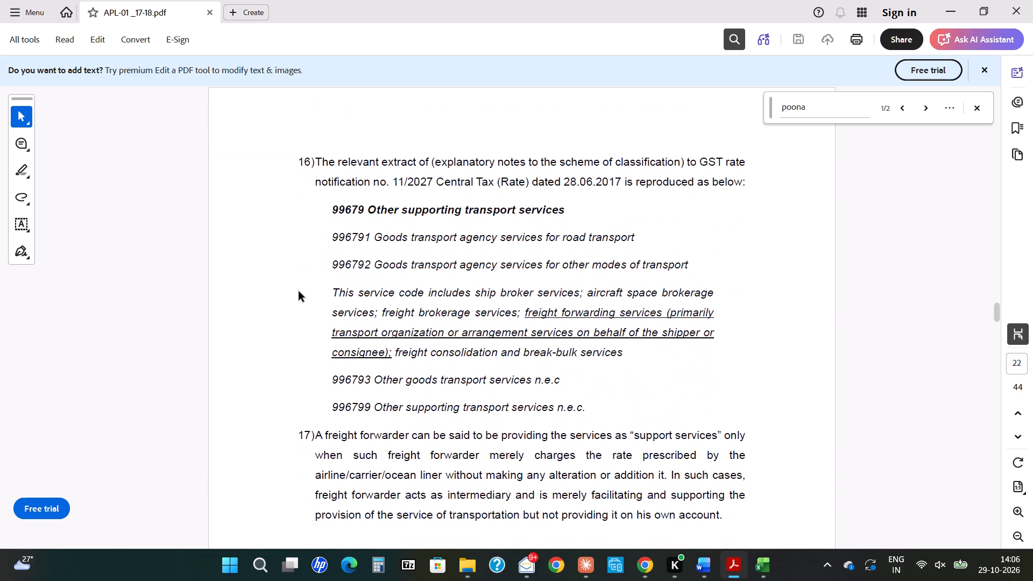
{"action": "scroll", "coordinate": [299, 292], "scroll_direction": "down", "scroll_amount": 1}
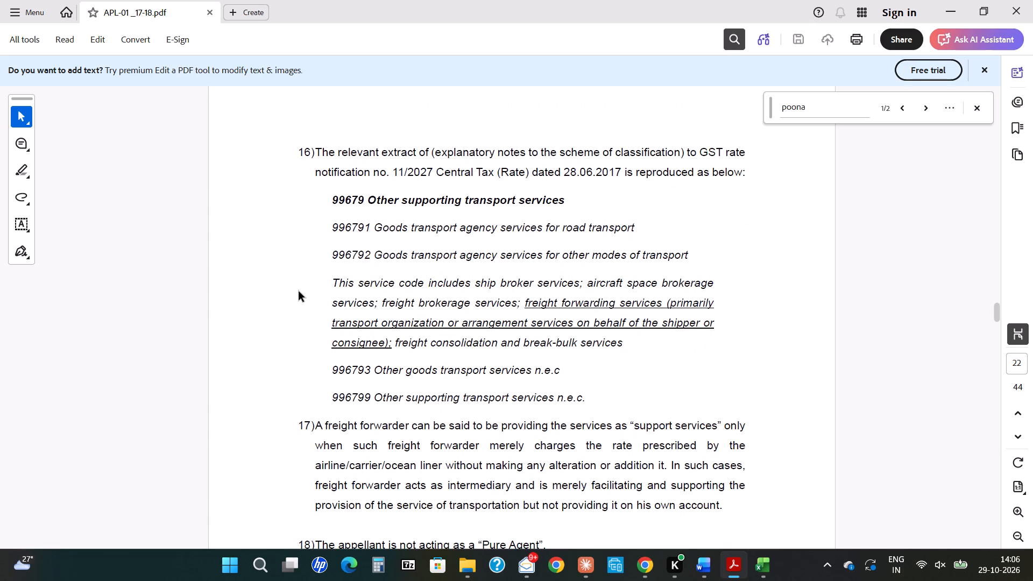
{"action": "scroll", "coordinate": [299, 292], "scroll_direction": "down", "scroll_amount": 1}
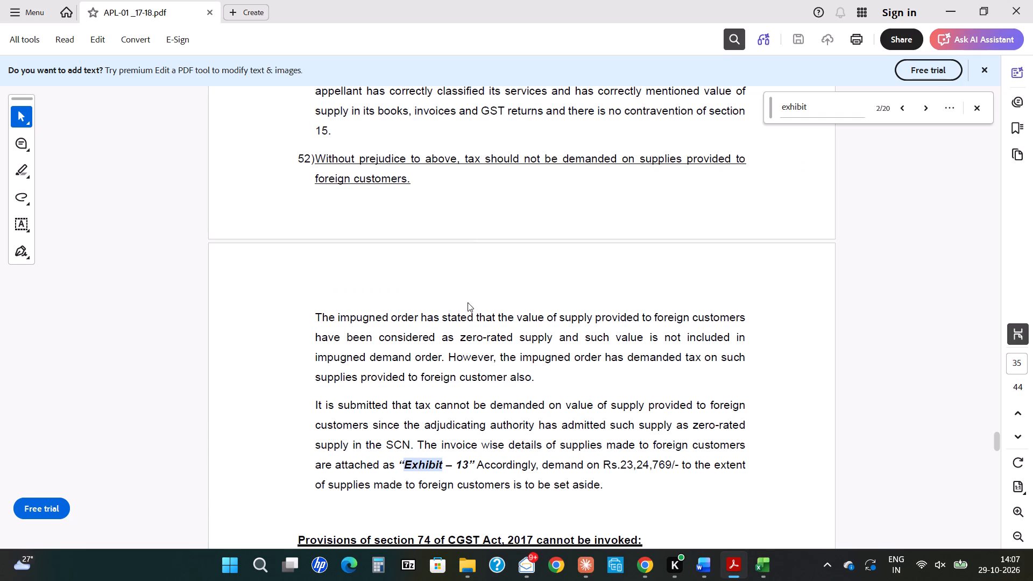
{"action": "type", "text": "on supplies provided"}
{"action": "key", "text": "space"}
{"action": "key", "text": "alt+Tab"}
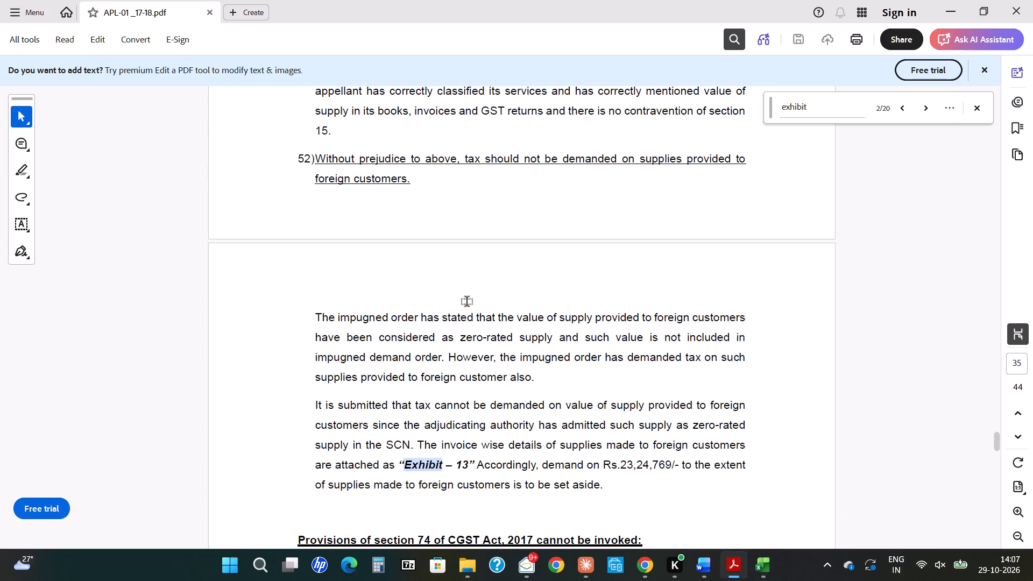
{"action": "key", "text": "alt+Tab"}
{"action": "type", "text": "to o"}
{"action": "key", "text": "BackSpace"}
{"action": "type", "text": "forei"}
{"action": "type", "text": "gn"}
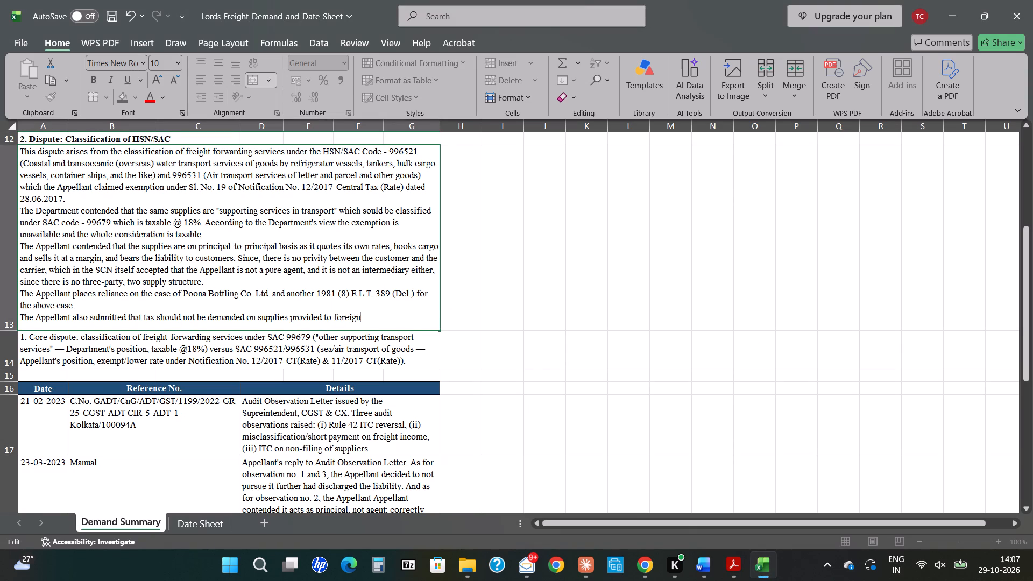
Extend the row 13 sentence with "customers amounting to Rs. 23,24,769/-", taking the amount from the appeal PDF.
{"action": "key", "text": "alt+Tab"}
{"action": "key", "text": "alt+Tab"}
{"action": "key", "text": "space"}
{"action": "type", "text": "customers amounting ro"}
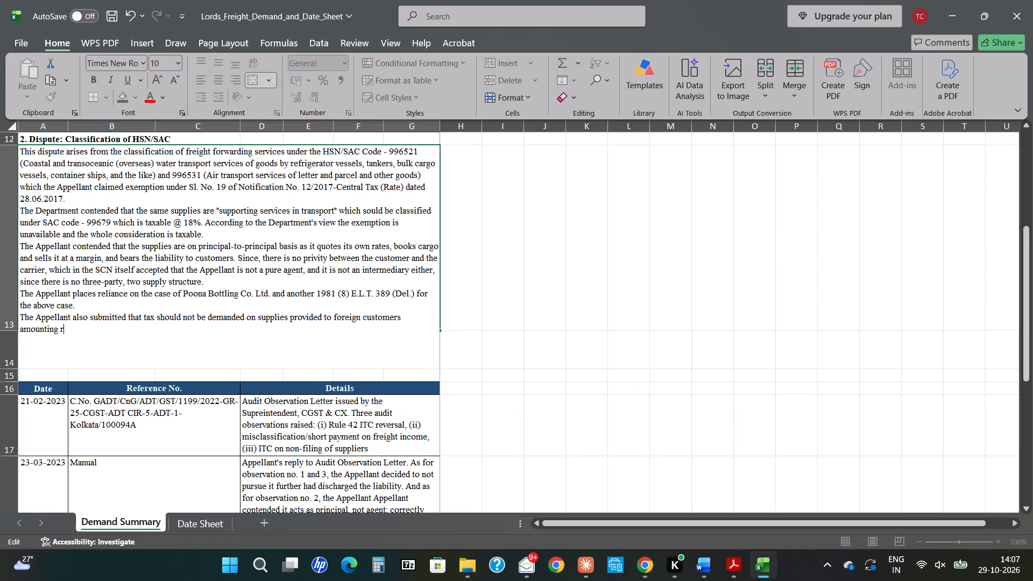
{"action": "key", "text": "space"}
{"action": "key", "text": "BackSpace"}
{"action": "key", "text": "BackSpace"}
{"action": "key", "text": "BackSpace"}
{"action": "type", "text": "to Rs."}
{"action": "key", "text": "space"}
{"action": "key", "text": "alt+Tab"}
{"action": "key", "text": "alt+Tab"}
{"action": "type", "text": "23"}
{"action": "type", "text": ",24,"}
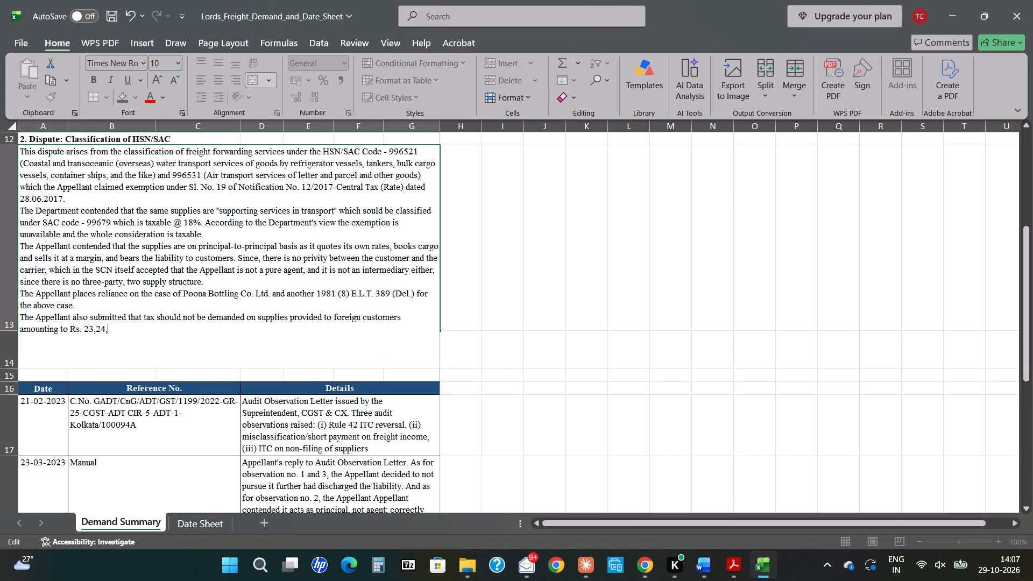
{"action": "key", "text": "alt+Tab"}
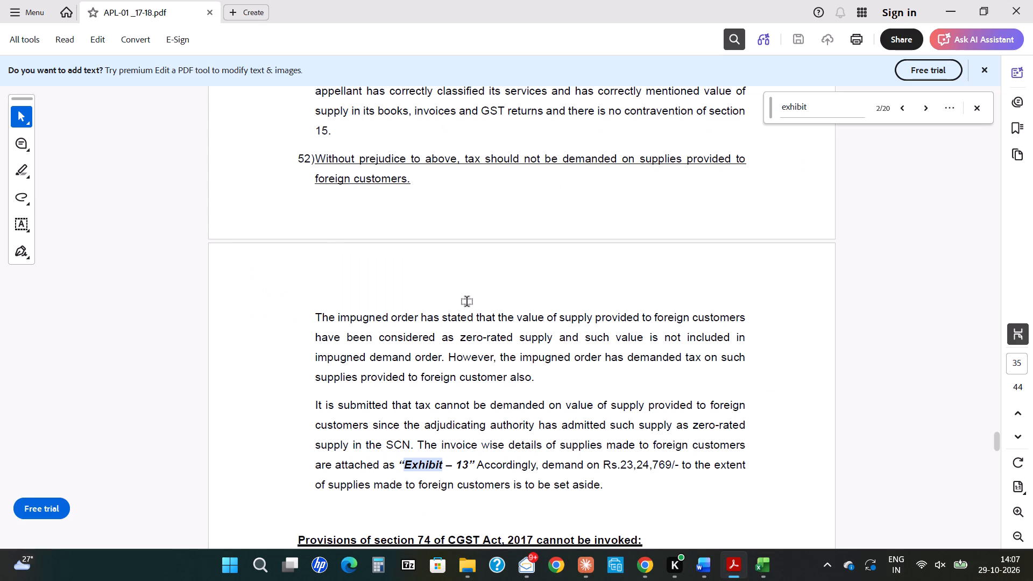
{"action": "key", "text": "alt+Tab"}
{"action": "type", "text": "769/-"}
Insert the word "demand" before "amounting to Rs. 23,24,769/-" in the last row 13 sentence.
{"action": "key", "text": "alt+Tab"}
{"action": "key", "text": "alt+Tab"}
{"action": "key", "text": "Left"}
{"action": "key", "text": "Left"}
{"action": "key", "text": "Left"}
{"action": "key", "text": "Left"}
{"action": "key", "text": "Left"}
{"action": "key", "text": "Left"}
{"action": "key", "text": "Left"}
{"action": "key", "text": "Left"}
{"action": "key", "text": "Left"}
{"action": "key", "text": "Left"}
{"action": "key", "text": "Left"}
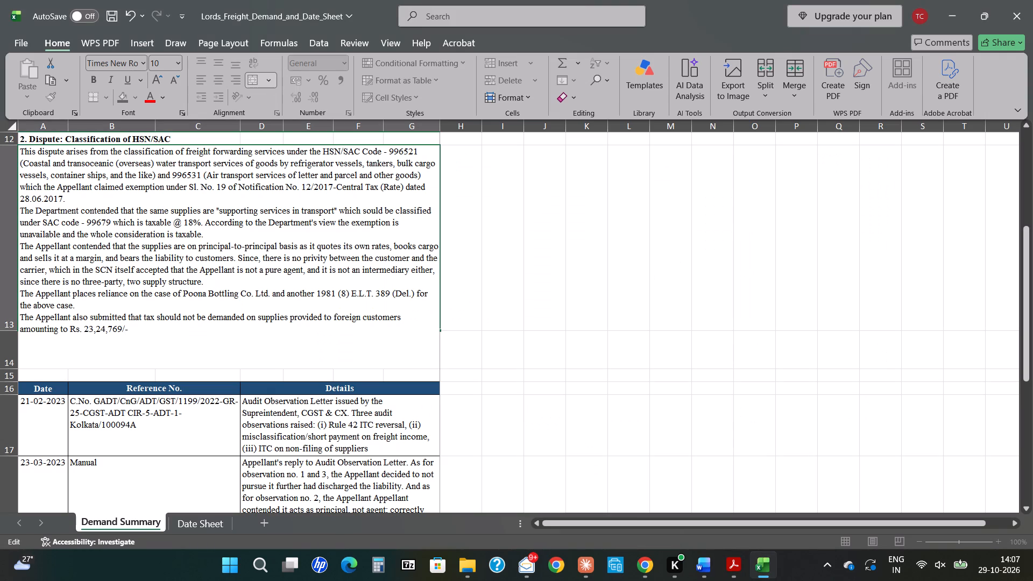
{"action": "key", "text": "Left"}
{"action": "key", "text": "Left"}
{"action": "key", "text": "Left"}
{"action": "key", "text": "Left"}
{"action": "key", "text": "Left"}
{"action": "key", "text": "Left"}
{"action": "key", "text": "Left"}
{"action": "key", "text": "Left"}
{"action": "key", "text": "ctrl+Left"}
{"action": "key", "text": "Left"}
{"action": "key", "text": "Right"}
{"action": "type", "text": "den"}
{"action": "key", "text": "BackSpace"}
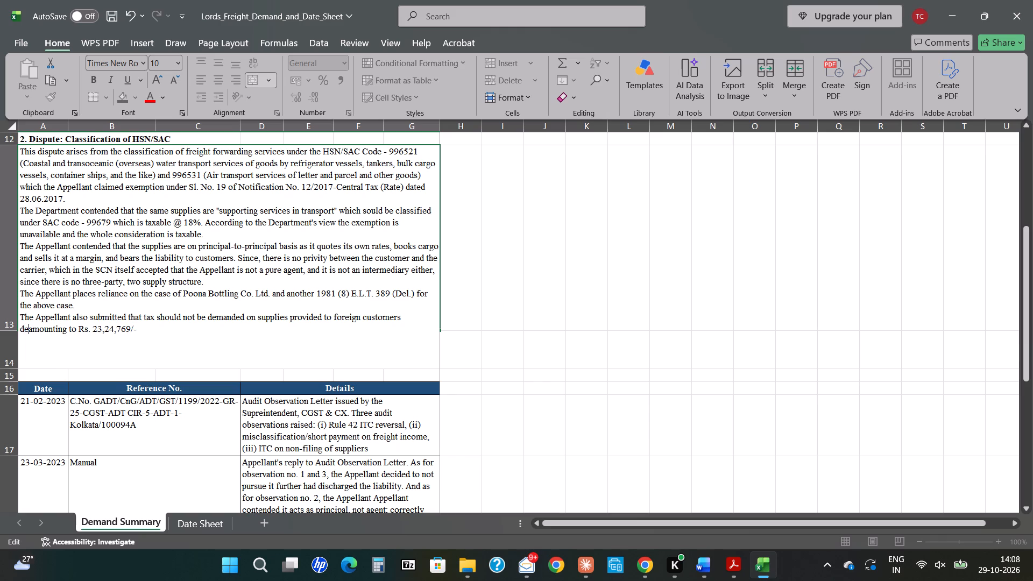
{"action": "type", "text": "madn"}
{"action": "key", "text": "space"}
{"action": "key", "text": "alt+Tab"}
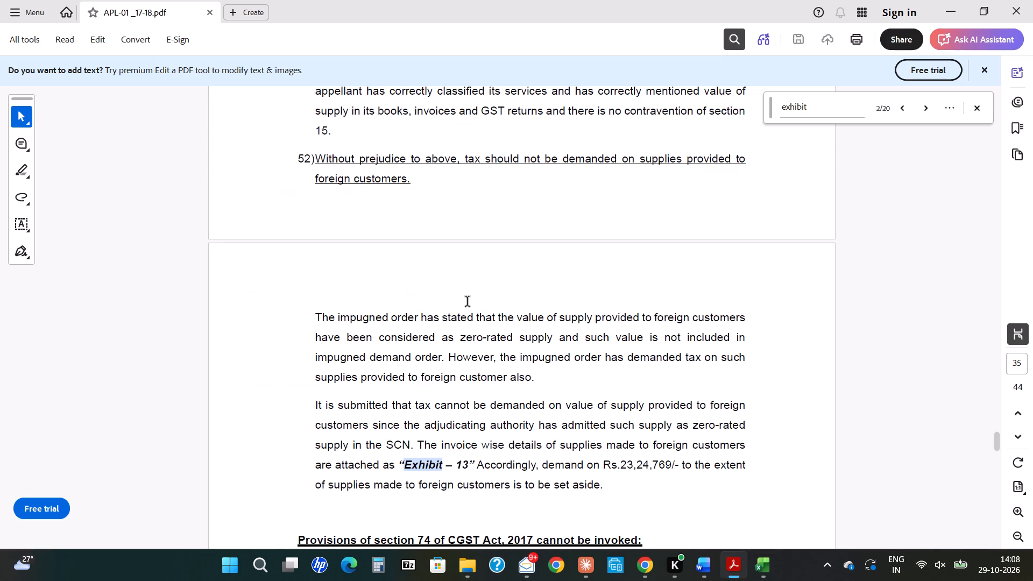
{"action": "key", "text": "alt+Tab"}
{"action": "key", "text": "BackSpace"}
{"action": "key", "text": "BackSpace"}
{"action": "key", "text": "BackSpace"}
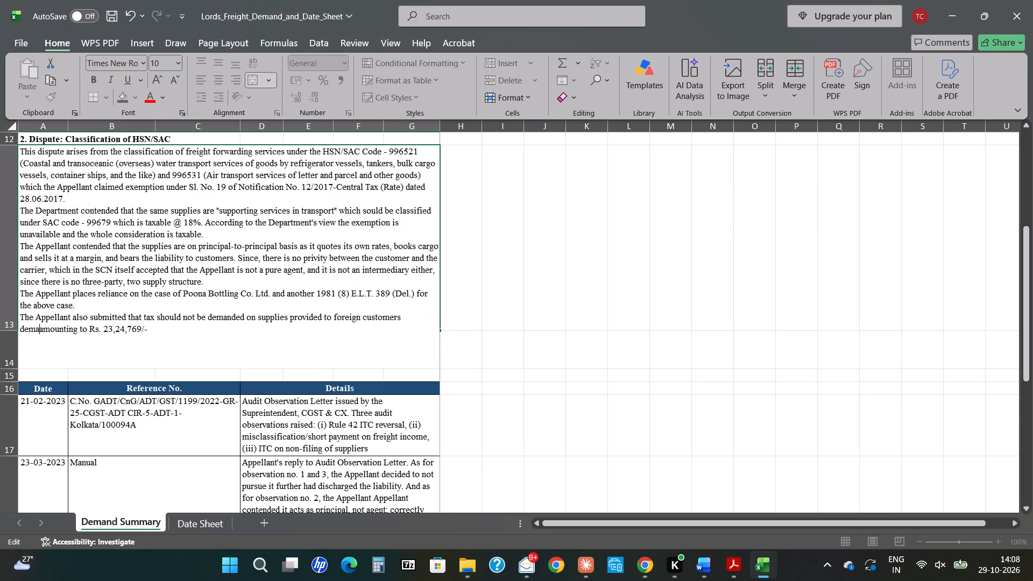
{"action": "type", "text": "nd"}
{"action": "key", "text": "space"}
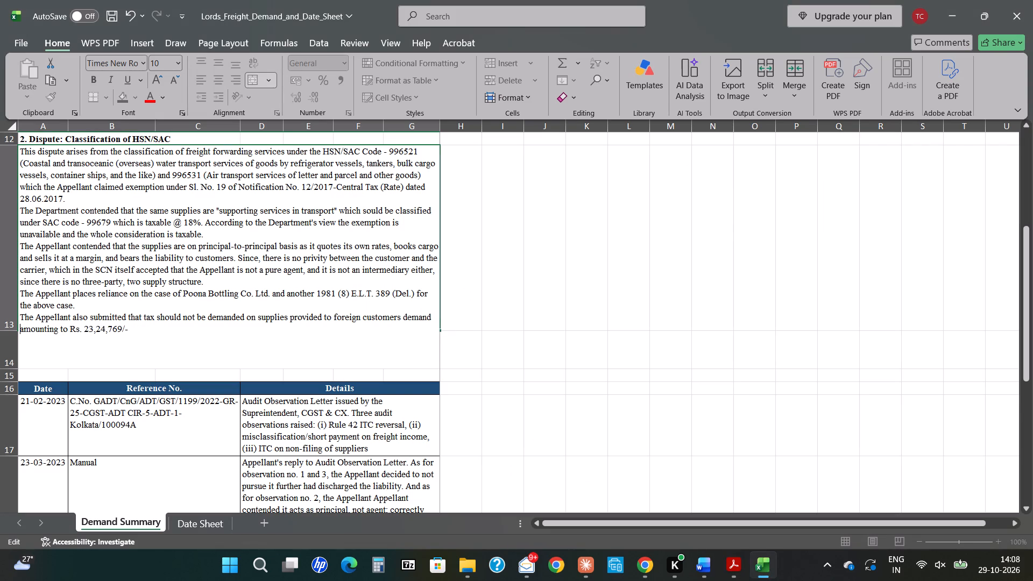
Replace "amounting to" with "on" before the Rs. 23,24,769/- amount.
{"action": "key", "text": "ctrl+shift+Right"}
{"action": "key", "text": "ctrl+x"}
{"action": "key", "text": "Right"}
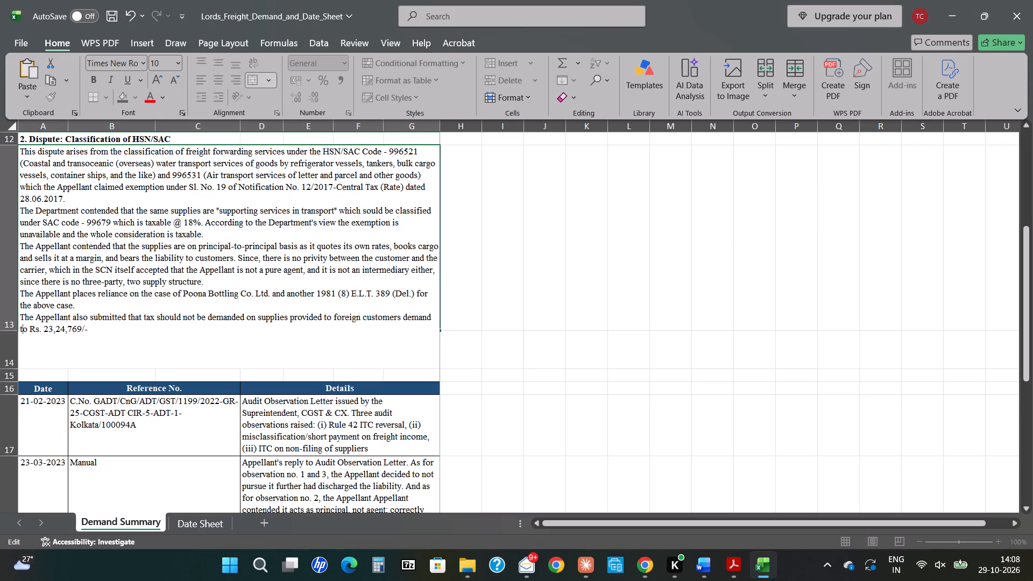
{"action": "key", "text": "Left"}
{"action": "key", "text": "shift+Right"}
{"action": "key", "text": "shift+Right"}
{"action": "type", "text": "on"}
{"action": "key", "text": "space"}
{"action": "key", "text": "BackSpace"}
Continue the sentence after the Rs. 23,24,769/- amount with "to the extent".
{"action": "key", "text": "alt+Tab"}
{"action": "key", "text": "alt+Tab"}
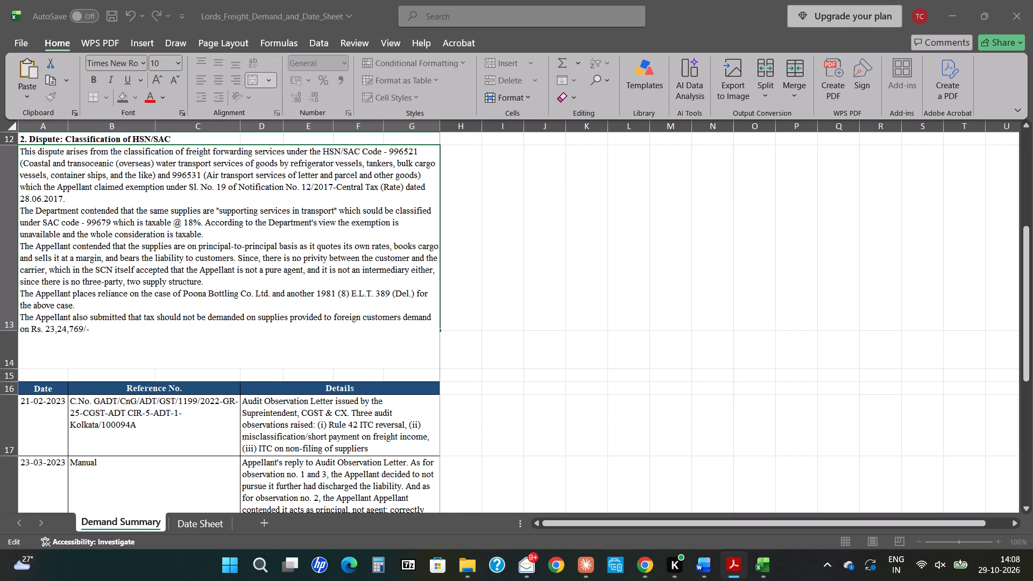
{"action": "key", "text": "End"}
{"action": "key", "text": "space"}
{"action": "type", "text": "to te"}
{"action": "key", "text": "BackSpace"}
{"action": "type", "text": "he extenet"}
{"action": "key", "text": "BackSpace"}
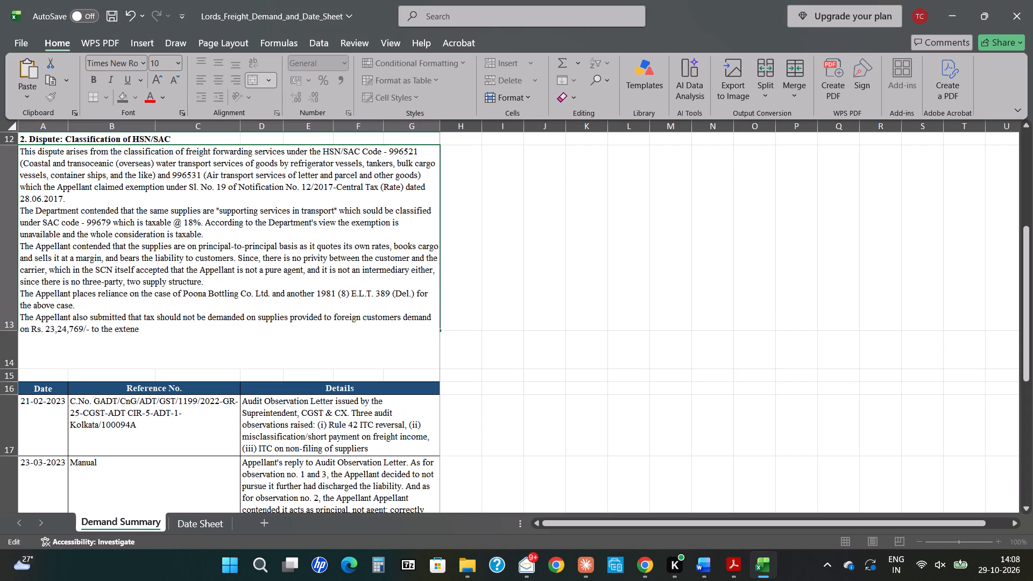
{"action": "key", "text": "BackSpace"}
{"action": "type", "text": "t"}
{"action": "key", "text": "space"}
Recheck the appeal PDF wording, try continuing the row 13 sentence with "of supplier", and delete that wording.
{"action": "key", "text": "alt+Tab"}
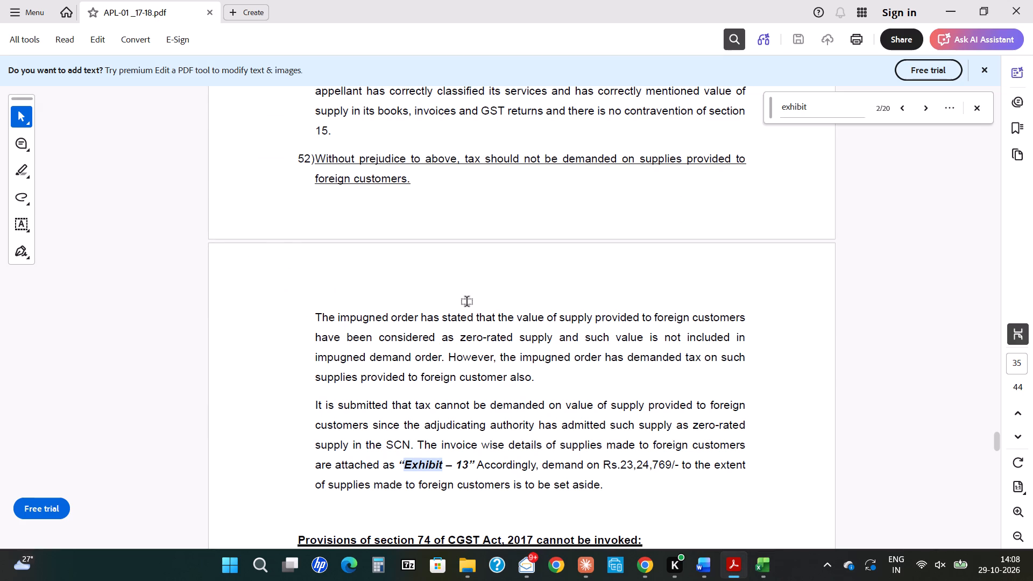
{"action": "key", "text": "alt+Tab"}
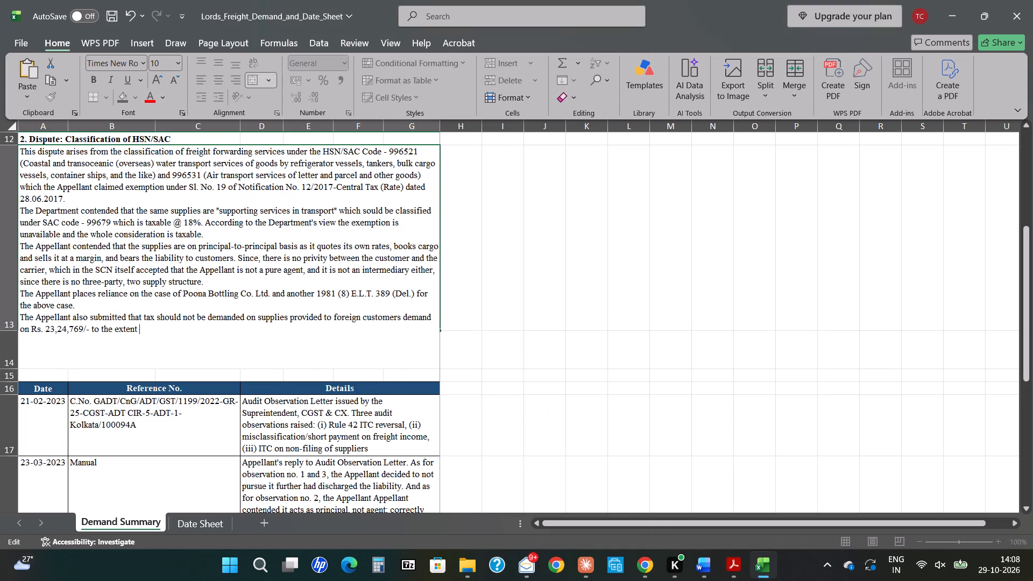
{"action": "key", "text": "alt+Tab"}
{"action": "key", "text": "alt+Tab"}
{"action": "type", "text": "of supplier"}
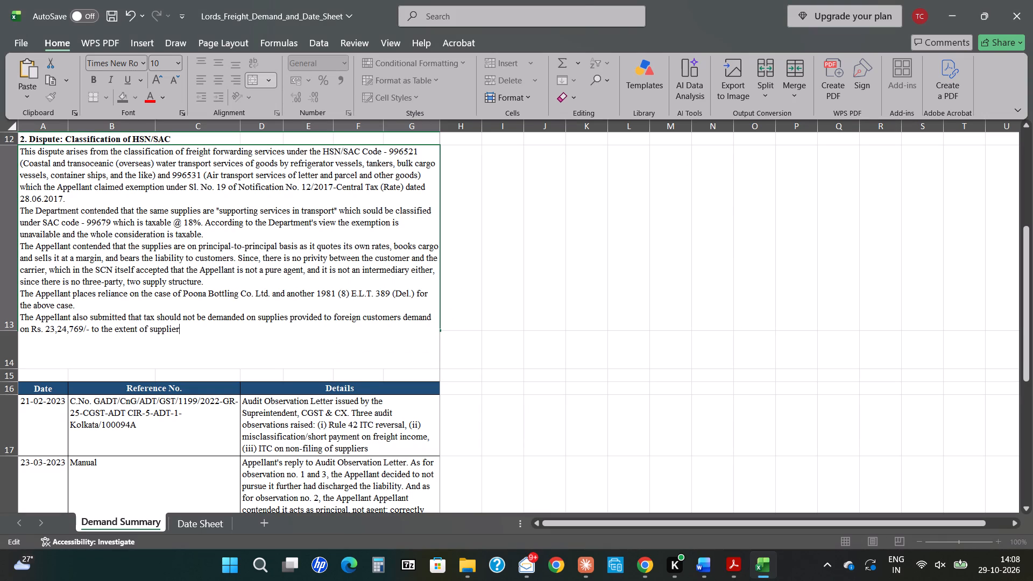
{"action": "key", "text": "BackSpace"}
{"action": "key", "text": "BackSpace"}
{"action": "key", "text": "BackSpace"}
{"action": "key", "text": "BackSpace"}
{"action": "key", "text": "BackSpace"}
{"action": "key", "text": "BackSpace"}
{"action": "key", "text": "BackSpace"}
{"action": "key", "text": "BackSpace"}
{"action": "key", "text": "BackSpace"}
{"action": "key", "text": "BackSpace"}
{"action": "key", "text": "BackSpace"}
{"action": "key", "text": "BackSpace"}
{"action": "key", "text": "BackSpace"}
Complete the phrase after "to the extent" with "of those supplies".
{"action": "type", "text": "t of those du"}
{"action": "key", "text": "BackSpace"}
{"action": "key", "text": "s"}
{"action": "key", "text": "BackSpace"}
{"action": "key", "text": "BackSpace"}
{"action": "type", "text": "supplies"}
Reread paragraph 52 of the appeal PDF for the reason tax cannot be demanded on supplies to foreign customers.
{"action": "key", "text": "alt+Tab"}
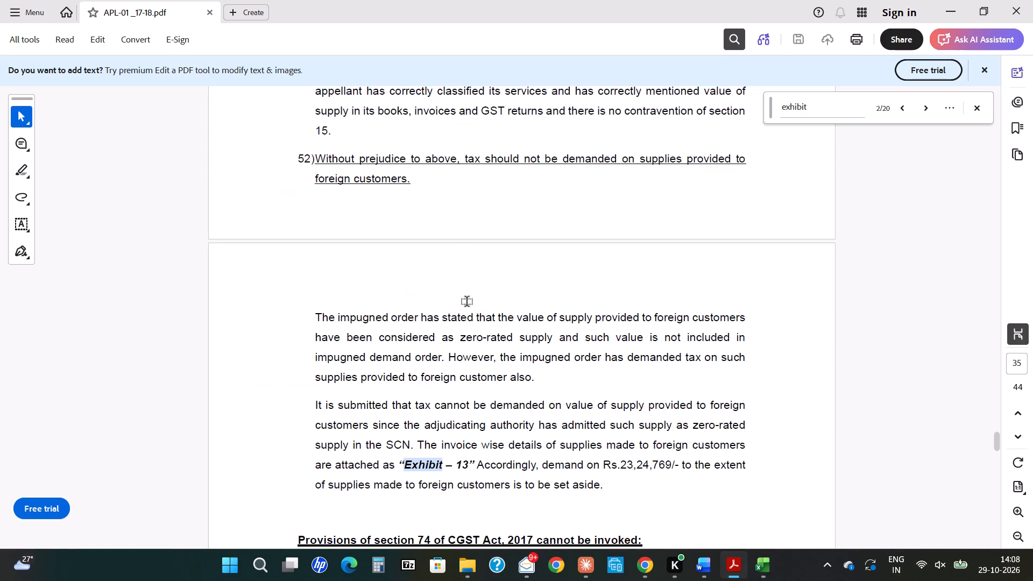
{"action": "key", "text": "alt+Tab"}
{"action": "key", "text": "alt+Tab"}
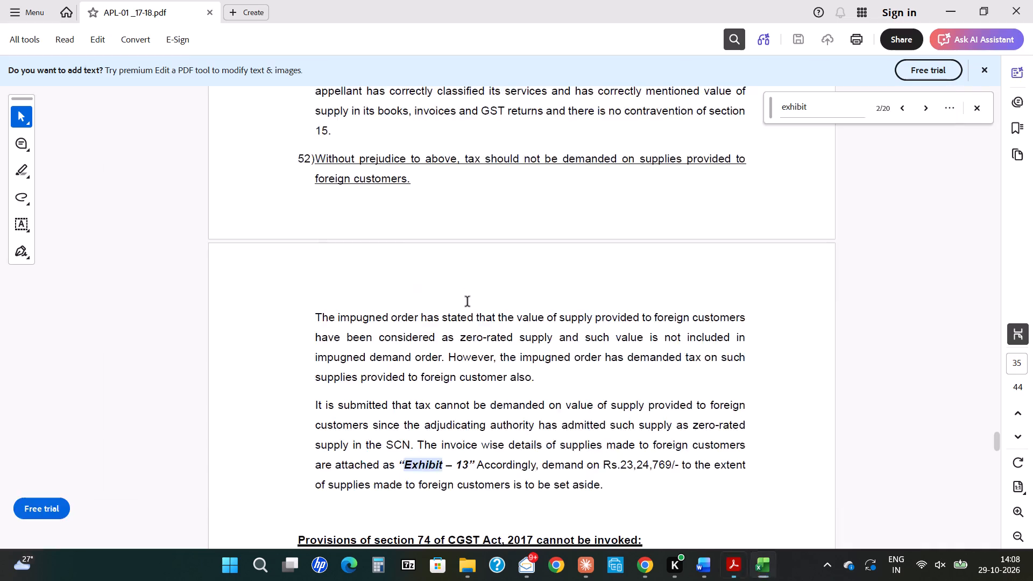
{"action": "scroll", "coordinate": [468, 302], "scroll_direction": "up", "scroll_amount": 3}
{"action": "scroll", "coordinate": [468, 302], "scroll_direction": "down", "scroll_amount": 2}
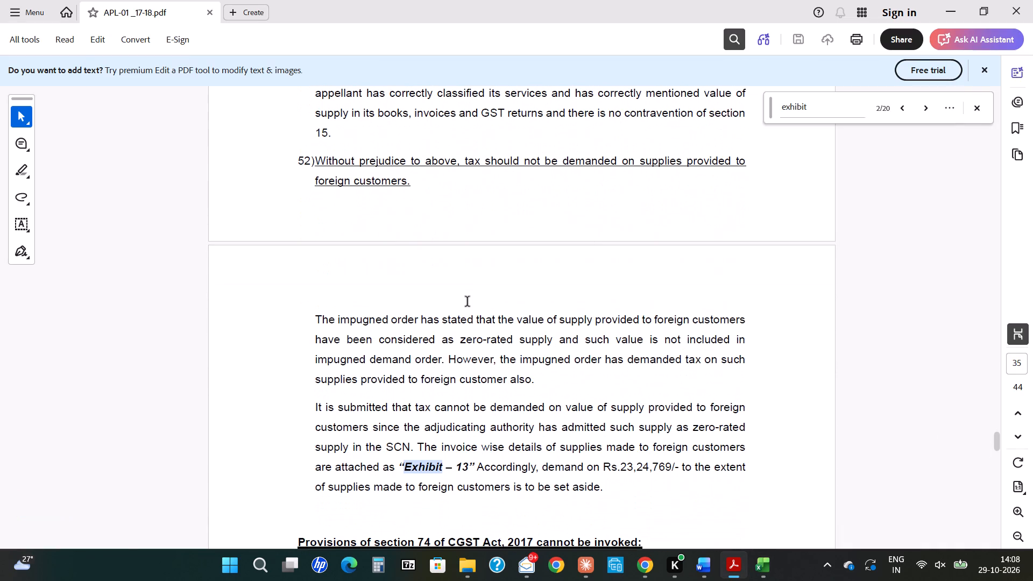
{"action": "scroll", "coordinate": [468, 302], "scroll_direction": "up", "scroll_amount": 1}
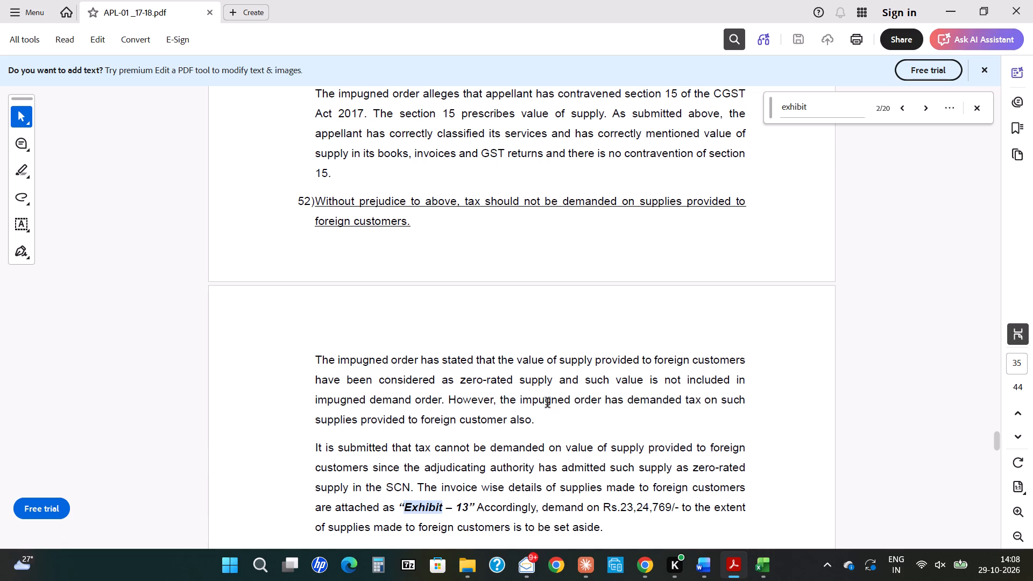
{"action": "key", "text": "Tab"}
Continue the row 13 sentence after "to the extent of those supplies" with "since those supplies are zero-rated".
{"action": "key", "text": "alt+Tab"}
{"action": "key", "text": "space"}
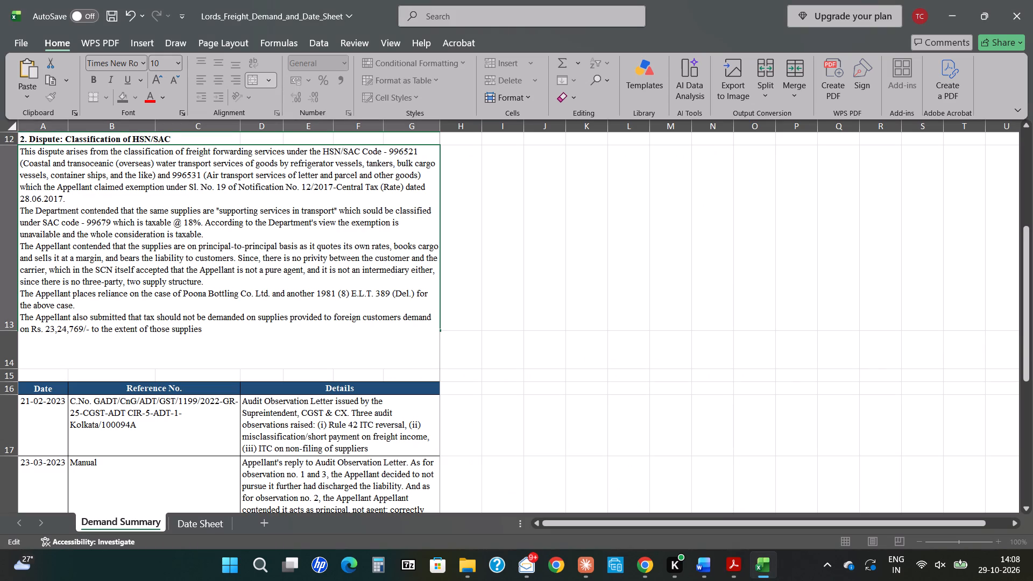
{"action": "key", "text": "BackSpace"}
{"action": "key", "text": "space"}
{"action": "type", "text": "since those supplies are zero"}
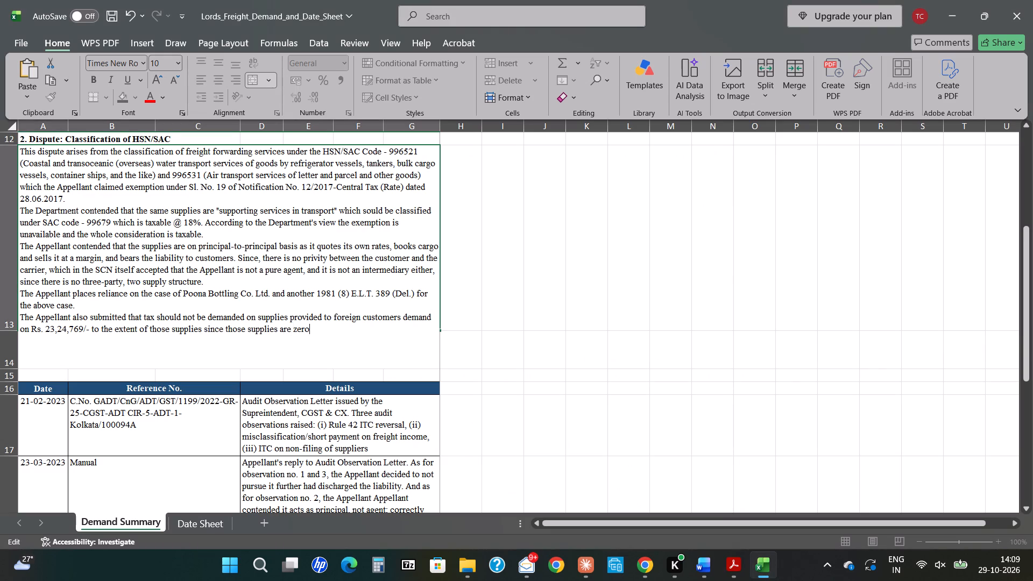
{"action": "type", "text": "-rated"}
{"action": "key", "text": "space"}
Following the wording of paragraph 52 in the appeal PDF, add "and such value" after "zero-rated" in row 13.
{"action": "key", "text": "alt+Tab"}
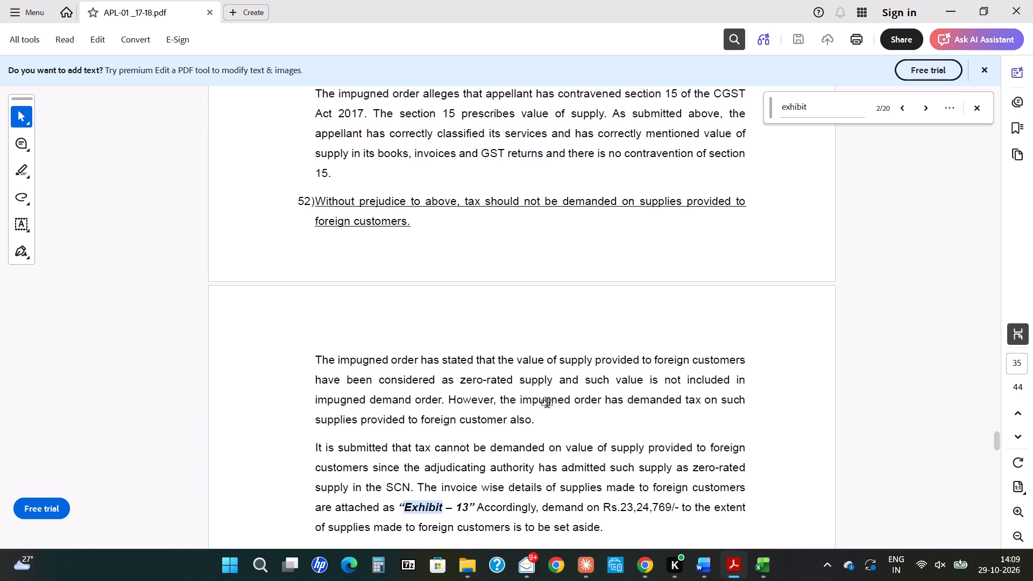
{"action": "key", "text": "alt+Tab"}
{"action": "type", "text": "and"}
{"action": "key", "text": "space"}
{"action": "key", "text": "alt+Tab"}
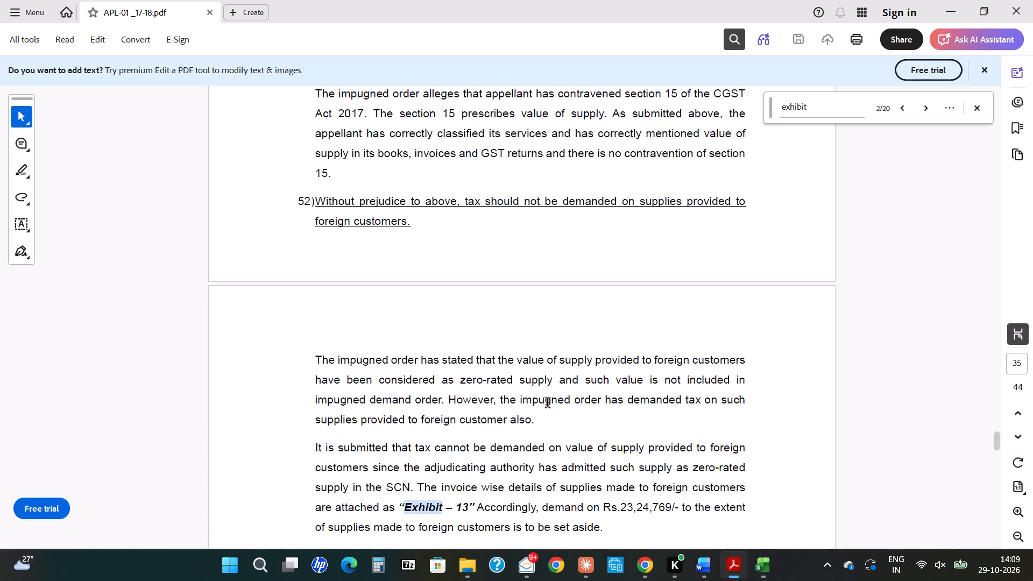
{"action": "key", "text": "alt+Tab"}
{"action": "type", "text": "such"}
{"action": "key", "text": "alt+Tab"}
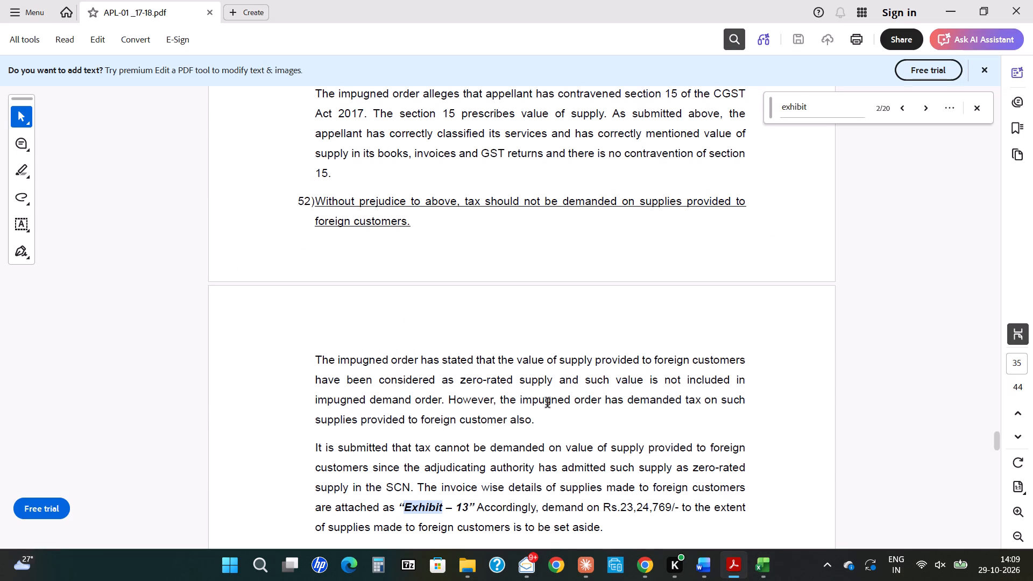
{"action": "key", "text": "alt+Tab"}
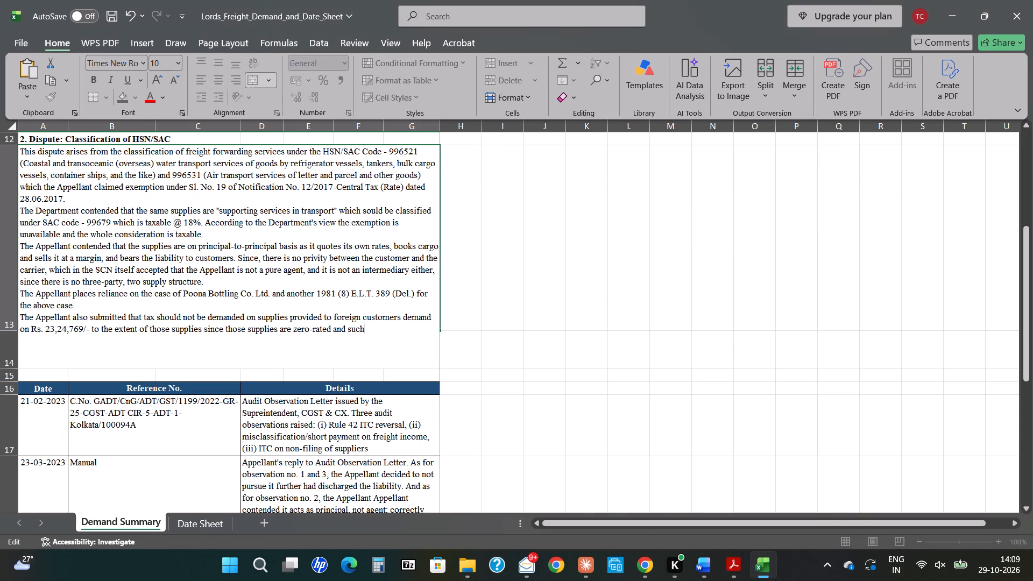
{"action": "key", "text": "alt+Tab"}
{"action": "key", "text": "alt+Tab"}
{"action": "key", "text": "space"}
{"action": "type", "text": "av"}
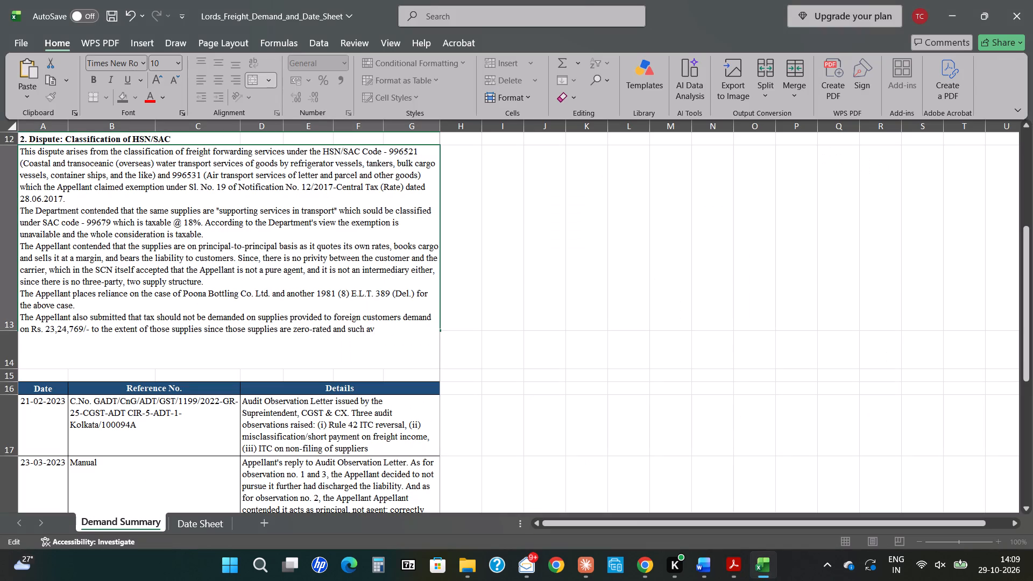
{"action": "key", "text": "BackSpace"}
{"action": "key", "text": "BackSpace"}
{"action": "type", "text": "vau"}
{"action": "key", "text": "BackSpace"}
{"action": "type", "text": "lue"}
{"action": "key", "text": "space"}
Continue the row 13 sentence after "such value" with "is not included in the", checking against the appeal PDF.
{"action": "key", "text": "alt+Tab"}
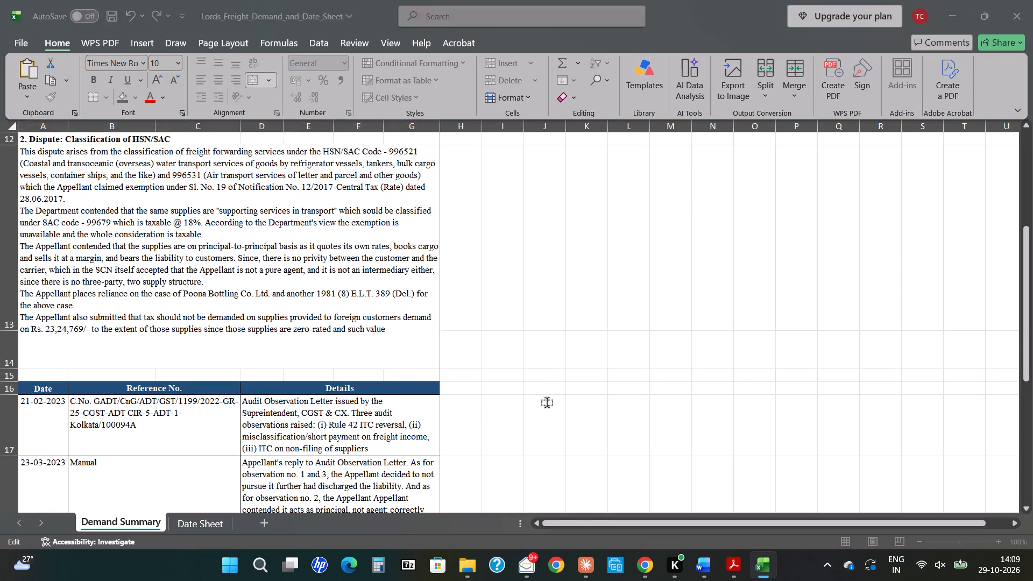
{"action": "key", "text": "alt+Tab"}
{"action": "type", "text": "is not included in"}
{"action": "key", "text": "space"}
{"action": "key", "text": "alt+Tab"}
{"action": "key", "text": "alt+Tab"}
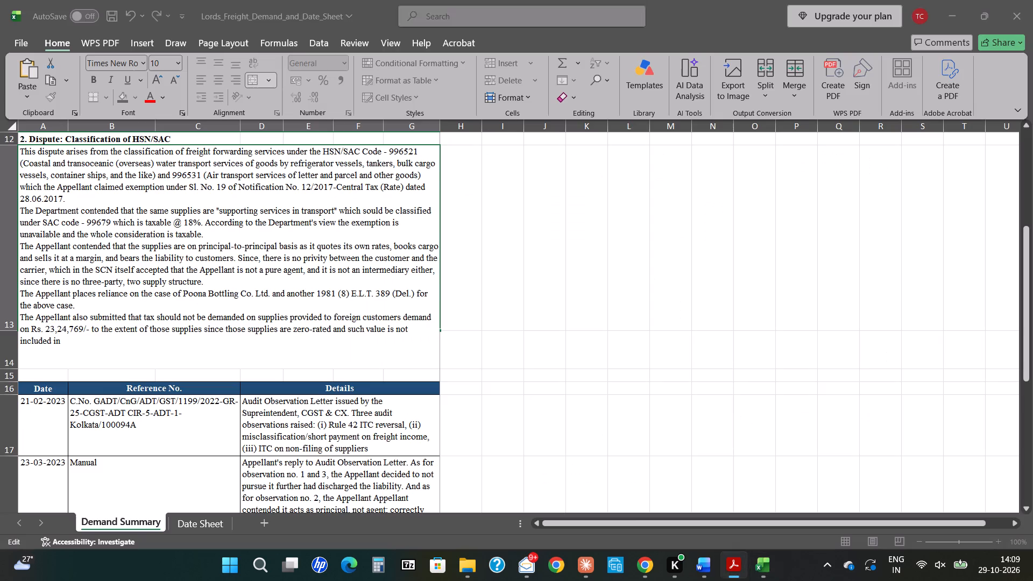
{"action": "type", "text": "the"}
{"action": "key", "text": "space"}
Complete the phrase after "is not included in the" with "impugned order".
{"action": "key", "text": "alt+Tab"}
{"action": "key", "text": "alt+Tab"}
{"action": "type", "text": "impugned demadnd"}
{"action": "key", "text": "BackSpace"}
{"action": "key", "text": "BackSpace"}
{"action": "key", "text": "BackSpace"}
{"action": "key", "text": "BackSpace"}
{"action": "key", "text": "BackSpace"}
{"action": "key", "text": "BackSpace"}
{"action": "key", "text": "BackSpace"}
{"action": "type", "text": "order"}
{"action": "key", "text": "alt+Tab"}
{"action": "key", "text": "alt+Tab"}
{"action": "type", "text": ","}
{"action": "key", "text": "space"}
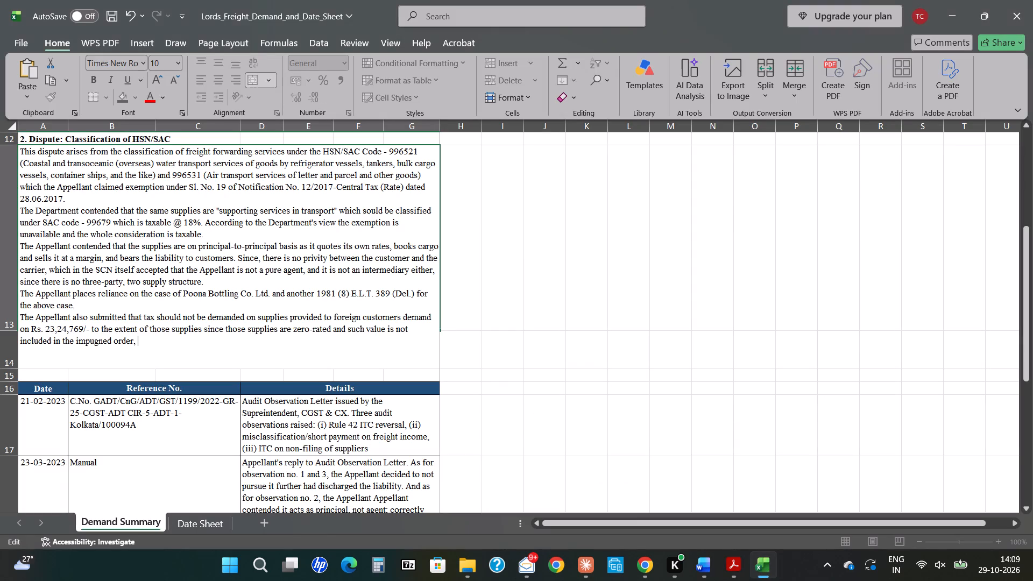
{"action": "key", "text": "BackSpace"}
{"action": "key", "text": "BackSpace"}
End the sentence with a full stop and begin the next one with "However, the impugned order".
{"action": "type", "text": ". howe"}
{"action": "key", "text": "BackSpace"}
{"action": "key", "text": "BackSpace"}
{"action": "key", "text": "BackSpace"}
{"action": "key", "text": "BackSpace"}
{"action": "type", "text": "However,"}
{"action": "key", "text": "space"}
{"action": "key", "text": "alt+Tab"}
{"action": "key", "text": "alt+Tab"}
{"action": "type", "text": "the imp"}
{"action": "type", "text": "ugen"}
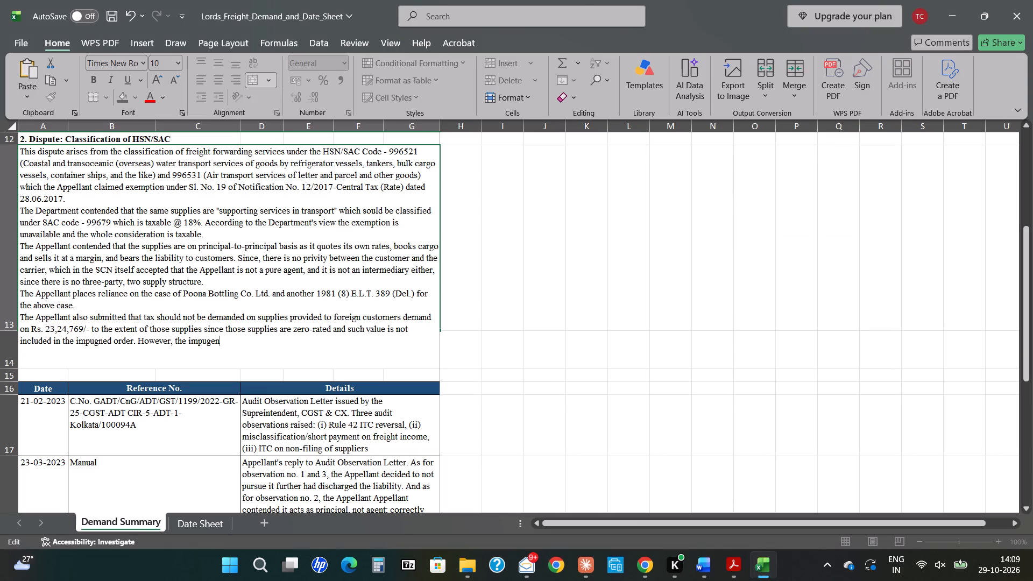
{"action": "key", "text": "BackSpace"}
{"action": "key", "text": "BackSpace"}
{"action": "type", "text": "ned order"}
{"action": "key", "text": "space"}
Complete the last sentence with "has demanded tax on such supplies also." and commit the row 13 text.
{"action": "key", "text": "alt+Tab"}
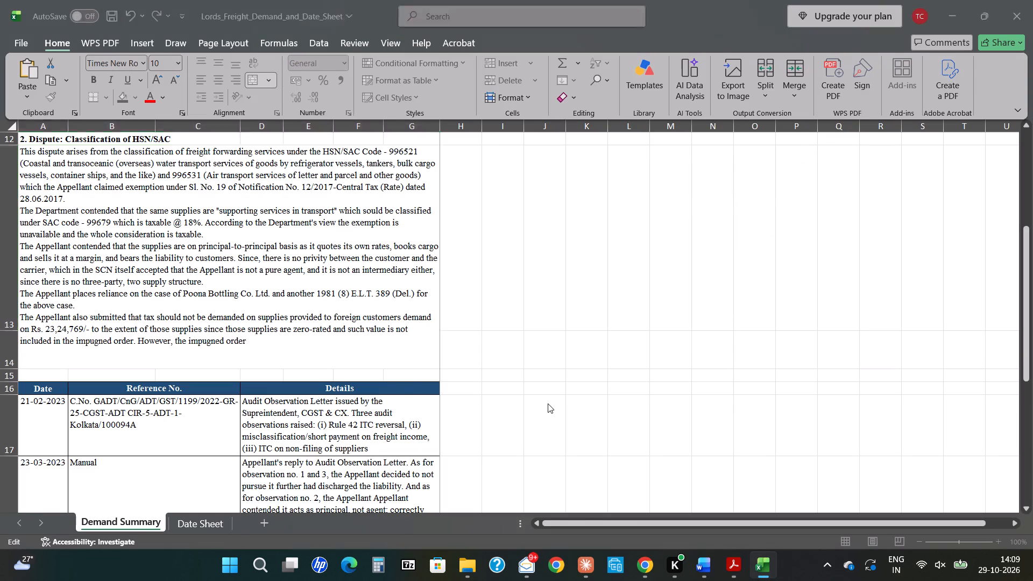
{"action": "key", "text": "alt+Tab"}
{"action": "type", "text": "has demanded tax on"}
{"action": "key", "text": "space"}
{"action": "key", "text": "alt+Tab"}
{"action": "key", "text": "alt+Tab"}
{"action": "type", "text": "such supplies"}
{"action": "key", "text": "space"}
{"action": "key", "text": "alt+Tab"}
{"action": "key", "text": "alt+Tab"}
{"action": "key", "text": "BackSpace"}
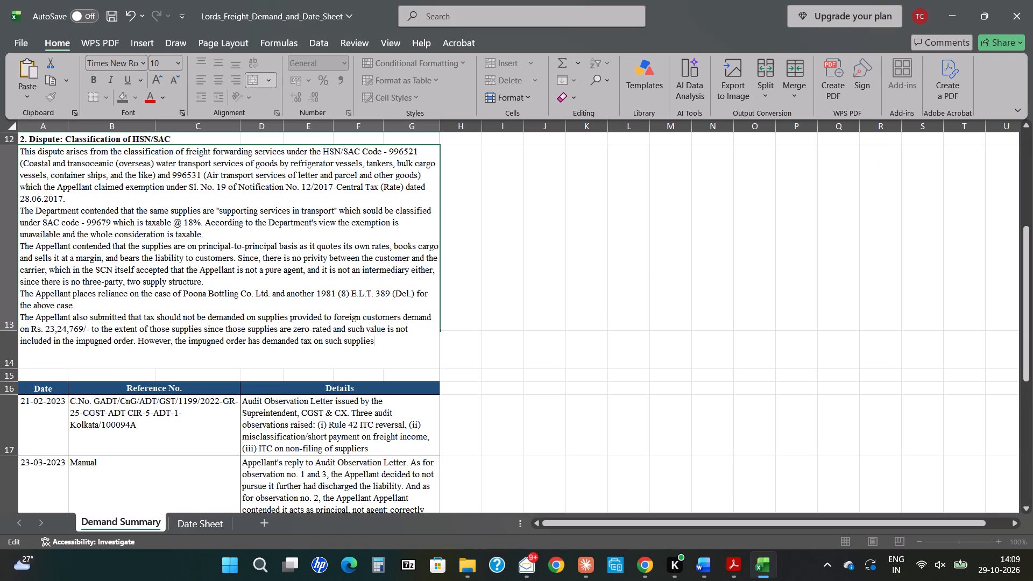
{"action": "key", "text": "period"}
{"action": "key", "text": "BackSpace"}
{"action": "key", "text": "space"}
{"action": "type", "text": "also"}
{"action": "key", "text": "alt+Tab"}
{"action": "key", "text": "alt+Tab"}
{"action": "key", "text": "period"}
{"action": "key", "text": "Return"}
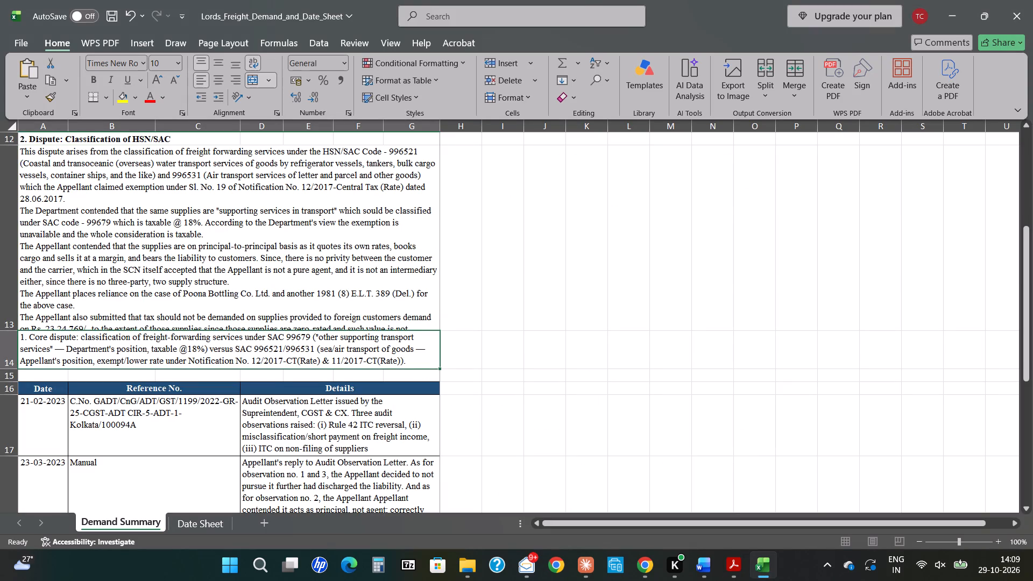
Increase the height of row 13 so the whole dispute description fits.
{"action": "left_click_drag", "start_coordinate": [1, 327], "coordinate": [2, 362]}
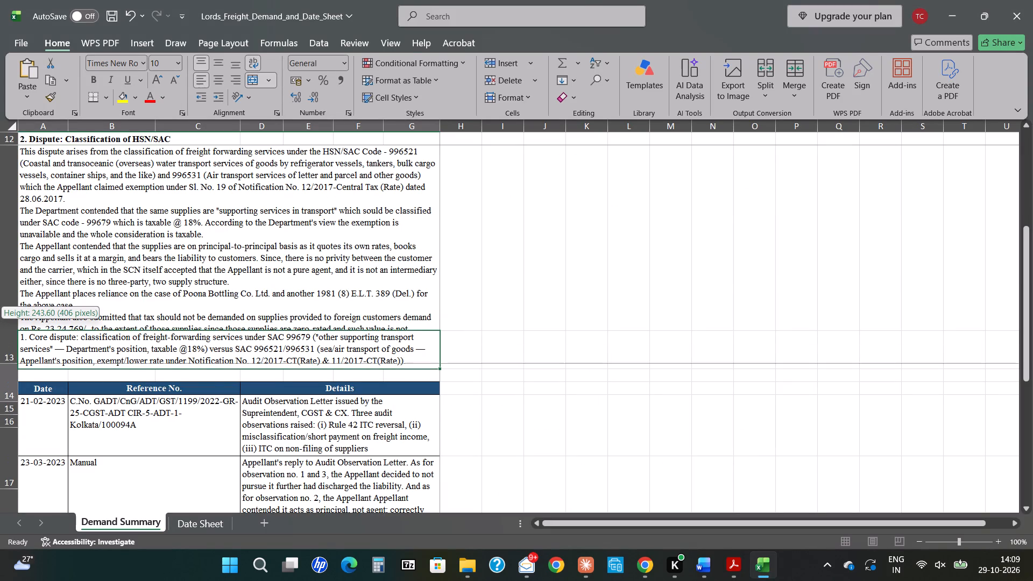
{"action": "left_click_drag", "start_coordinate": [2, 362], "coordinate": [1, 365]}
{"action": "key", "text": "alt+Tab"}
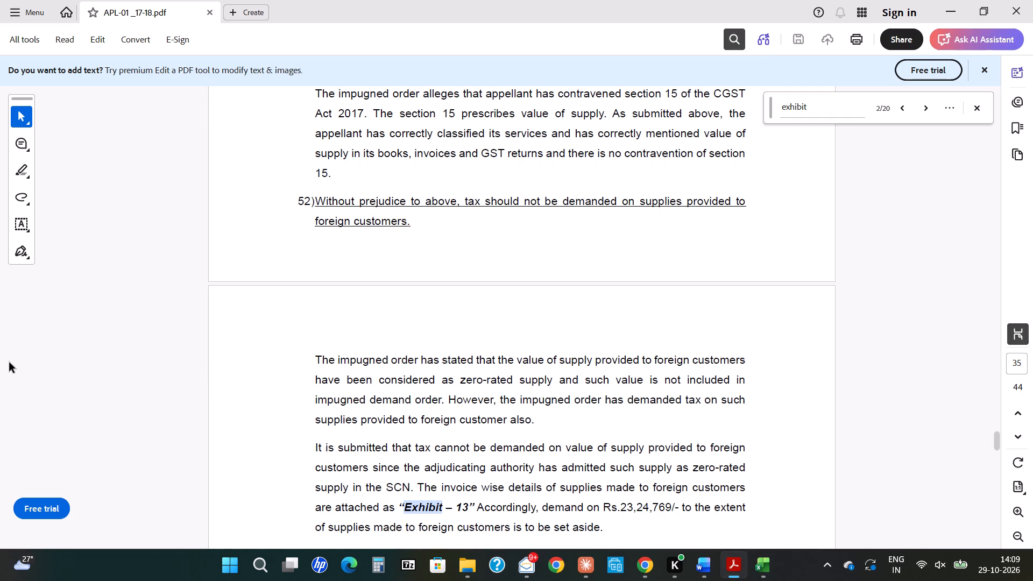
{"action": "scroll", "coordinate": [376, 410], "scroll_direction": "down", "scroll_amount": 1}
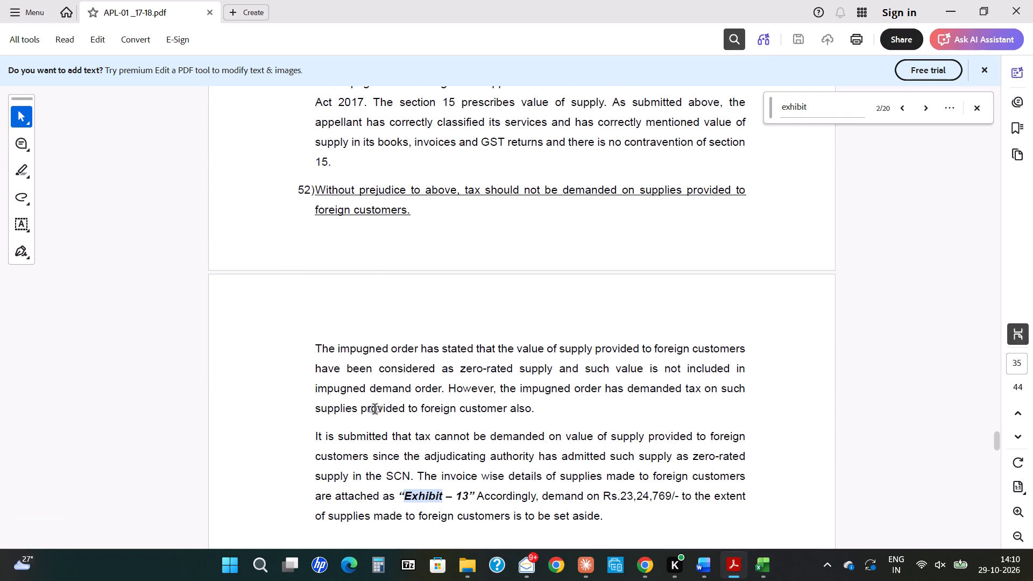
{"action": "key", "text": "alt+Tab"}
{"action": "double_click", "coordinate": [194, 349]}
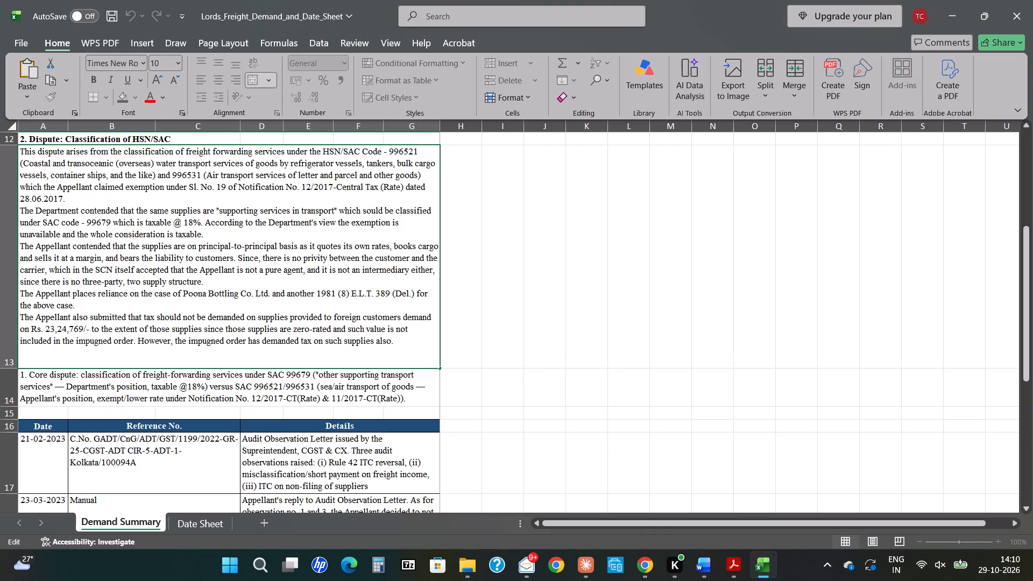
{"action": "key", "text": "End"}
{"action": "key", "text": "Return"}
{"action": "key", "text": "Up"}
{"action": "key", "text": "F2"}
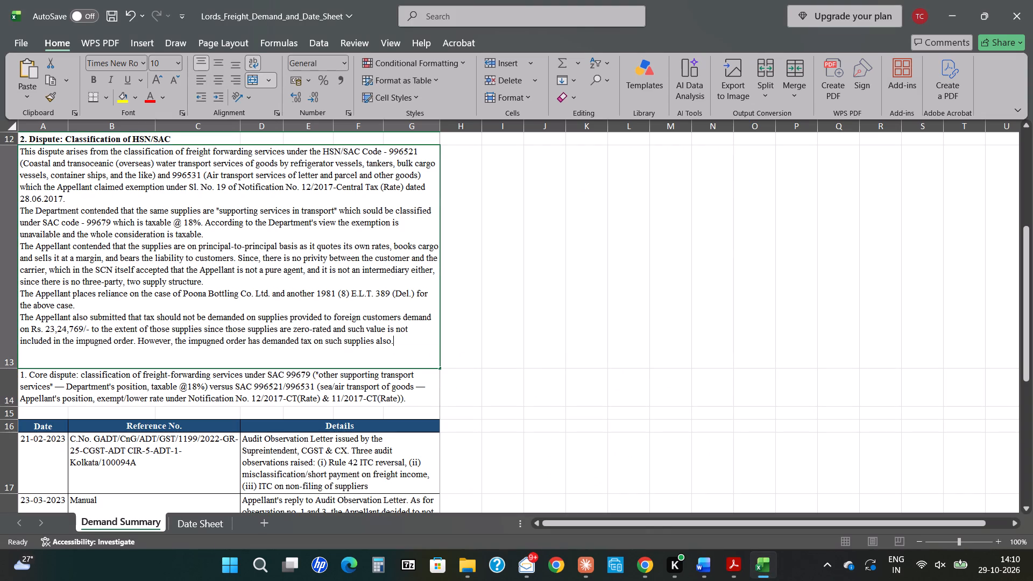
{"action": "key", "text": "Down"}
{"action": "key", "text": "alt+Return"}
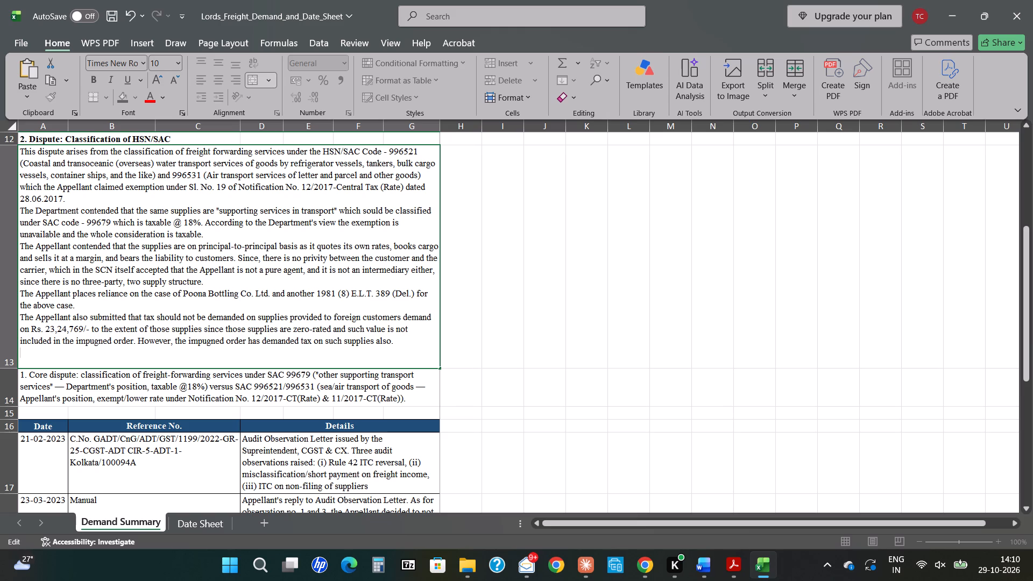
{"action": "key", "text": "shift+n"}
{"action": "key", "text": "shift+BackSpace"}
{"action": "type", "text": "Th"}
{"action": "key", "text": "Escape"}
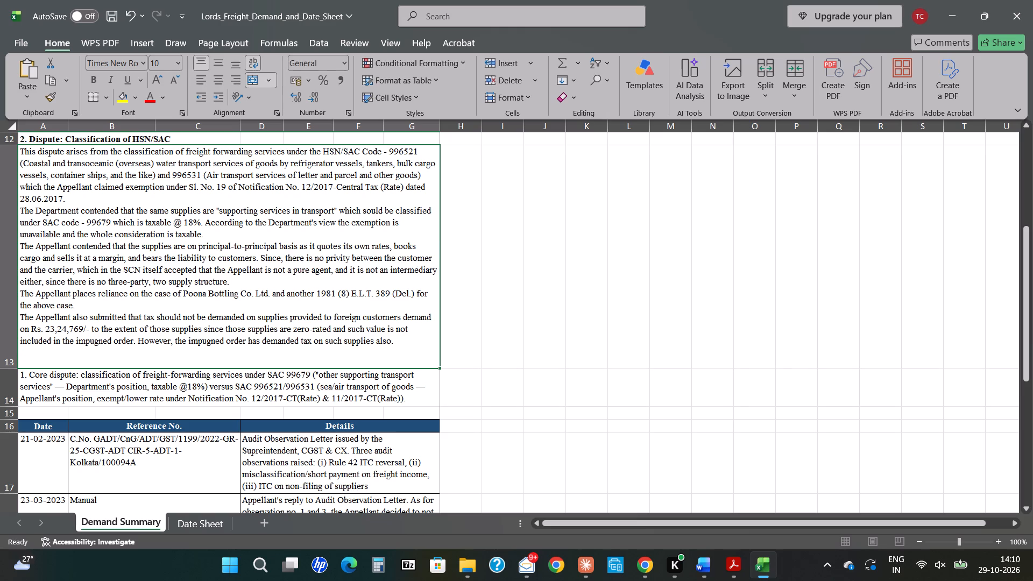
Clear the old "1. Core dispute" text from row 14 and delete that row.
{"action": "key", "text": "Up"}
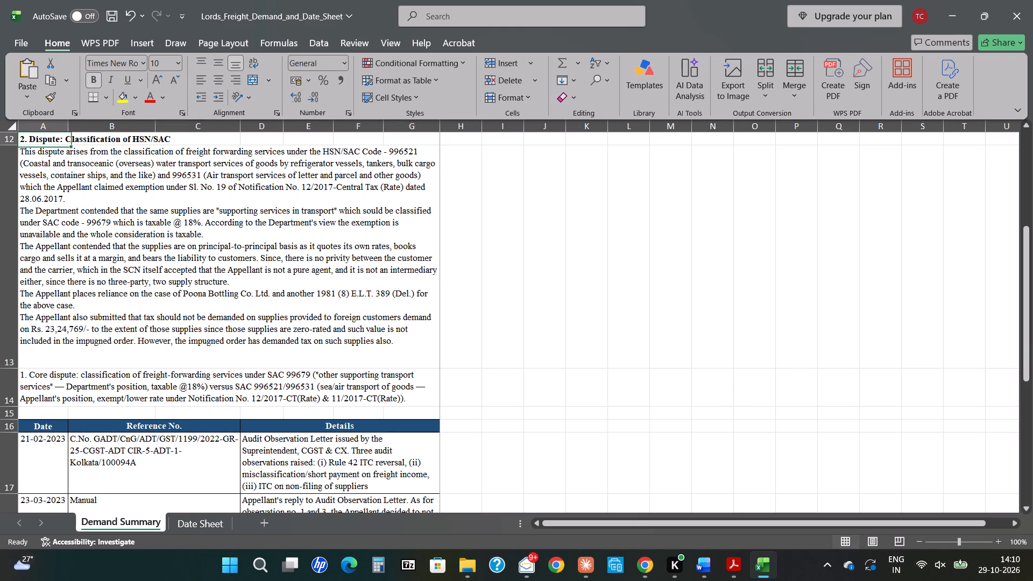
{"action": "key", "text": "Down"}
{"action": "key", "text": "Down"}
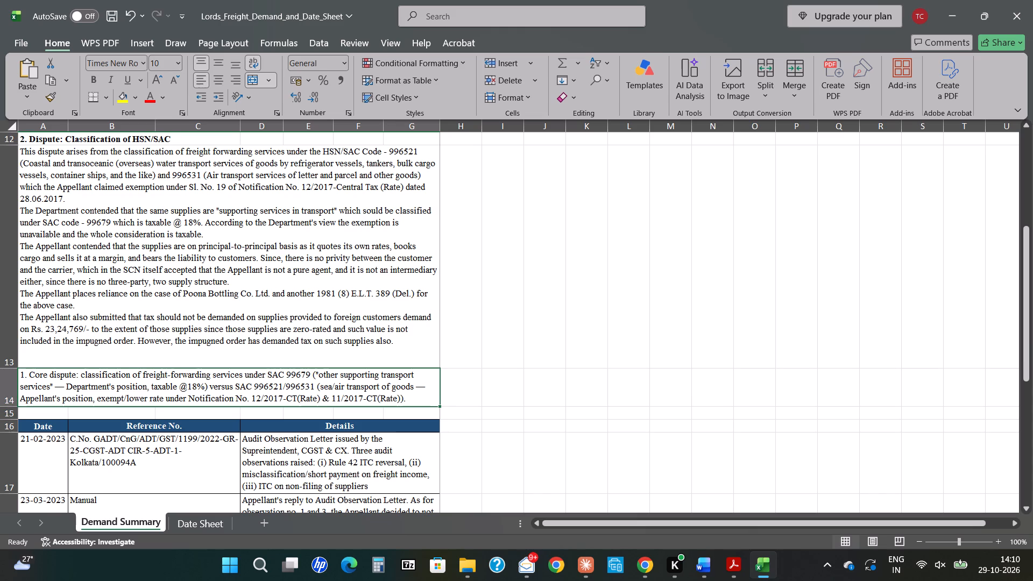
{"action": "key", "text": "Delete"}
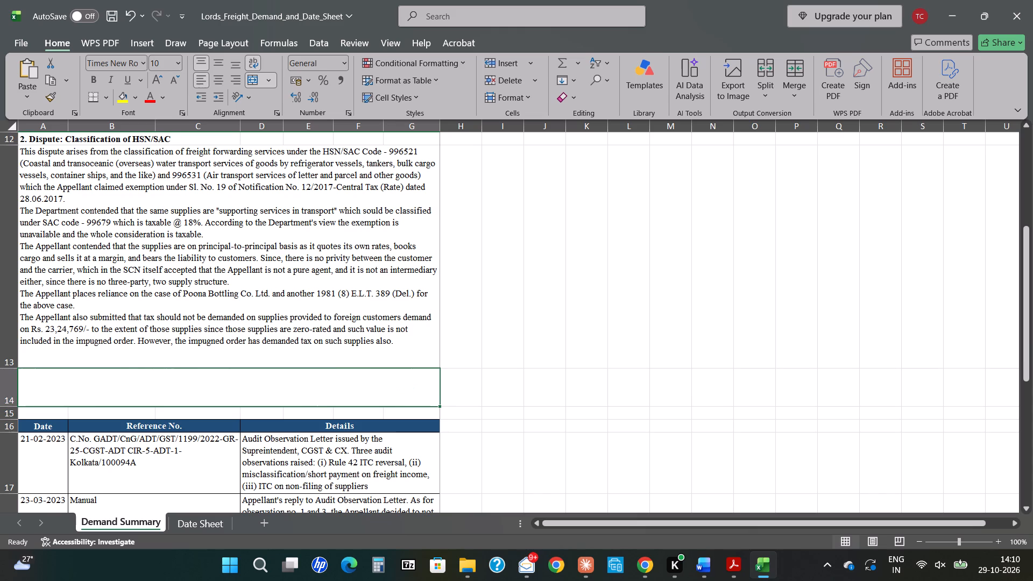
{"action": "left_click", "coordinate": [8, 378]}
{"action": "key", "text": "ctrl+minus"}
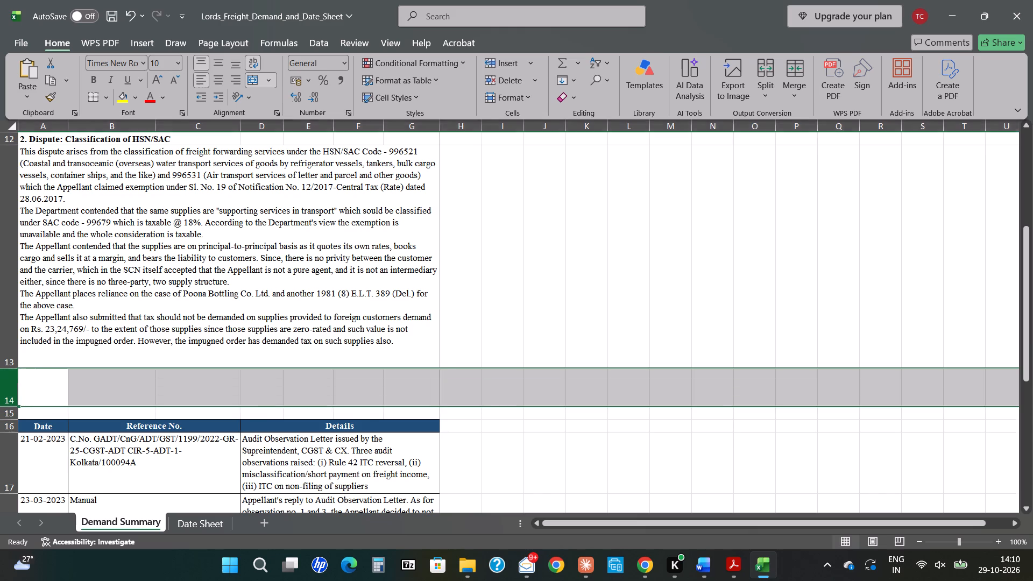
Reduce the height of row 13 to remove the blank space below the dispute description.
{"action": "left_click_drag", "start_coordinate": [5, 368], "coordinate": [5, 367]}
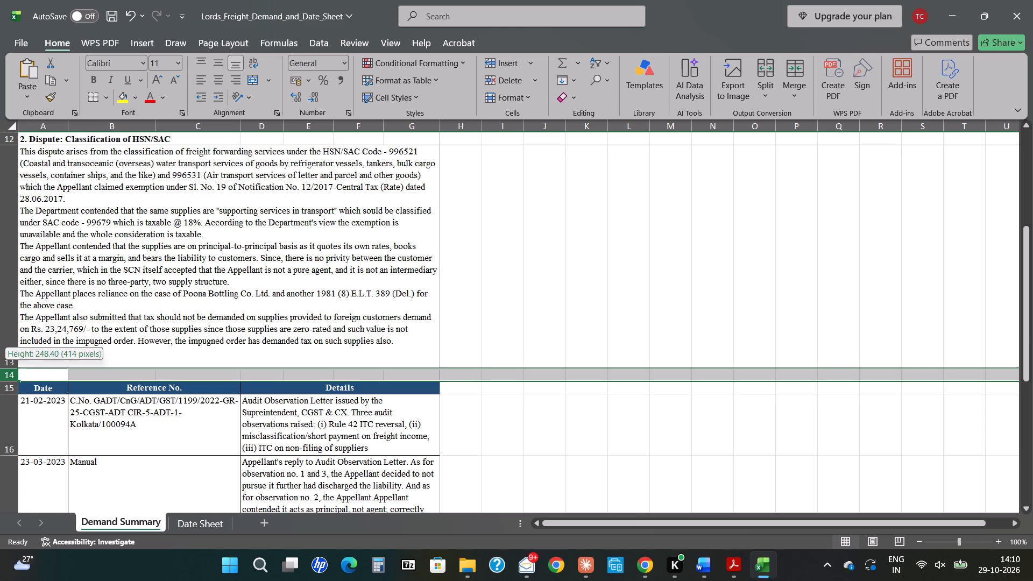
{"action": "left_click_drag", "start_coordinate": [5, 367], "coordinate": [10, 353]}
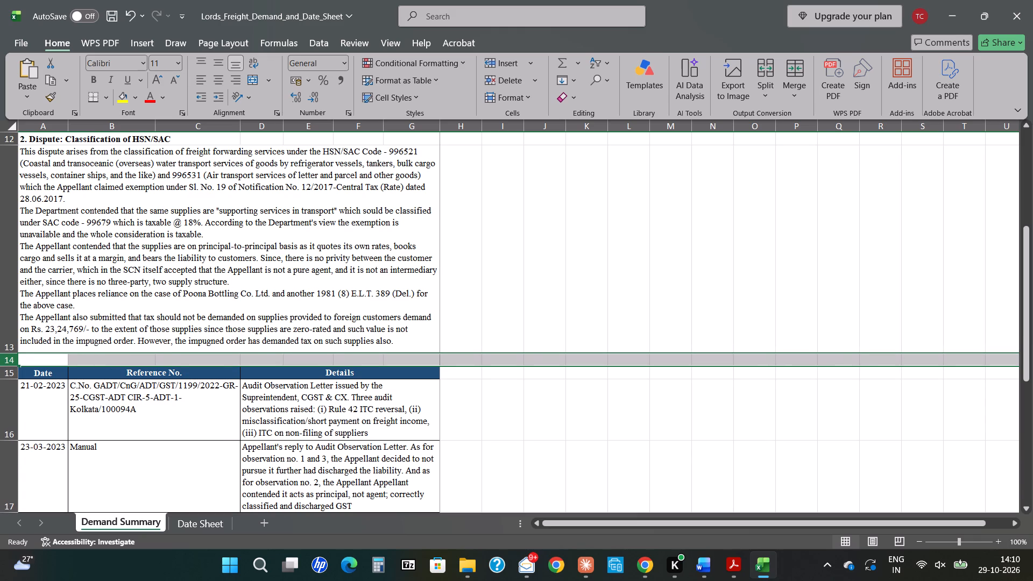
{"action": "left_click", "coordinate": [465, 335]}
Insert a new row directly below the dispute description in row 13, above the date table.
{"action": "scroll", "coordinate": [465, 335], "scroll_direction": "up", "scroll_amount": 1}
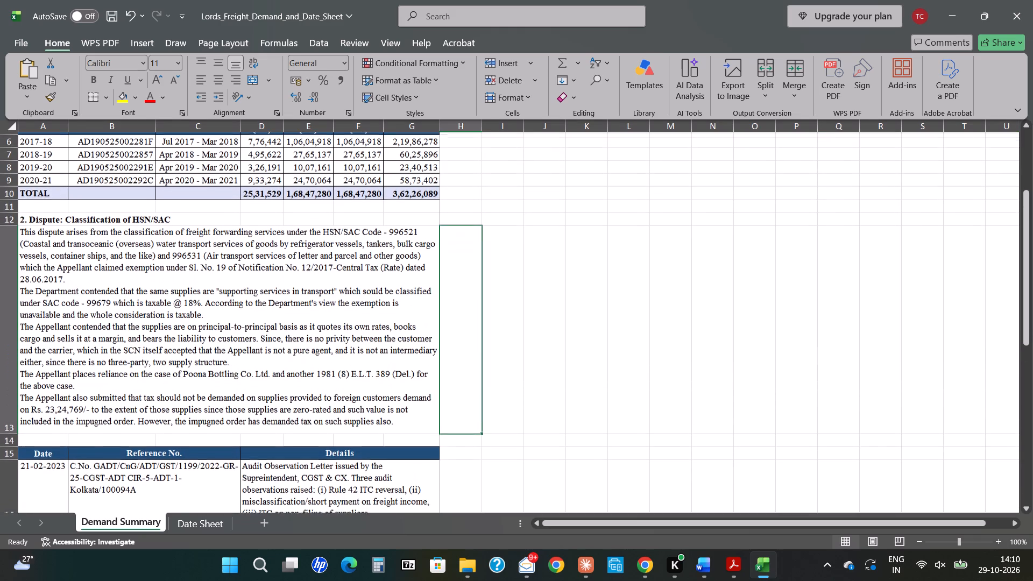
{"action": "scroll", "coordinate": [465, 335], "scroll_direction": "up", "scroll_amount": 1}
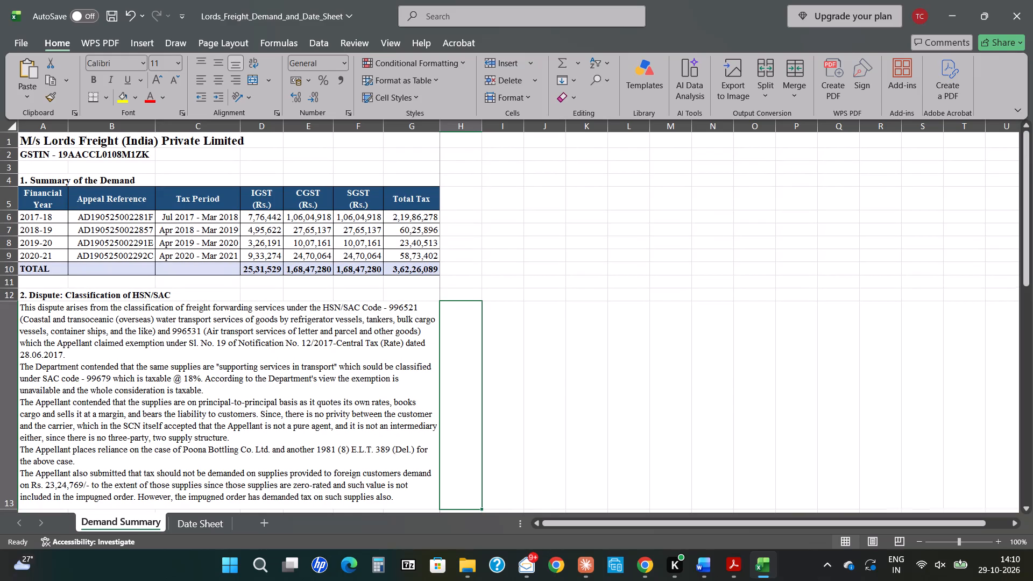
{"action": "scroll", "coordinate": [465, 335], "scroll_direction": "down", "scroll_amount": 2}
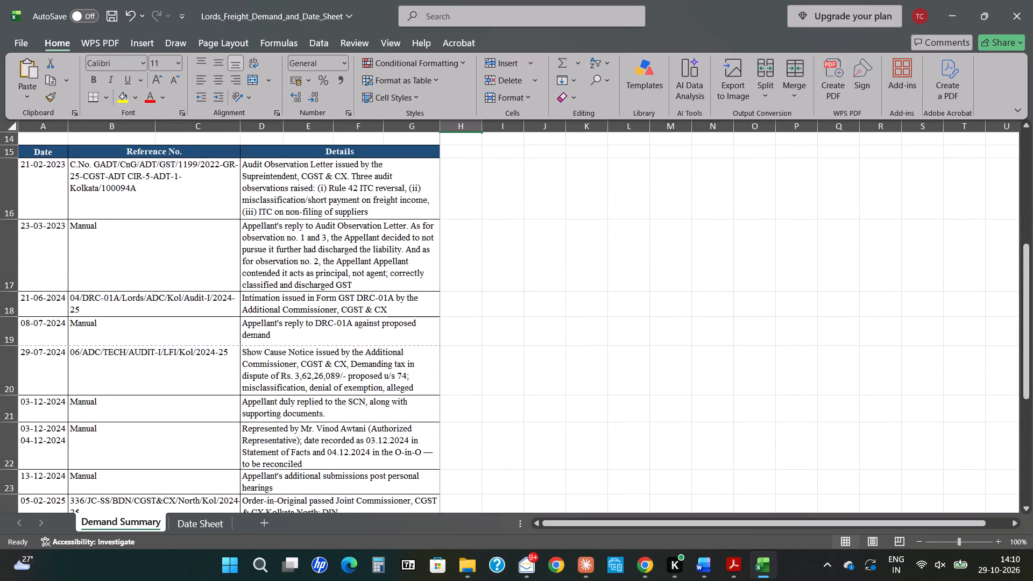
{"action": "scroll", "coordinate": [0, 200], "scroll_direction": "up", "scroll_amount": 1}
{"action": "left_click", "coordinate": [18, 249]}
{"action": "scroll", "coordinate": [18, 249], "scroll_direction": "down", "scroll_amount": 1}
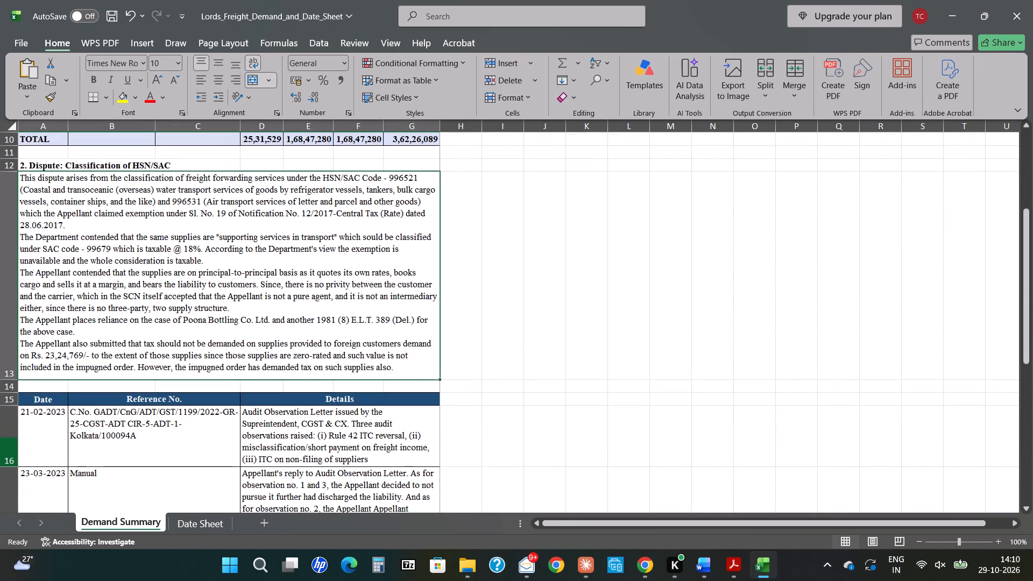
{"action": "left_click", "coordinate": [1, 385]}
{"action": "key", "text": "ctrl+plus"}
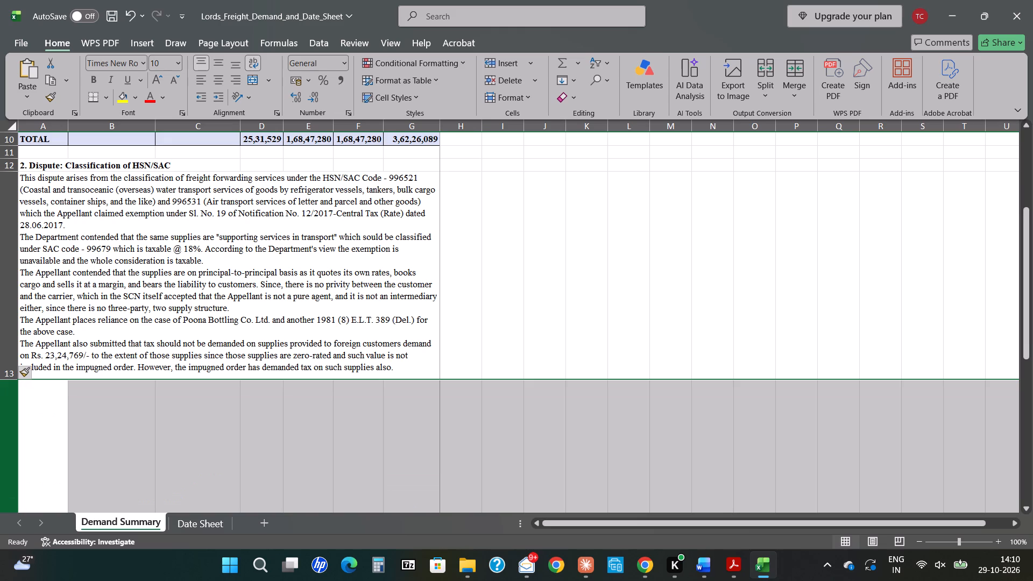
AutoFit the height of the newly inserted row 14 below the dispute description.
{"action": "type", "text": "hoa"}
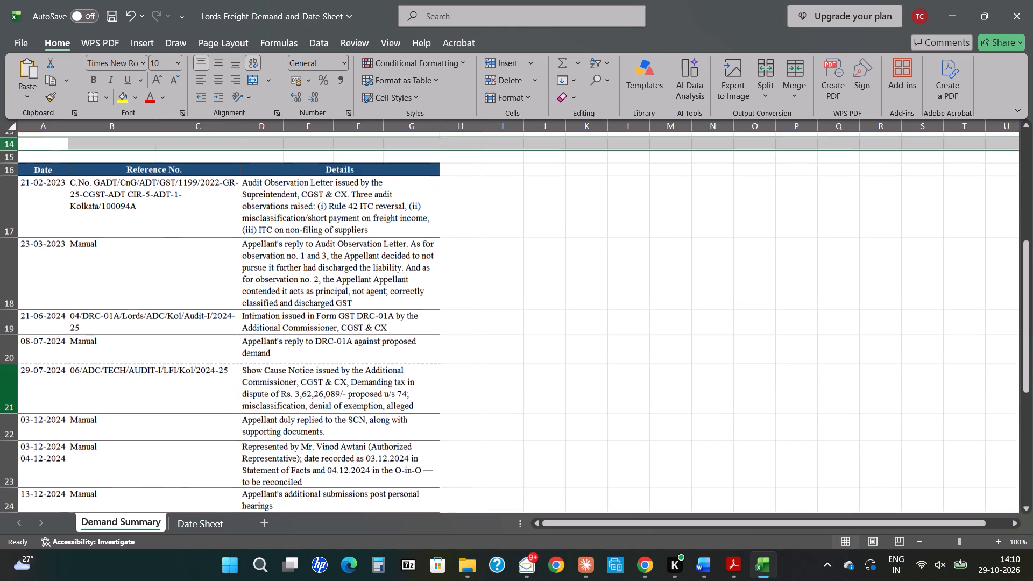
Enter the heading "3. Date of Events" in cell A15, directly above the date table.
{"action": "key", "text": "Down"}
{"action": "key", "text": "Left"}
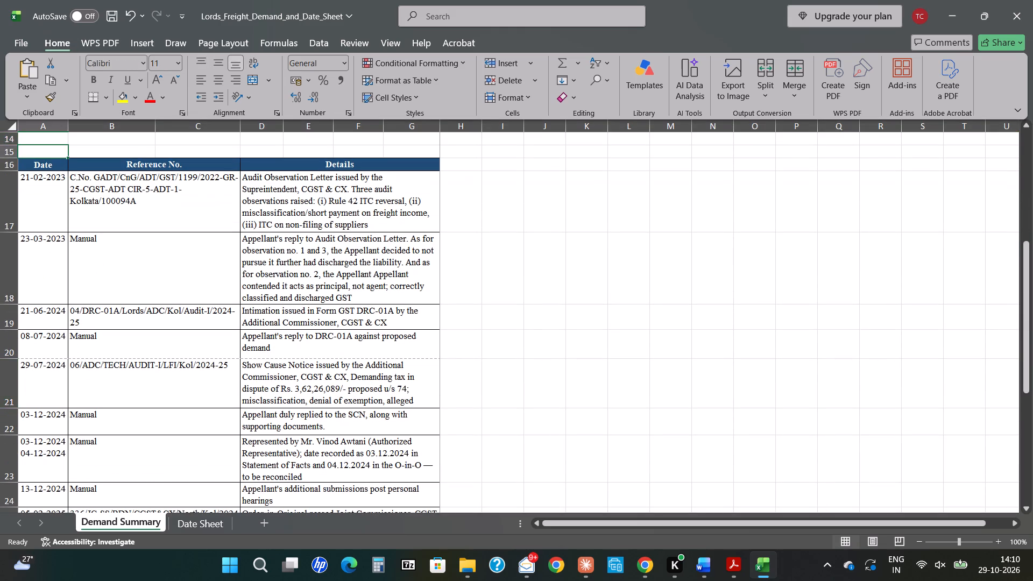
{"action": "type", "text": "3. Date of Events"}
{"action": "key", "text": "Return"}
Set the font of the entire Demand Summary sheet to Times New Roman.
{"action": "key", "text": "ctrl+a"}
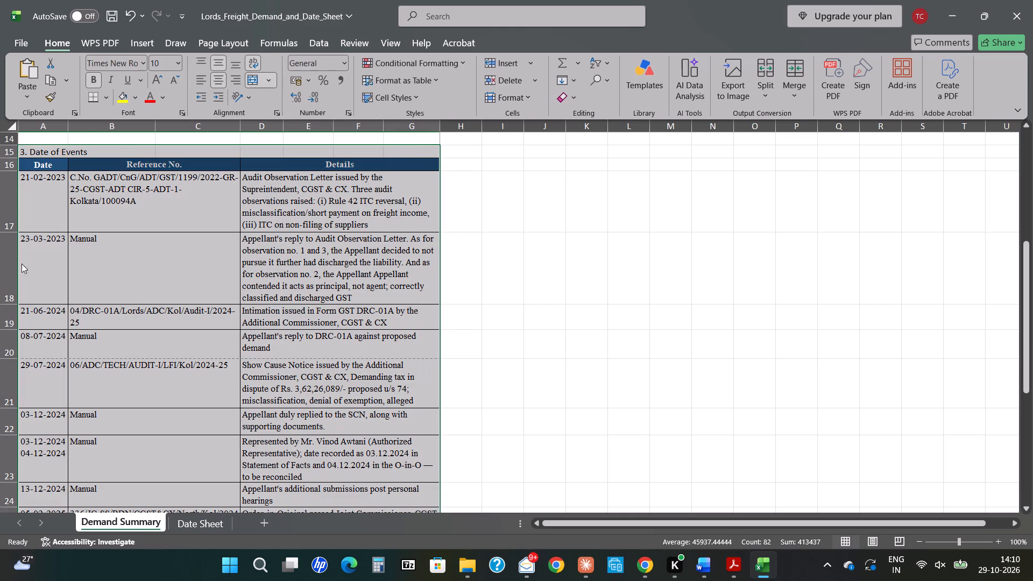
{"action": "key", "text": "h"}
{"action": "key", "text": "Escape"}
{"action": "key", "text": "Escape"}
{"action": "key", "text": "ctrl+a"}
{"action": "type", "text": "hfftime"}
{"action": "key", "text": "Return"}
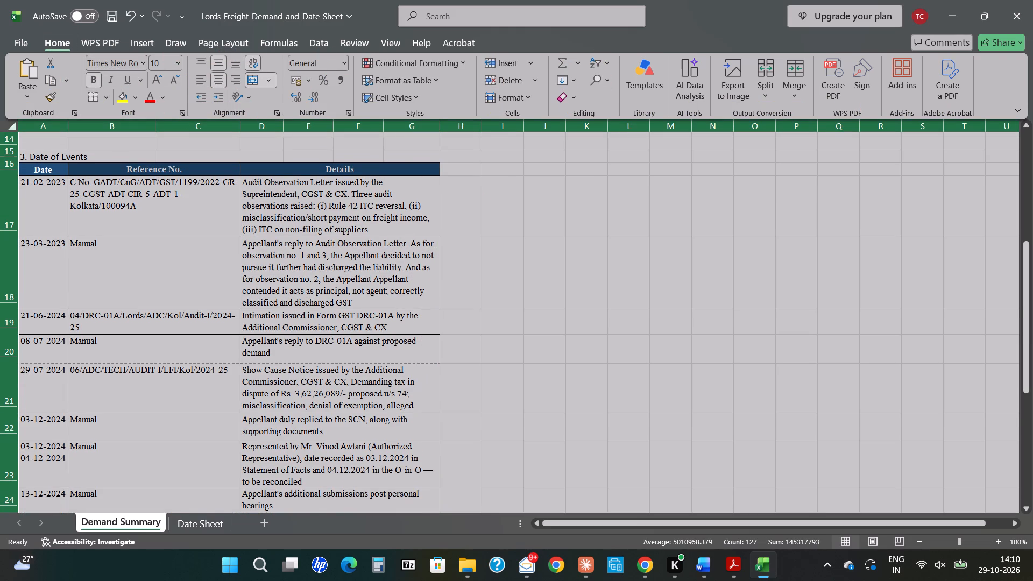
Make the "3. Date of Events" heading in row 15 bold.
{"action": "key", "text": "Left"}
{"action": "key", "text": "Up"}
{"action": "key", "text": "ctrl+b"}
Increase the font size of the "2. Dispute: Classification of HSN/SAC" heading in row 12 by one step to match the other section headings.
{"action": "key", "text": "Up"}
{"action": "key", "text": "Up"}
{"action": "key", "text": "Up"}
{"action": "key", "text": "Up"}
{"action": "key", "text": "Up"}
{"action": "key", "text": "Up"}
{"action": "key", "text": "Up"}
{"action": "key", "text": "Up"}
{"action": "key", "text": "Up"}
{"action": "key", "text": "Up"}
{"action": "key", "text": "Up"}
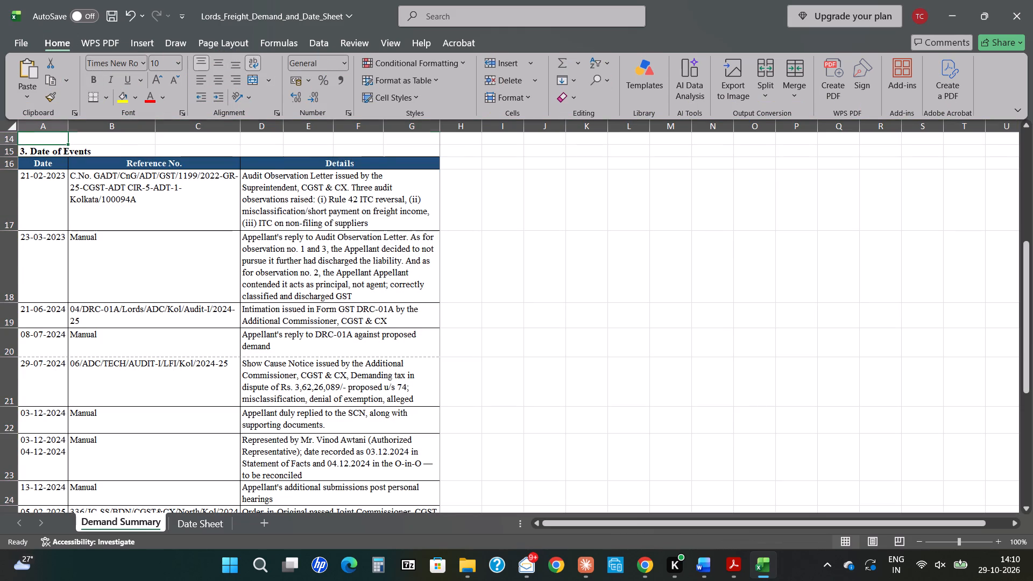
{"action": "key", "text": "Down"}
{"action": "key", "text": "Down"}
{"action": "key", "text": "Down"}
{"action": "key", "text": "Down"}
{"action": "key", "text": "Down"}
{"action": "key", "text": "Down"}
{"action": "key", "text": "Down"}
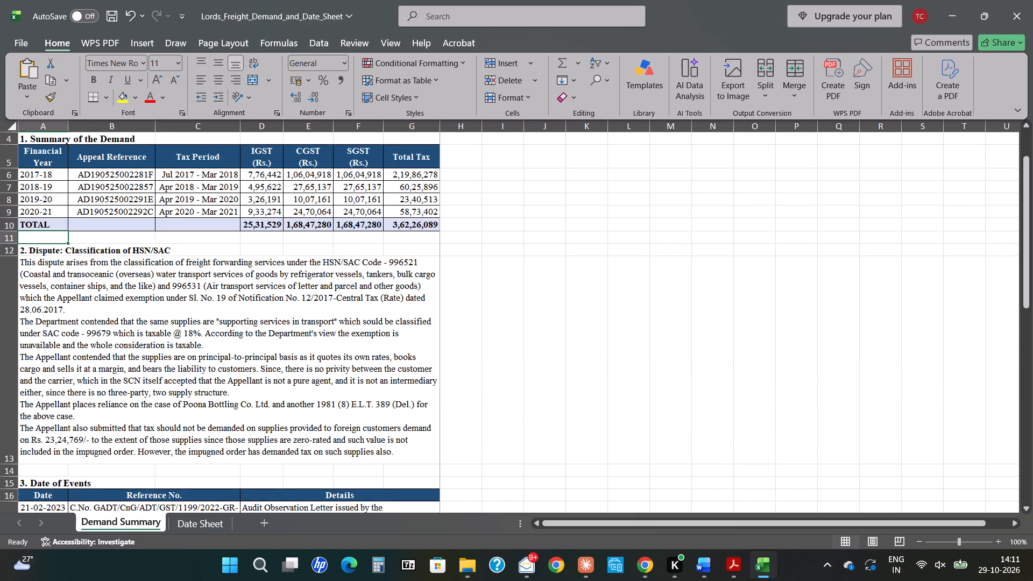
{"action": "key", "text": "Down"}
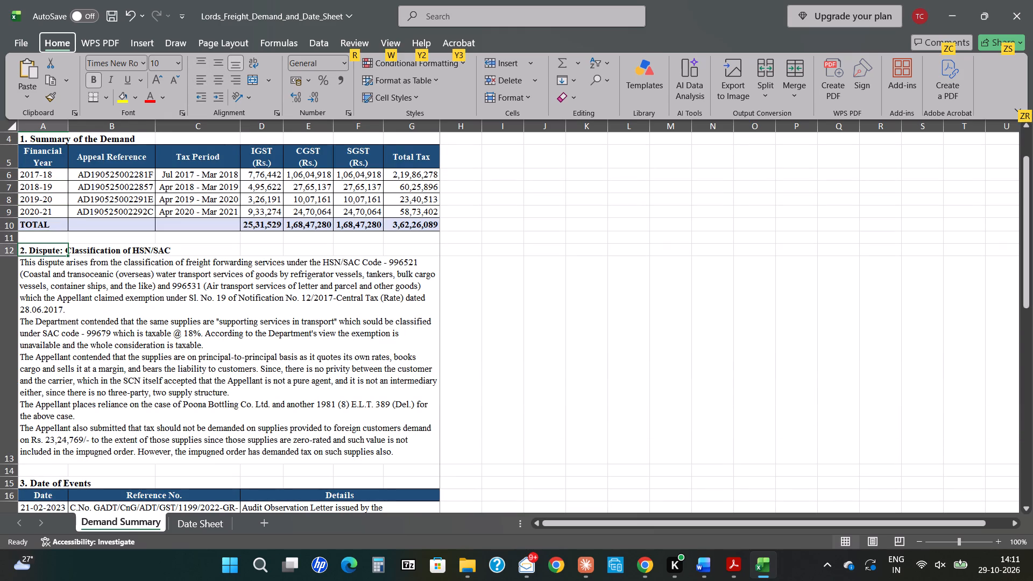
{"action": "left_click", "coordinate": [26, 482]}
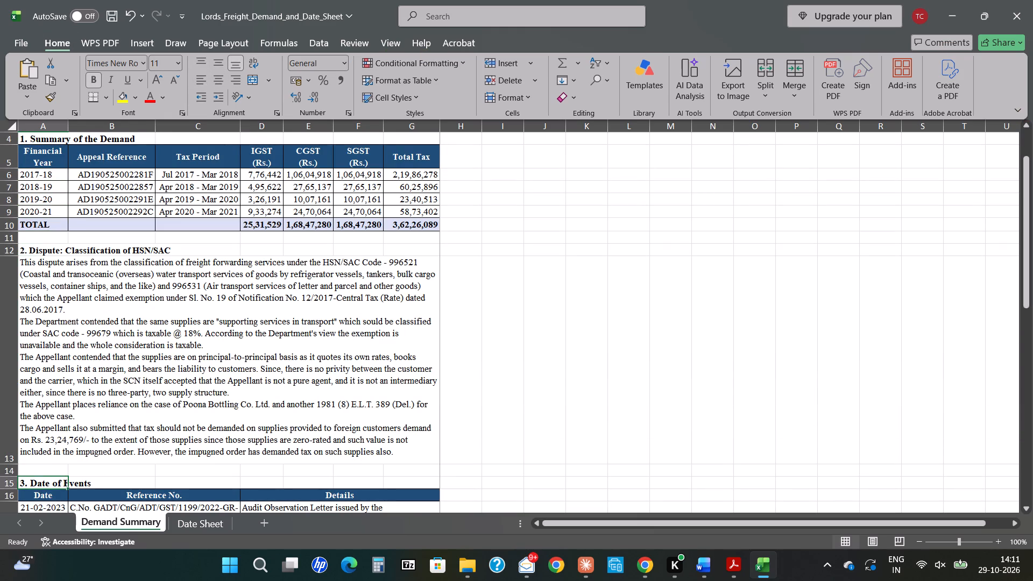
{"action": "left_click", "coordinate": [47, 247]}
{"action": "key", "text": "h"}
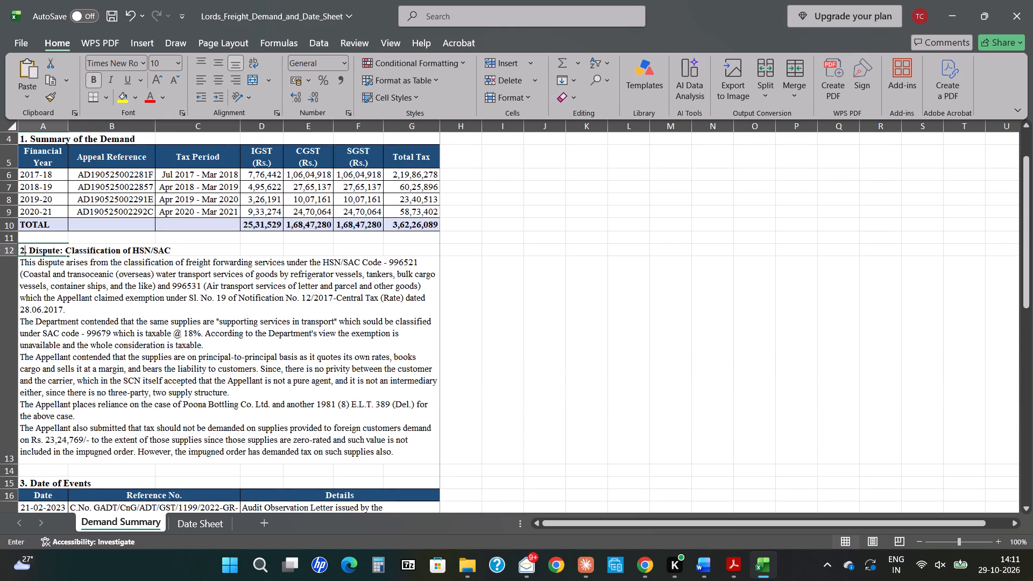
{"action": "key", "text": "Escape"}
{"action": "type", "text": "hfg"}
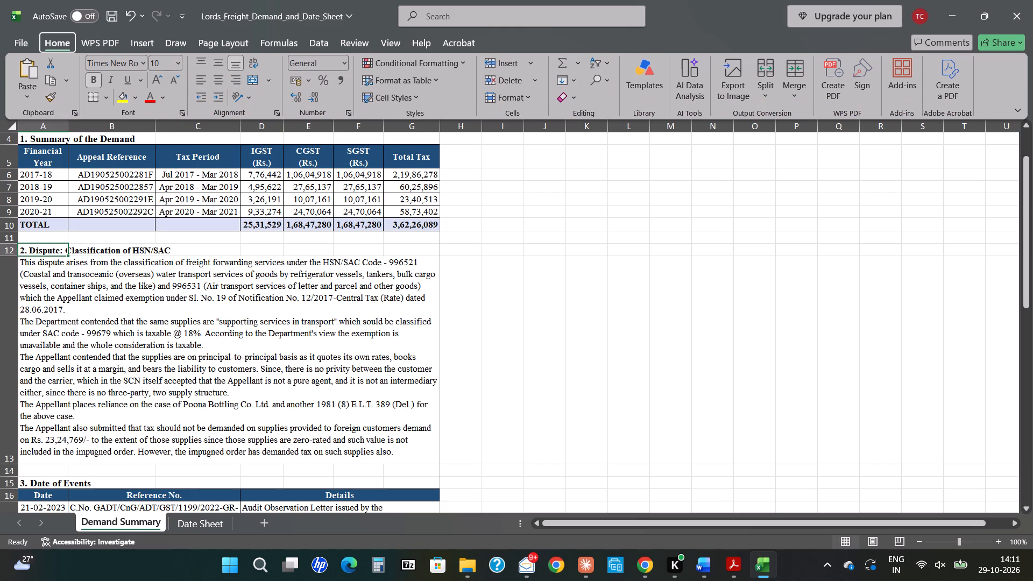
Review the sheet from the company title and section headings down through the date table entries.
{"action": "key", "text": "Left"}
{"action": "key", "text": "Up"}
{"action": "key", "text": "Up"}
{"action": "key", "text": "Up"}
{"action": "key", "text": "Up"}
{"action": "key", "text": "Up"}
{"action": "key", "text": "Up"}
{"action": "key", "text": "Up"}
{"action": "key", "text": "Up"}
{"action": "key", "text": "Up"}
{"action": "key", "text": "Up"}
{"action": "key", "text": "Up"}
{"action": "key", "text": "Up"}
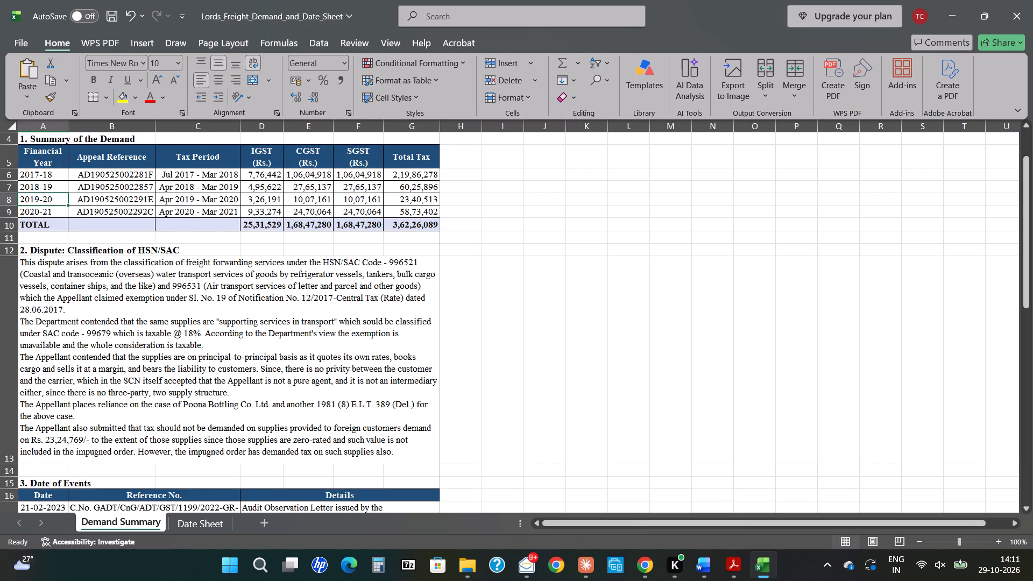
{"action": "key", "text": "Down"}
{"action": "key", "text": "Down"}
{"action": "key", "text": "Down"}
{"action": "key", "text": "Up"}
{"action": "key", "text": "Up"}
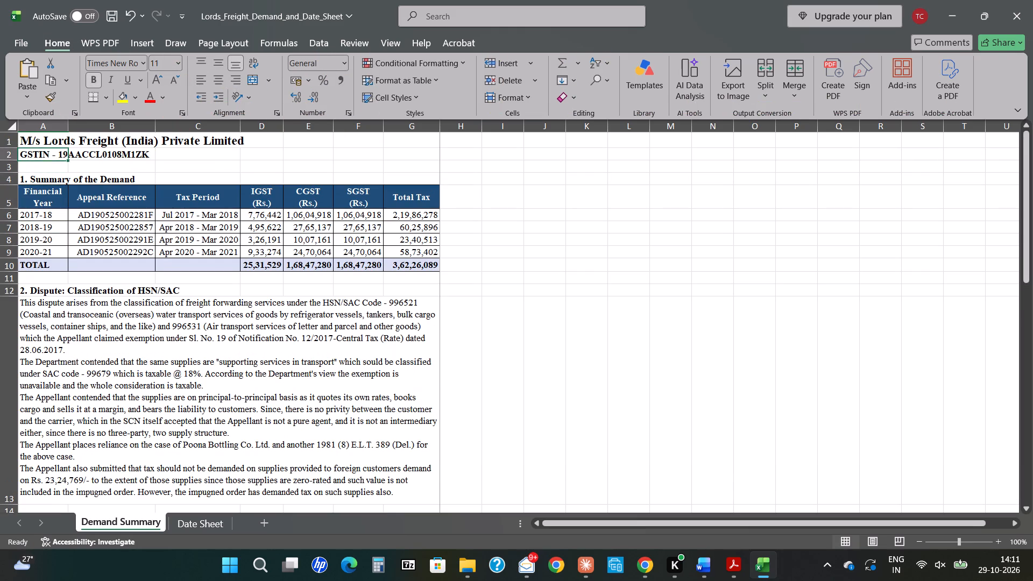
{"action": "key", "text": "Up"}
{"action": "key", "text": "Down"}
{"action": "key", "text": "Up"}
{"action": "key", "text": "Down"}
{"action": "scroll", "coordinate": [47, 247], "scroll_direction": "down", "scroll_amount": 3}
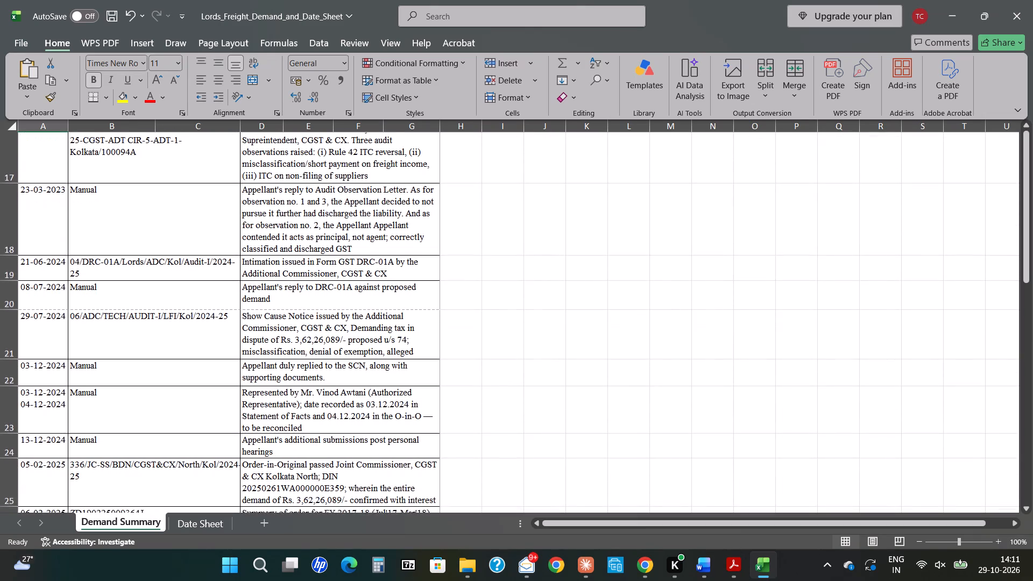
{"action": "scroll", "coordinate": [47, 247], "scroll_direction": "down", "scroll_amount": 1}
{"action": "scroll", "coordinate": [155, 265], "scroll_direction": "down", "scroll_amount": 2}
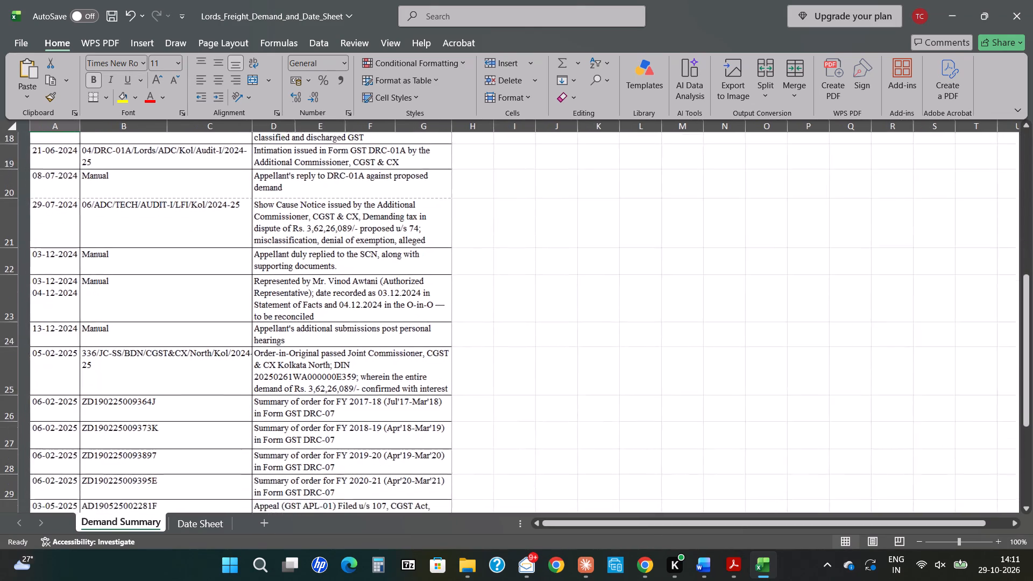
{"action": "scroll", "coordinate": [158, 263], "scroll_direction": "down", "scroll_amount": 2}
{"action": "scroll", "coordinate": [197, 289], "scroll_direction": "up", "scroll_amount": 1}
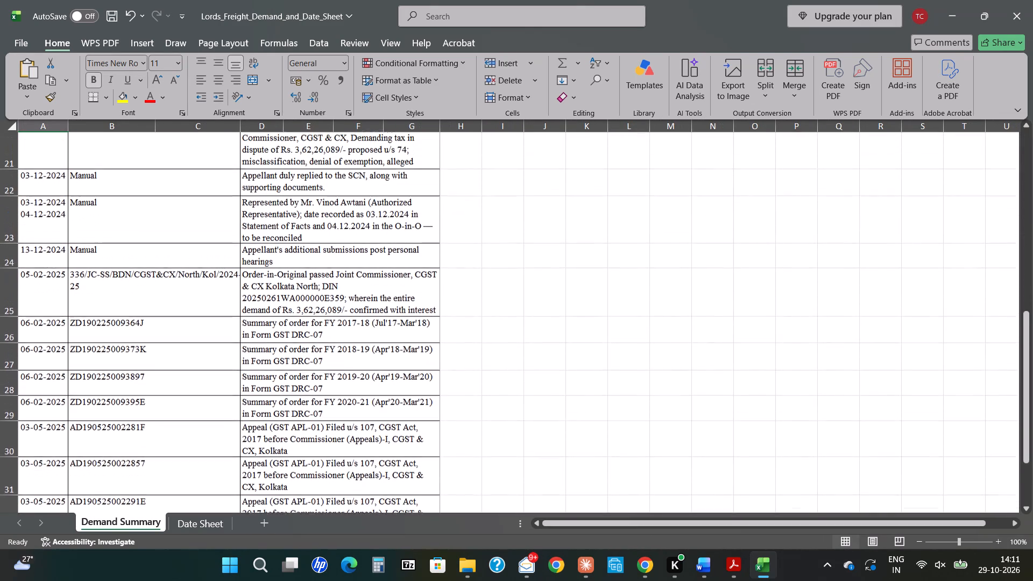
Remove the second date, 04-12-2024, from the personal hearing entry in row 23, keeping only 03-12-2024.
{"action": "left_click", "coordinate": [303, 216]}
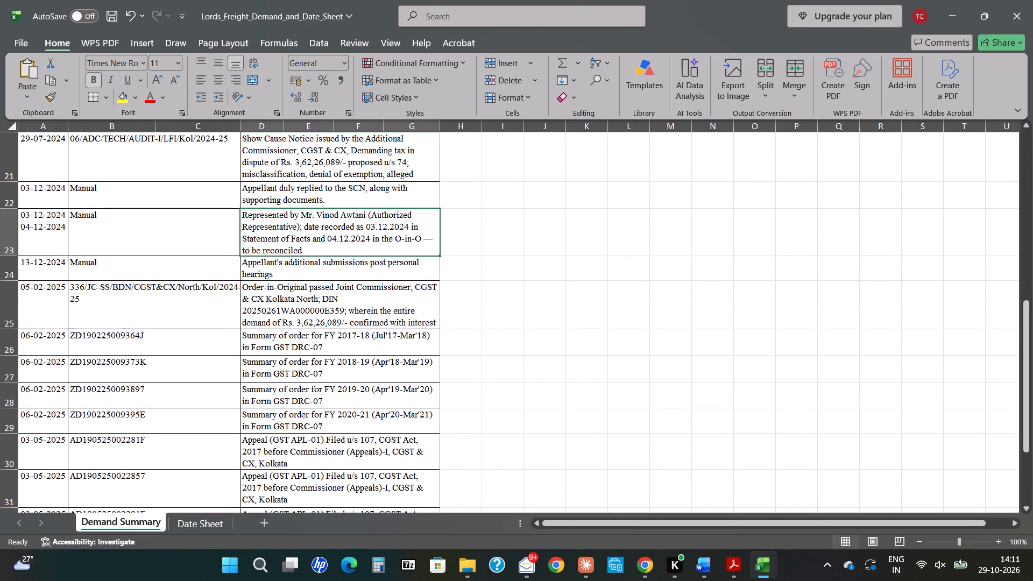
{"action": "left_click_drag", "start_coordinate": [304, 216], "coordinate": [309, 229]}
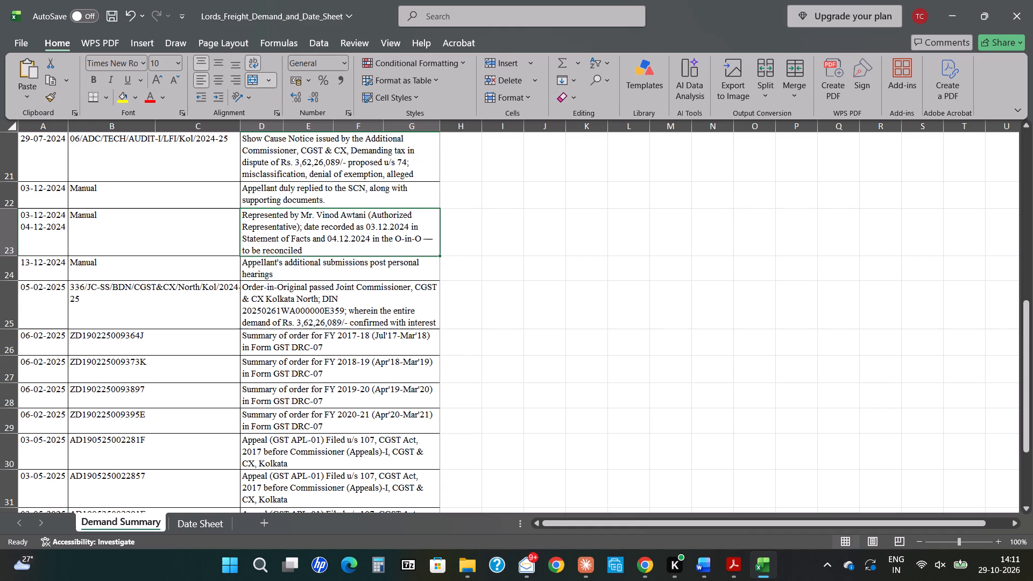
{"action": "left_click", "coordinate": [61, 244]}
{"action": "key", "text": "F2"}
{"action": "key", "text": "BackSpace"}
{"action": "key", "text": "BackSpace"}
{"action": "key", "text": "BackSpace"}
{"action": "key", "text": "BackSpace"}
{"action": "key", "text": "BackSpace"}
{"action": "key", "text": "BackSpace"}
{"action": "key", "text": "BackSpace"}
{"action": "key", "text": "BackSpace"}
{"action": "key", "text": "BackSpace"}
{"action": "key", "text": "BackSpace"}
{"action": "key", "text": "BackSpace"}
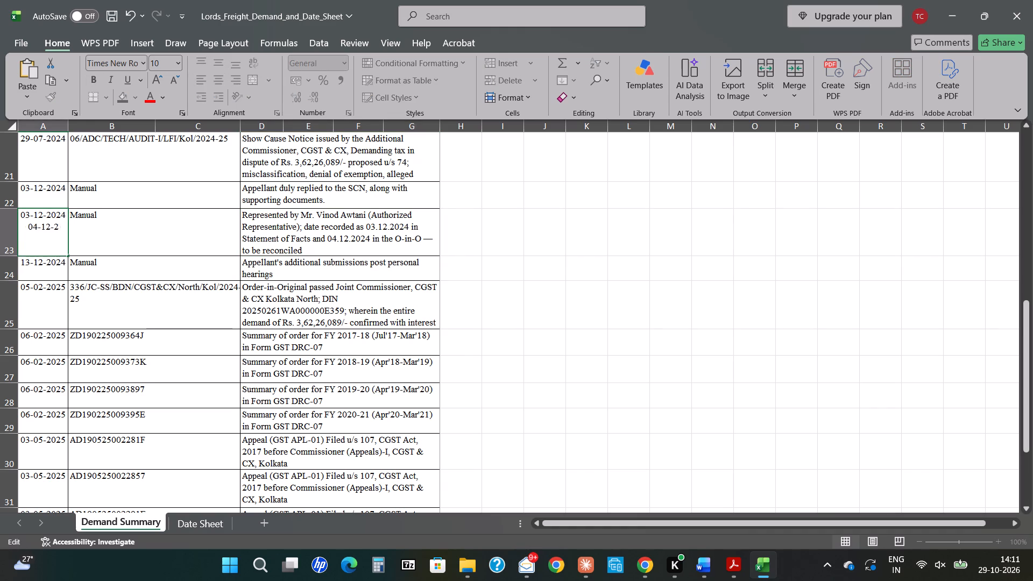
{"action": "key", "text": "Return"}
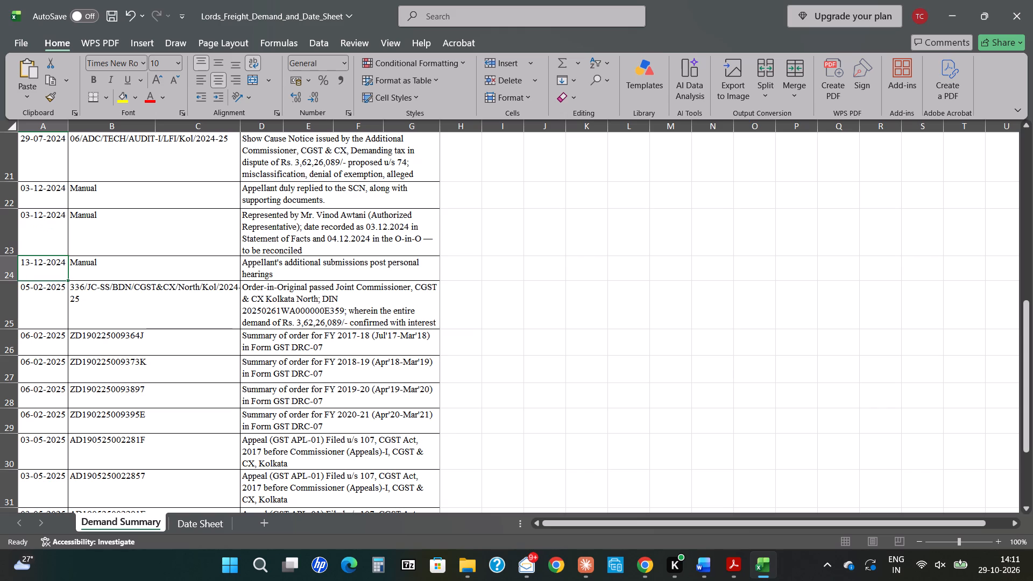
Reword the row 23 details to "Represented by the Authorized Representative on this matter".
{"action": "left_click_drag", "start_coordinate": [290, 213], "coordinate": [302, 214]}
{"action": "left_click", "coordinate": [302, 214]}
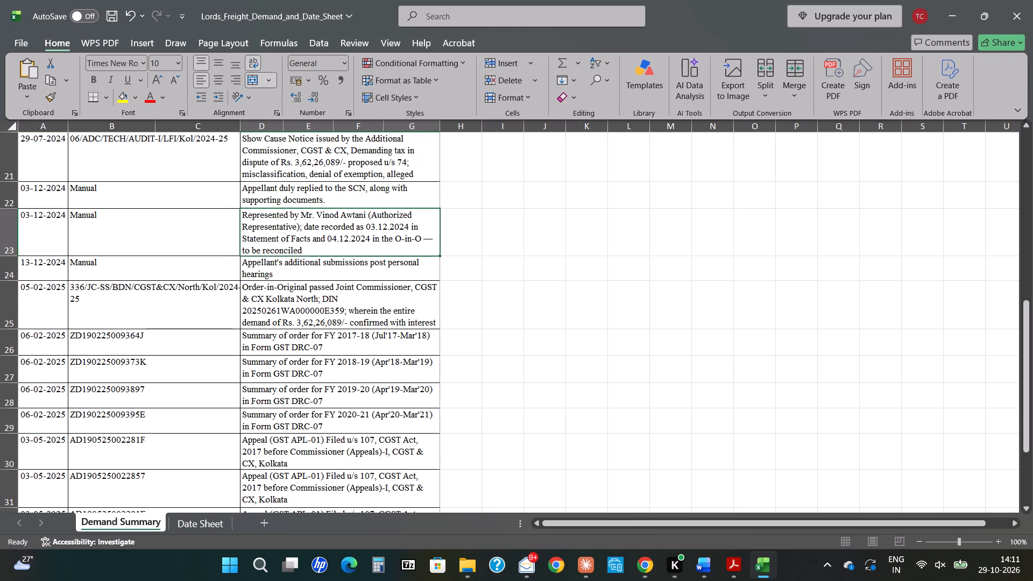
{"action": "left_click", "coordinate": [301, 215]}
{"action": "left_click_drag", "start_coordinate": [301, 215], "coordinate": [306, 249]}
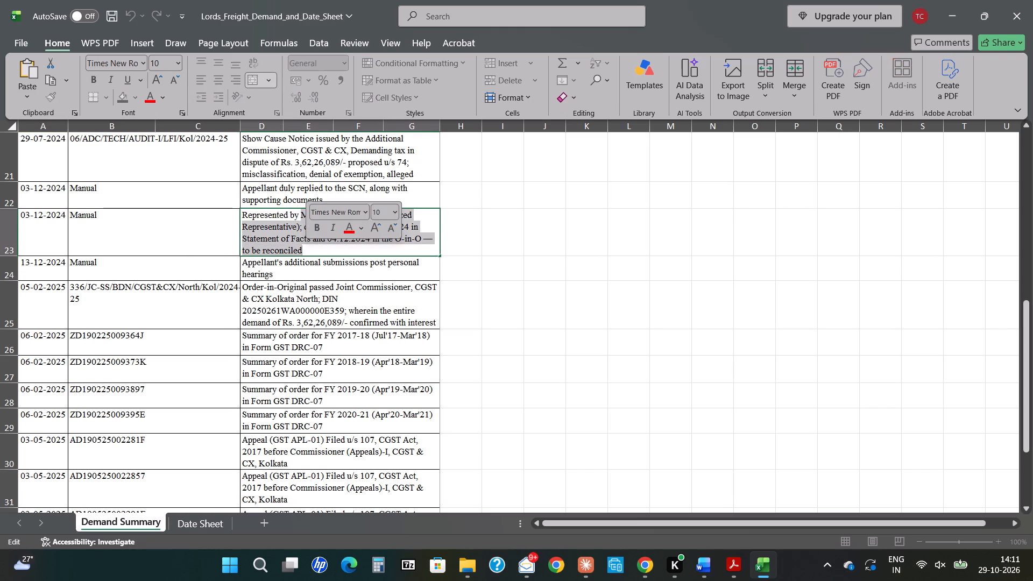
{"action": "type", "text": "the Authorized Representaa"}
{"action": "key", "text": "BackSpace"}
{"action": "type", "text": "tive on this matter"}
{"action": "key", "text": "Return"}
Adjust the height of row 23 so both lines of the reworded details fit.
{"action": "key", "text": "Up"}
{"action": "type", "text": "hoa"}
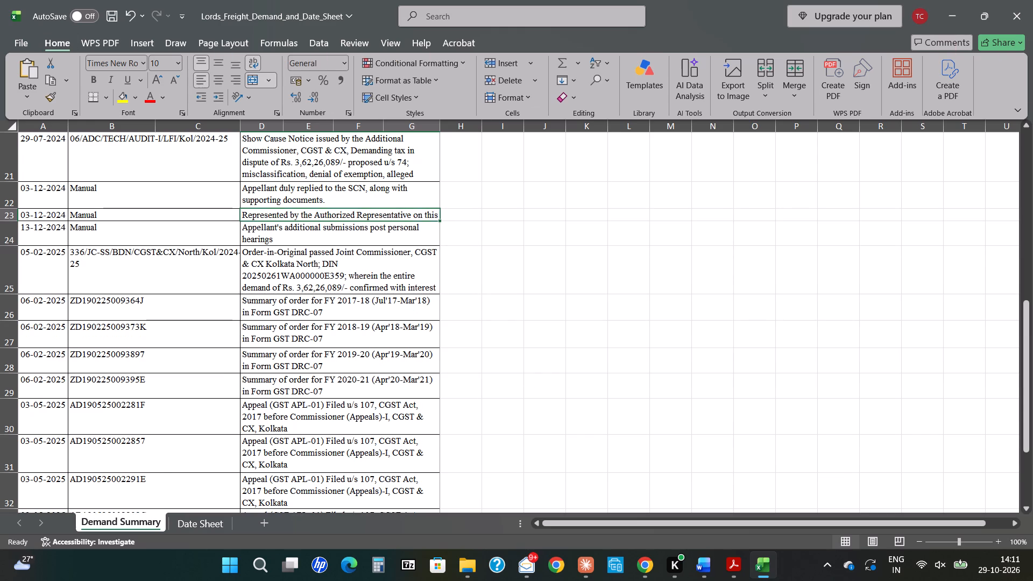
{"action": "double_click", "coordinate": [4, 219]}
{"action": "left_click_drag", "start_coordinate": [4, 219], "coordinate": [3, 231]}
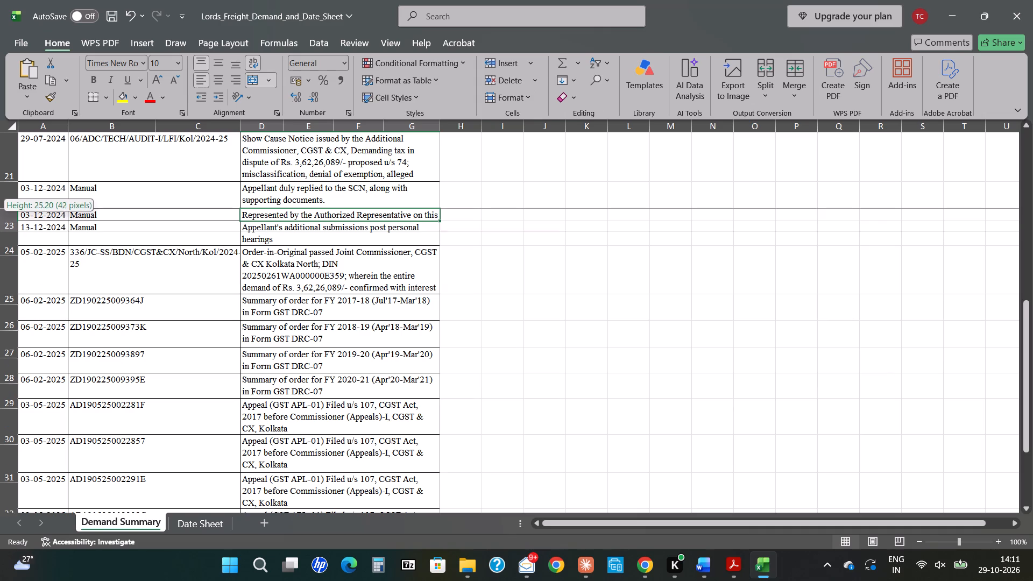
{"action": "left_click_drag", "start_coordinate": [3, 231], "coordinate": [2, 234]}
{"action": "left_click", "coordinate": [2, 234]}
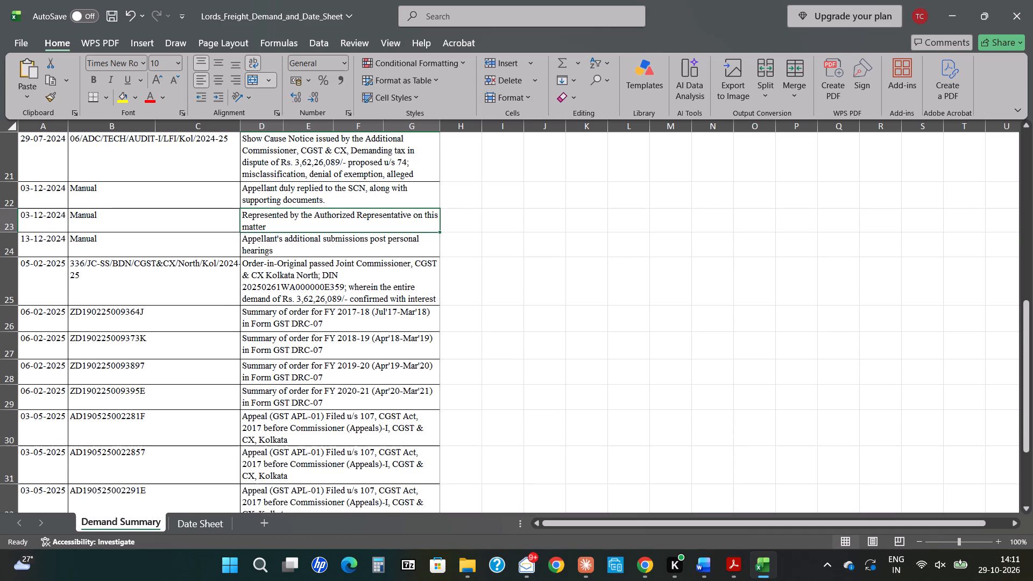
Check the remaining date table entries, switch to File Explorer and open the GST APL-02 PDF from the Downloads folder.
{"action": "scroll", "coordinate": [261, 261], "scroll_direction": "down", "scroll_amount": 2}
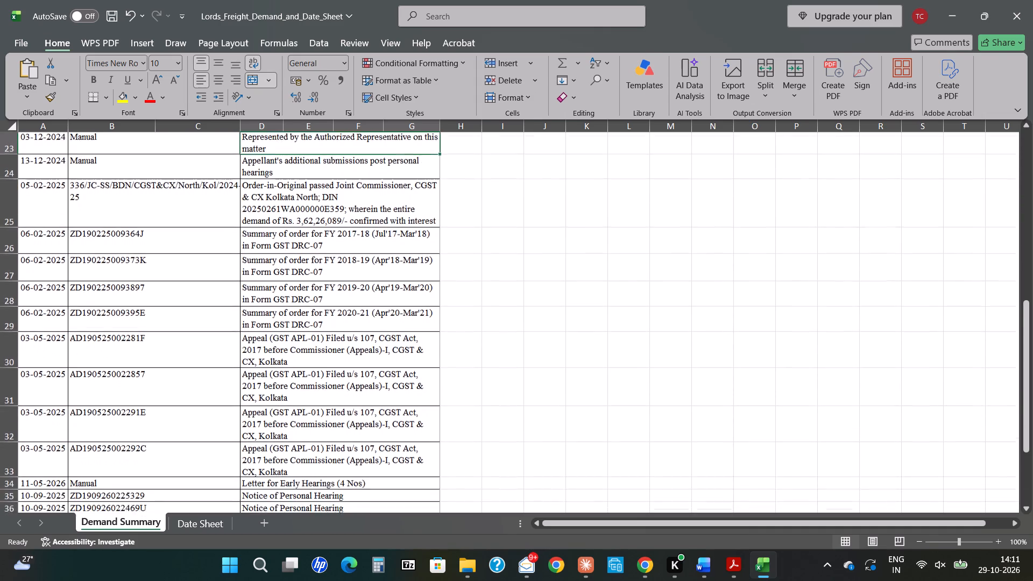
{"action": "scroll", "coordinate": [261, 261], "scroll_direction": "down", "scroll_amount": 1}
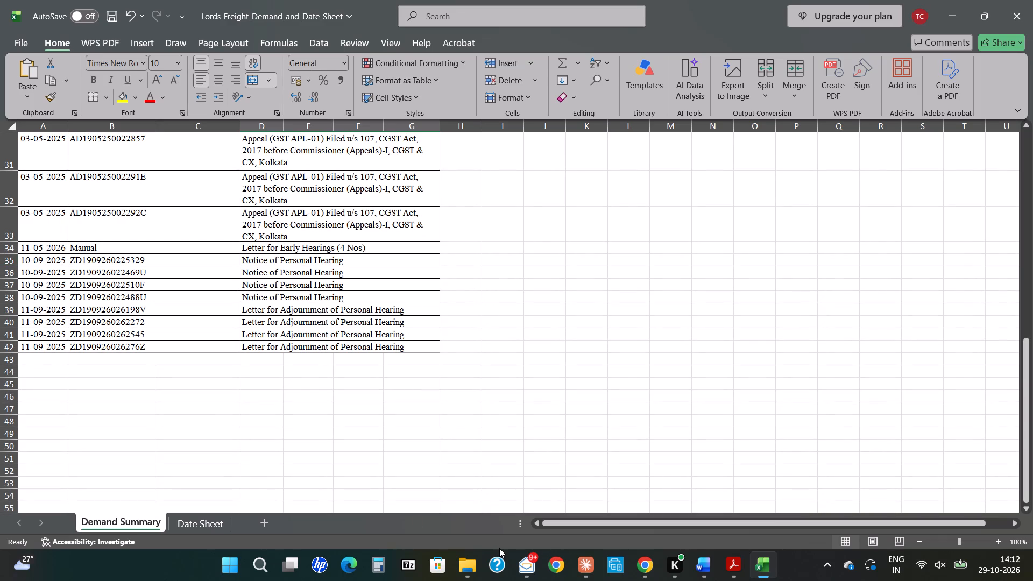
{"action": "left_click", "coordinate": [501, 498]}
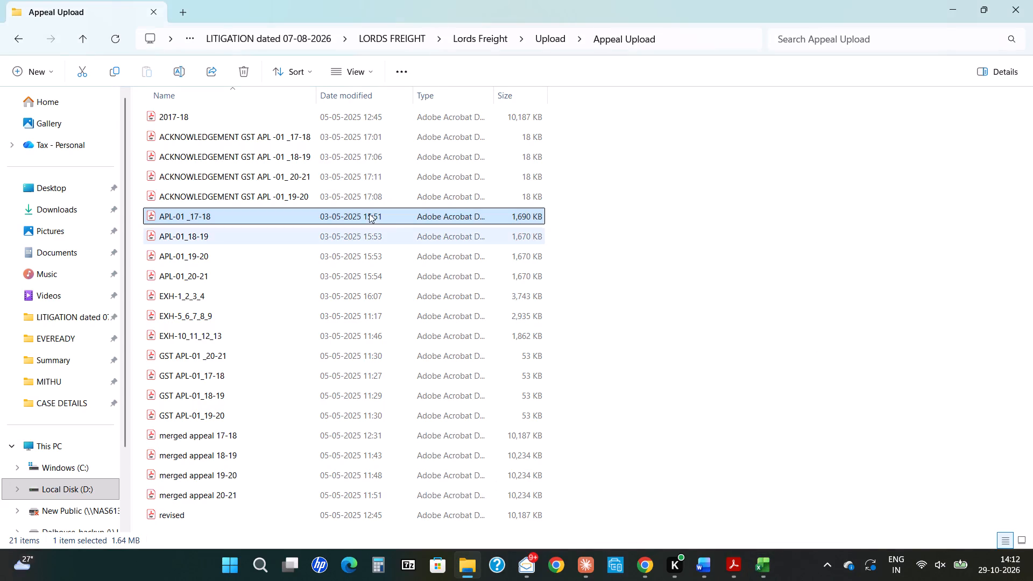
{"action": "left_click", "coordinate": [81, 217]}
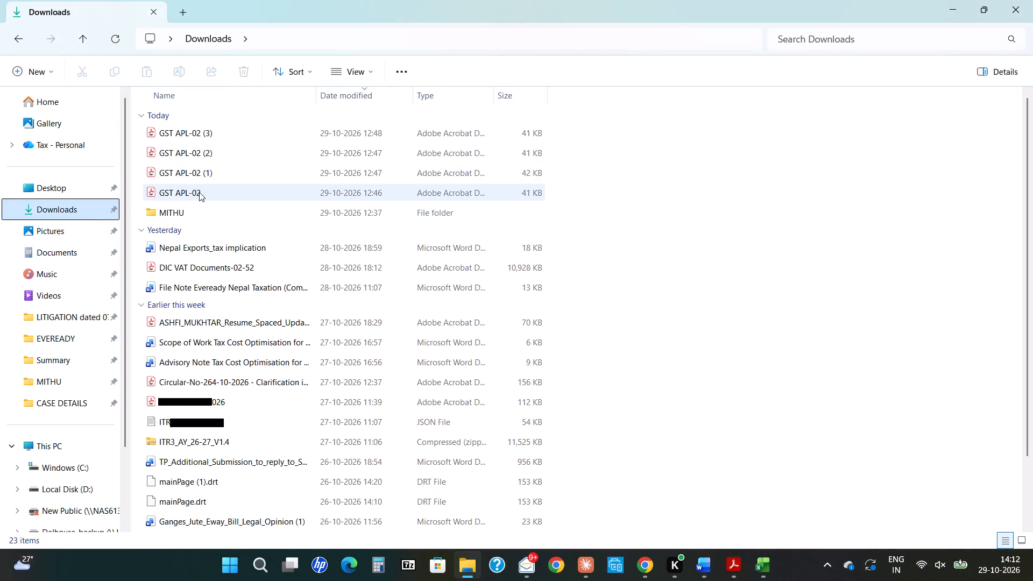
{"action": "double_click", "coordinate": [199, 192]}
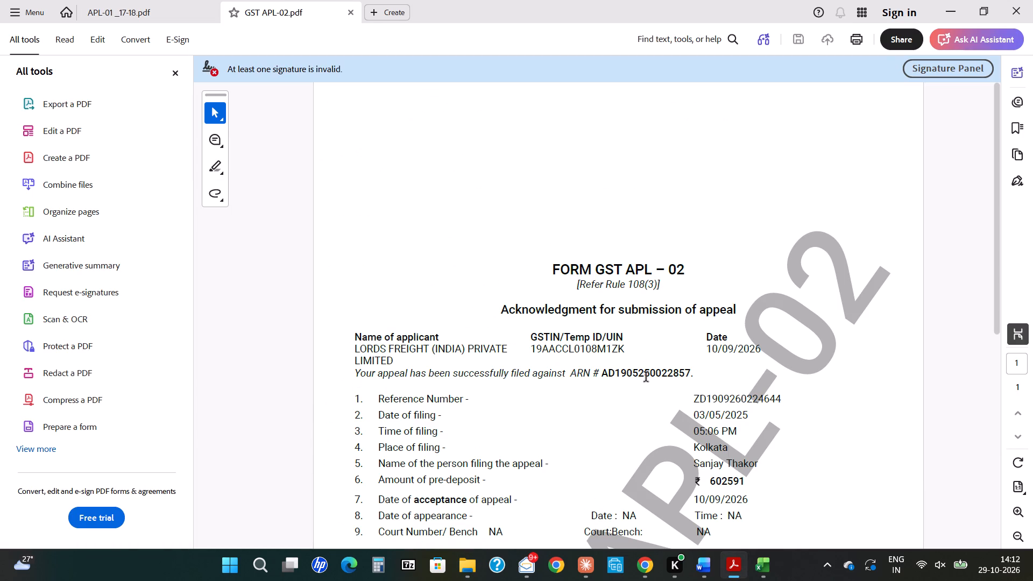
{"action": "double_click", "coordinate": [717, 409]}
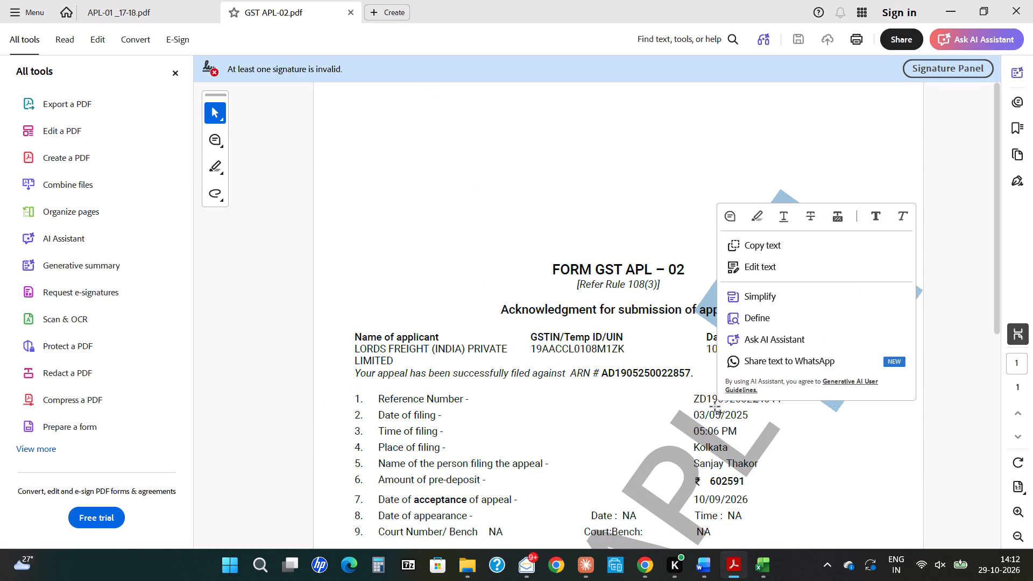
{"action": "left_click", "coordinate": [688, 408]}
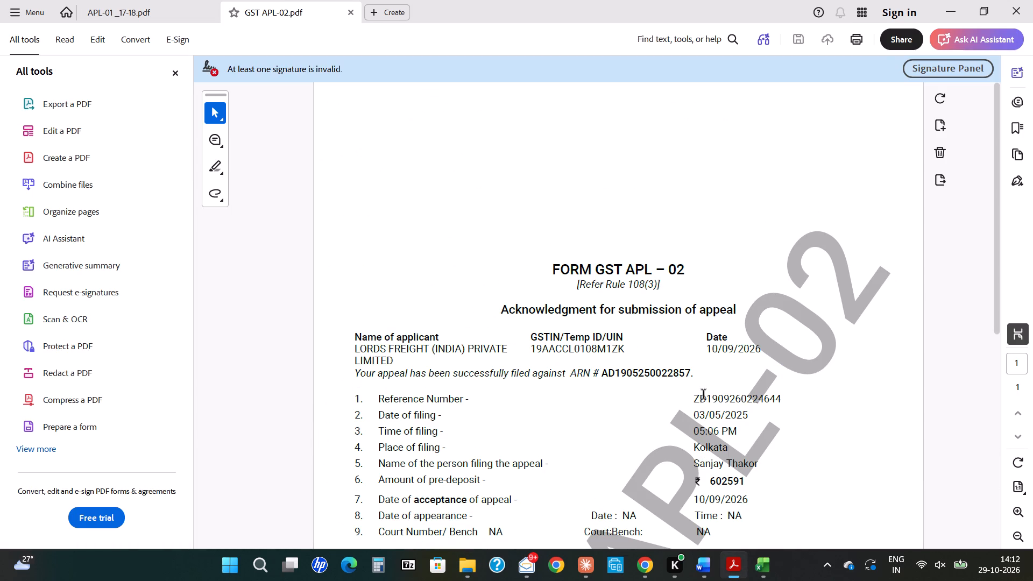
{"action": "left_click_drag", "start_coordinate": [695, 401], "coordinate": [741, 402]}
{"action": "double_click", "coordinate": [741, 402]}
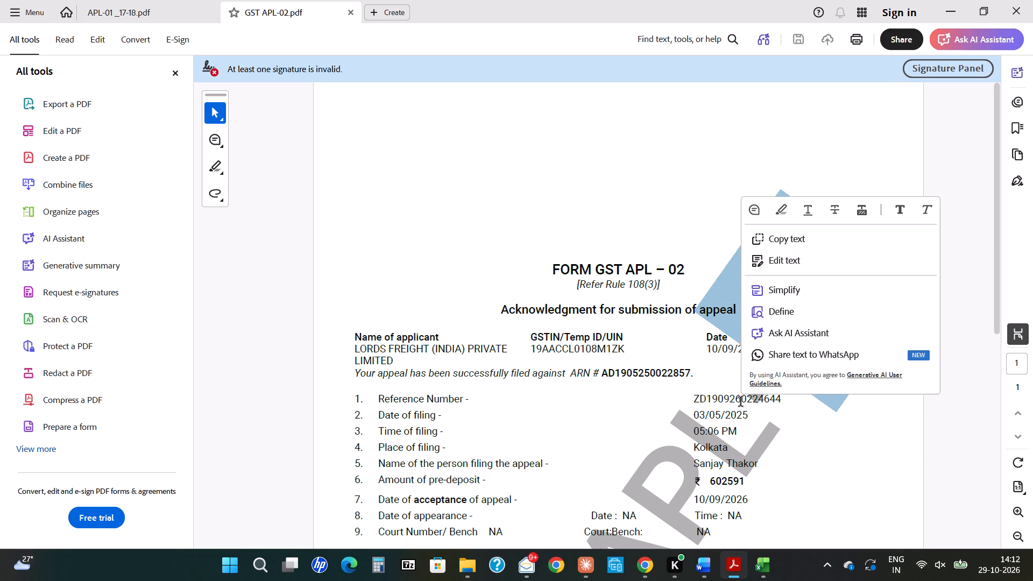
{"action": "left_click", "coordinate": [459, 404]}
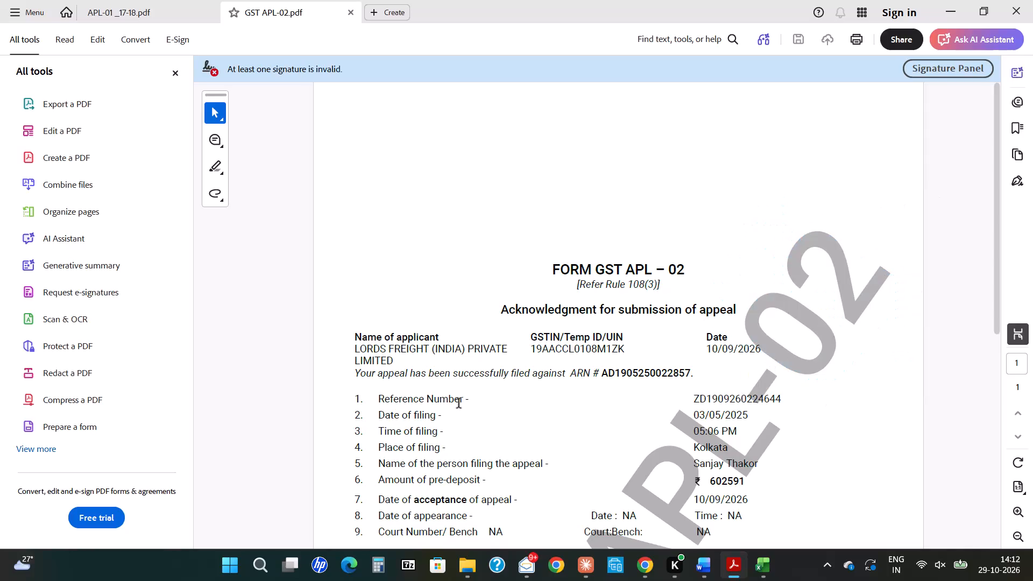
{"action": "key", "text": "Right"}
{"action": "key", "text": "ctrl+Right"}
{"action": "key", "text": "ctrl+Right"}
{"action": "key", "text": "ctrl+shift+Right"}
{"action": "key", "text": "ctrl+c"}
{"action": "key", "text": "alt+Tab"}
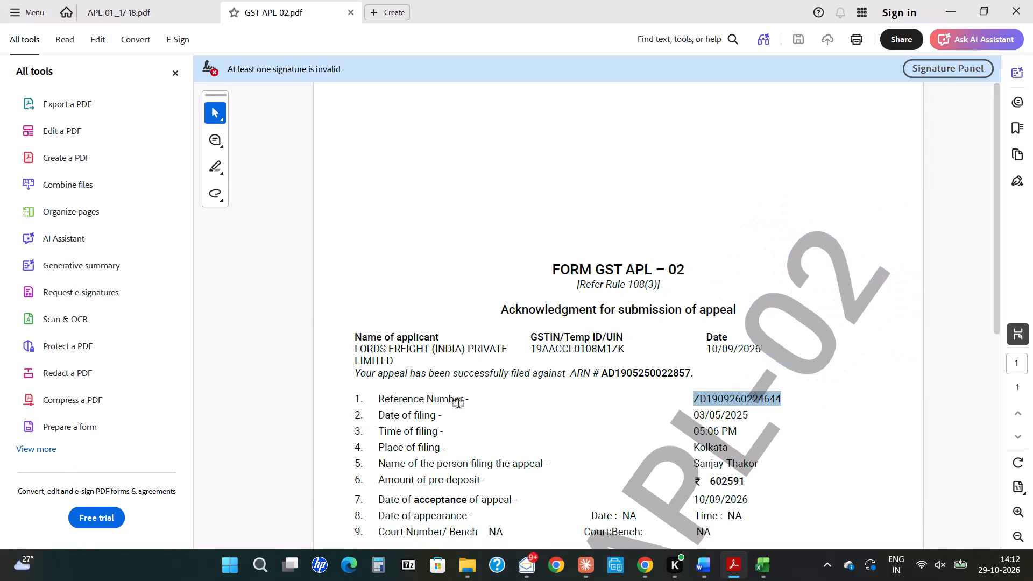
{"action": "key", "text": "alt+Tab"}
Insert four blank rows between the Letter for Early Hearings entry and the first Notice of Personal Hearing entry.
{"action": "key", "text": "Down"}
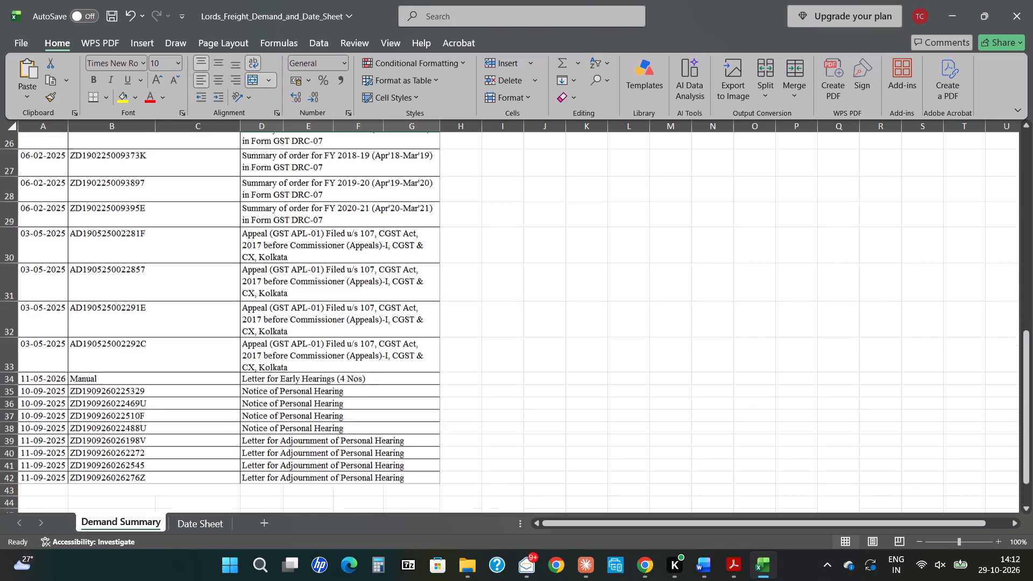
{"action": "key", "text": "Down"}
{"action": "key", "text": "Down"}
{"action": "key", "text": "Down"}
{"action": "key", "text": "Down"}
{"action": "key", "text": "Down"}
{"action": "key", "text": "Down"}
{"action": "key", "text": "Down"}
{"action": "key", "text": "Down"}
{"action": "key", "text": "Down"}
{"action": "key", "text": "Down"}
{"action": "key", "text": "Down"}
{"action": "key", "text": "Down"}
{"action": "key", "text": "Down"}
{"action": "key", "text": "Down"}
{"action": "scroll", "coordinate": [459, 404], "scroll_direction": "down", "scroll_amount": 2}
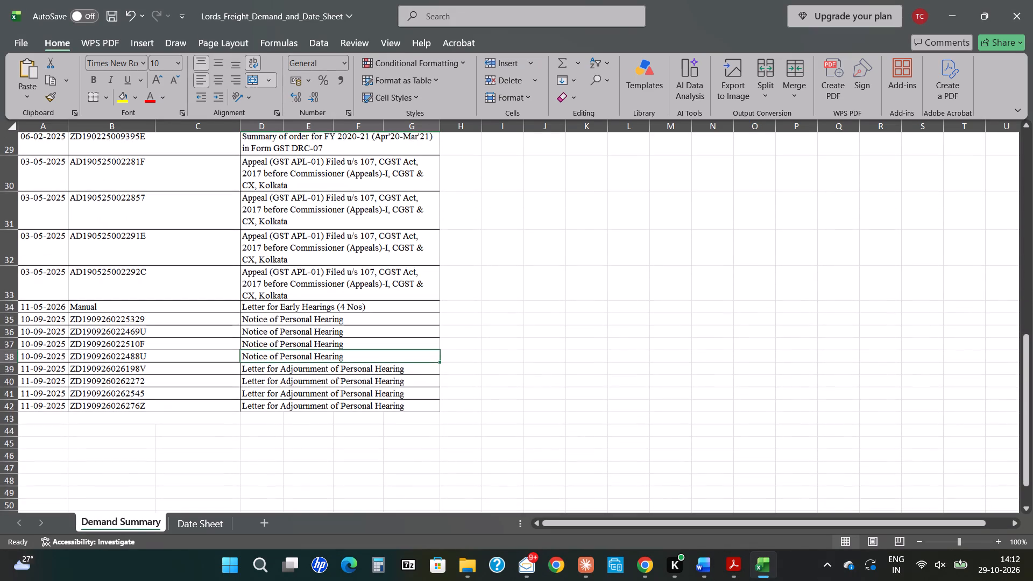
{"action": "key", "text": "Up"}
{"action": "key", "text": "Up"}
{"action": "key", "text": "Up"}
{"action": "key", "text": "shift+space"}
{"action": "key", "text": "ctrl+plus"}
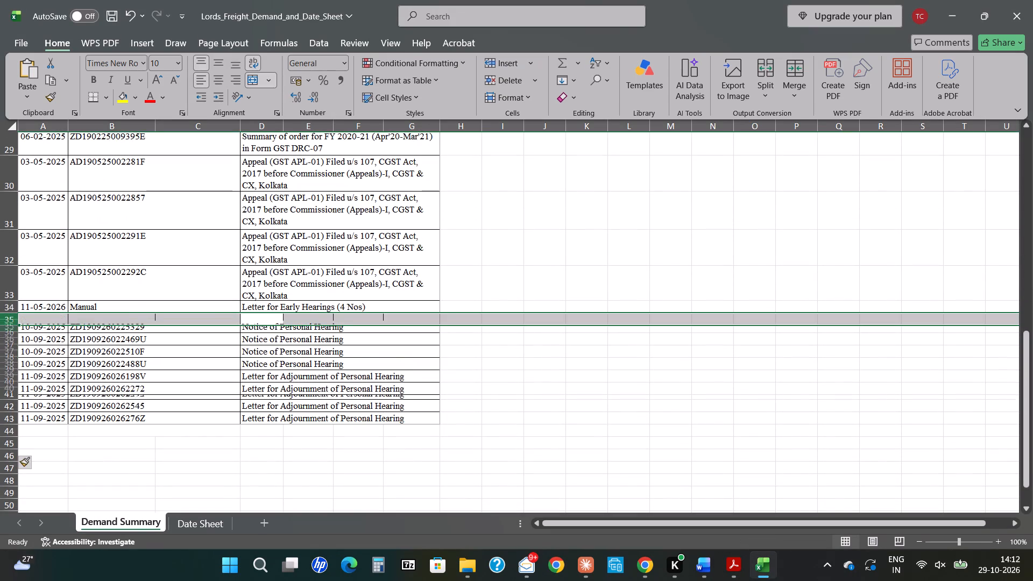
{"action": "key", "text": "ctrl+z"}
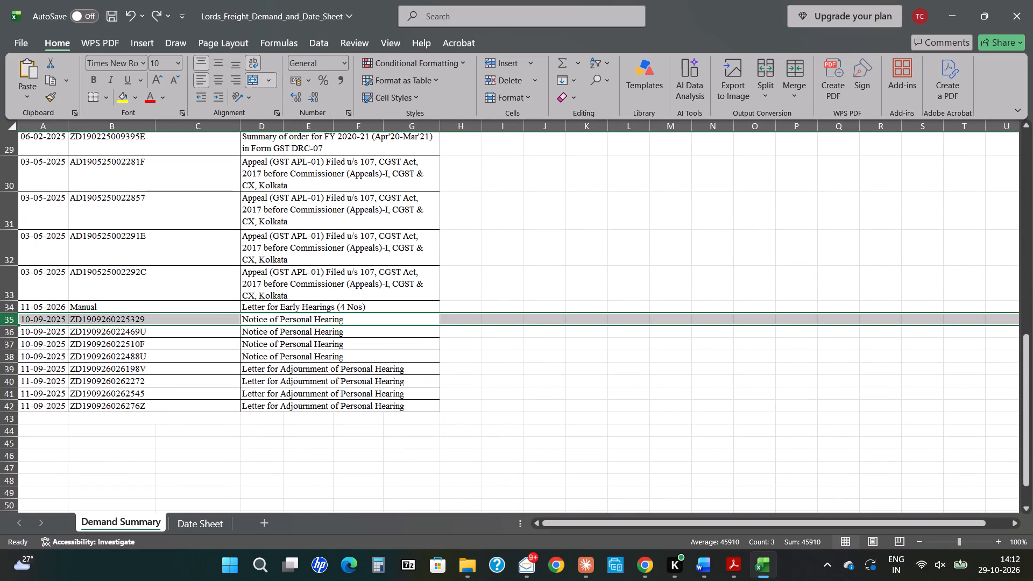
{"action": "key", "text": "ctrl+plus"}
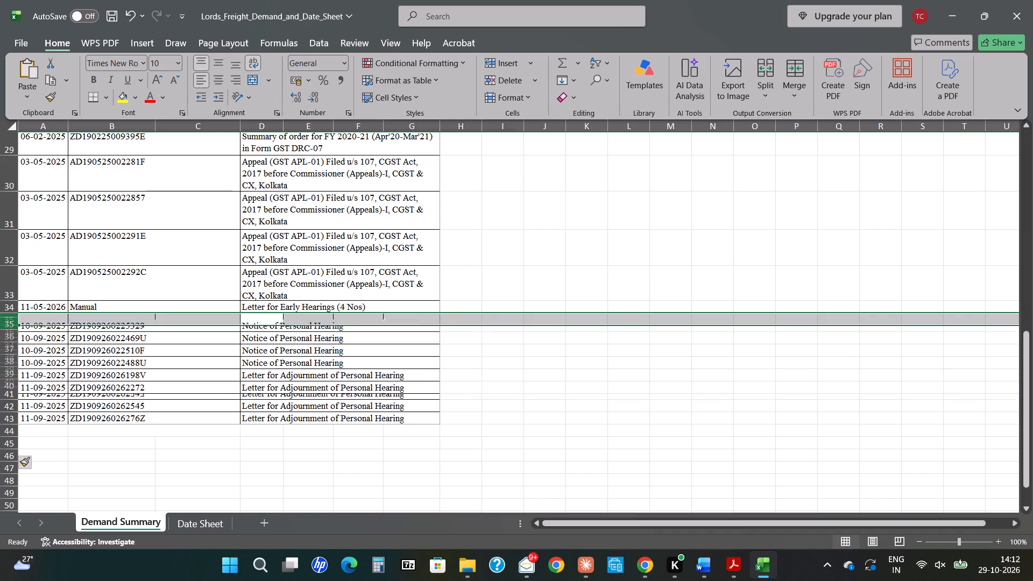
{"action": "key", "text": "ctrl+plus"}
{"action": "key", "text": "ctrl+plus"}
{"action": "key", "text": "ctrl+plus"}
Merge and center D35:G35 and B35:C35 in the first blank row.
{"action": "key", "text": "Right"}
{"action": "key", "text": "Left"}
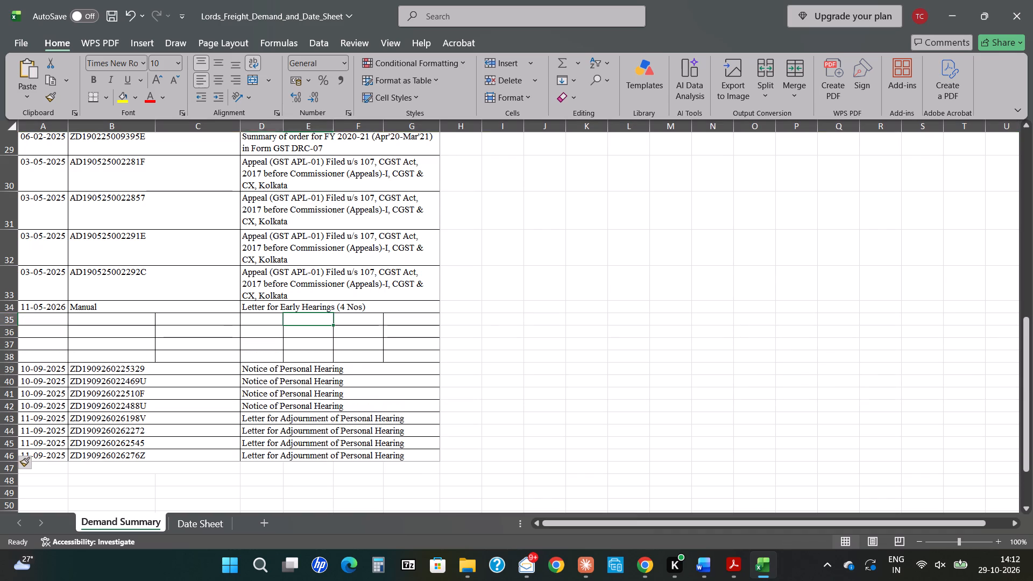
{"action": "key", "text": "shift+Right"}
{"action": "key", "text": "shift+Right"}
{"action": "key", "text": "shift+Right"}
{"action": "type", "text": "hm"}
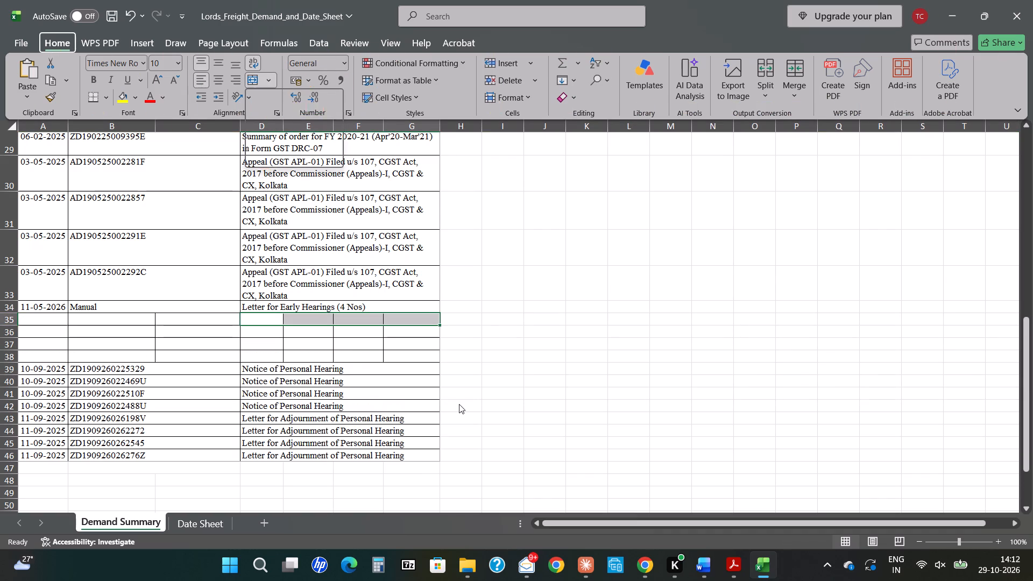
{"action": "key", "text": "c"}
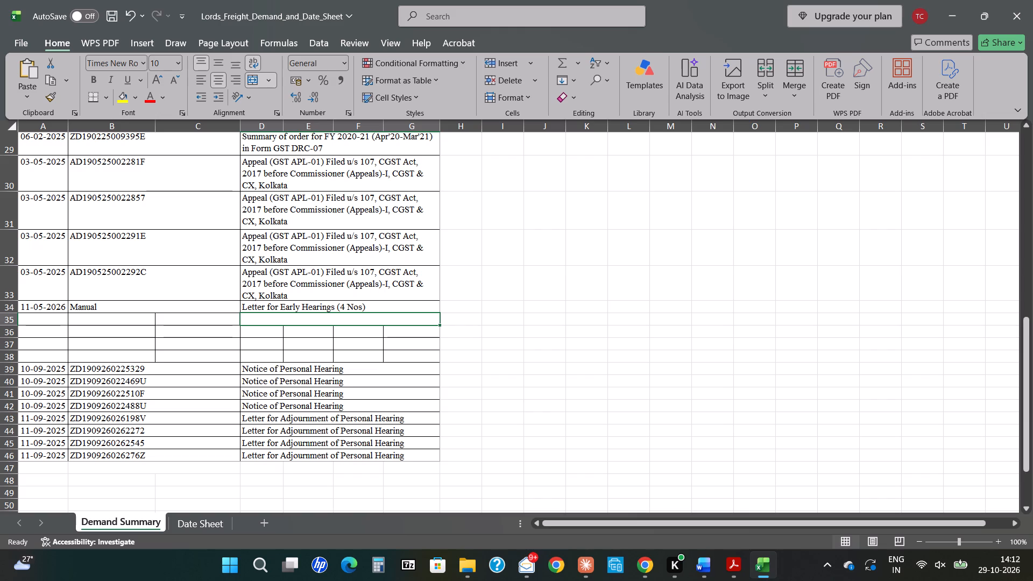
{"action": "left_click_drag", "start_coordinate": [199, 316], "coordinate": [143, 325]}
{"action": "left_click", "coordinate": [143, 325]}
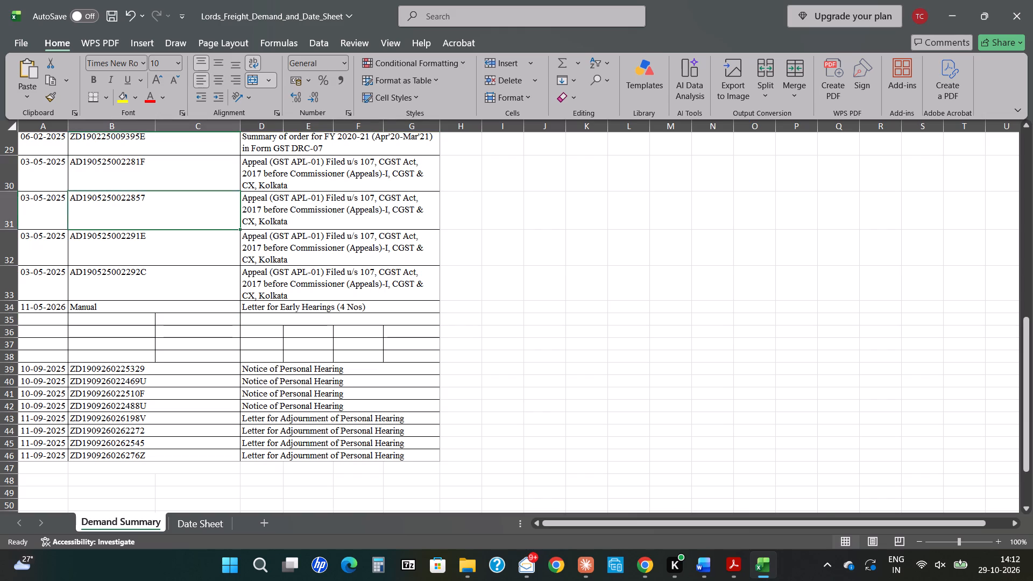
{"action": "left_click", "coordinate": [144, 319]}
{"action": "left_click", "coordinate": [144, 345]}
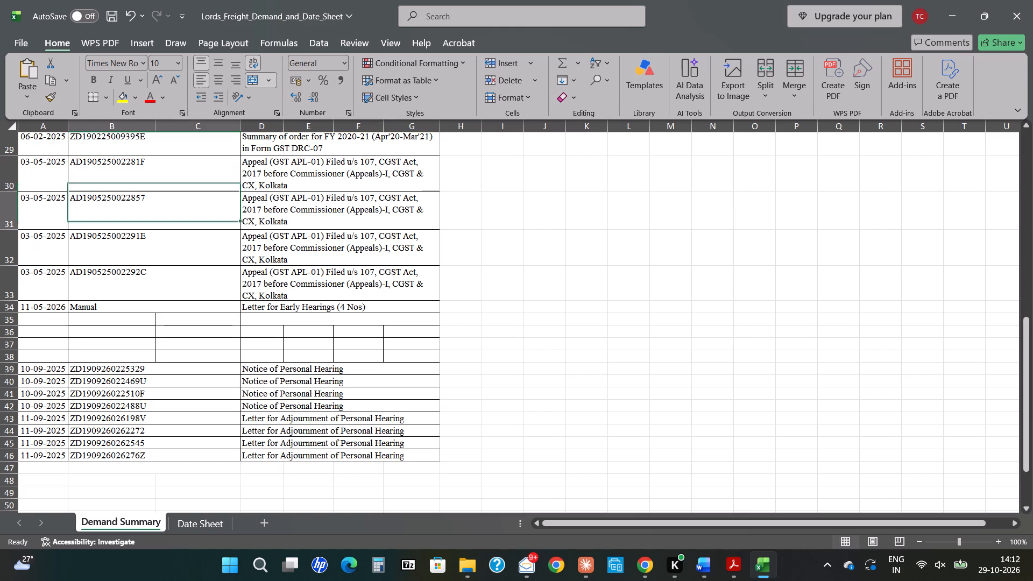
{"action": "left_click", "coordinate": [146, 378]}
{"action": "left_click", "coordinate": [147, 411]}
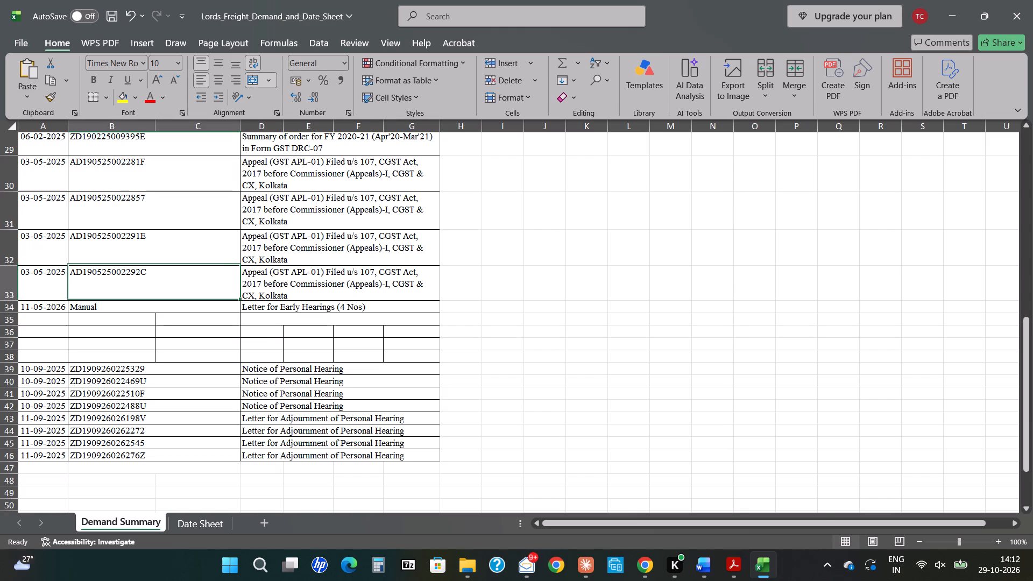
{"action": "left_click", "coordinate": [148, 436]}
{"action": "left_click", "coordinate": [149, 451]}
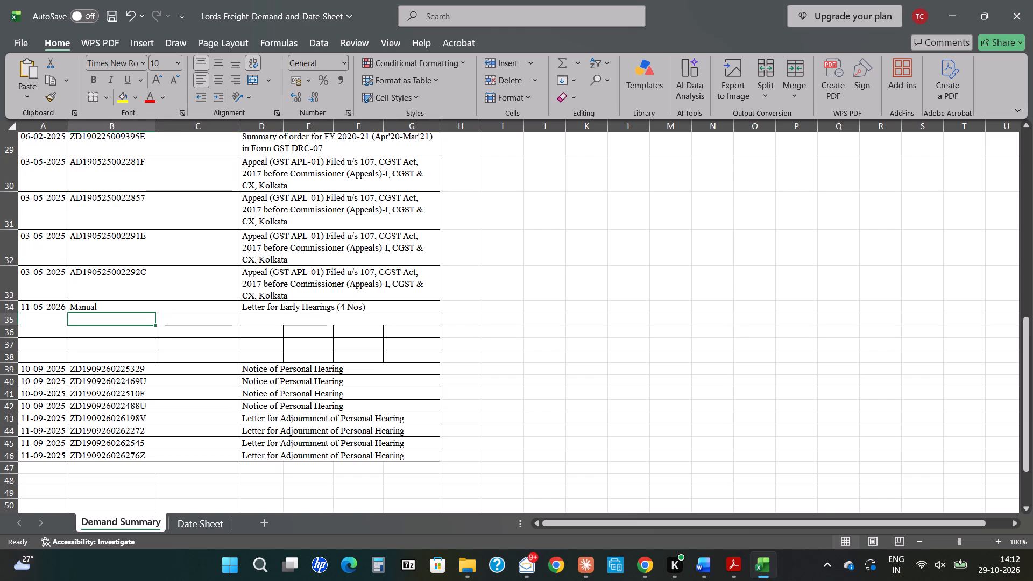
{"action": "key", "text": "shift+Right"}
{"action": "type", "text": "hmc"}
Merge and center B36:C36 and D36:G36 in the second blank row.
{"action": "key", "text": "Down"}
{"action": "key", "text": "shift+Right"}
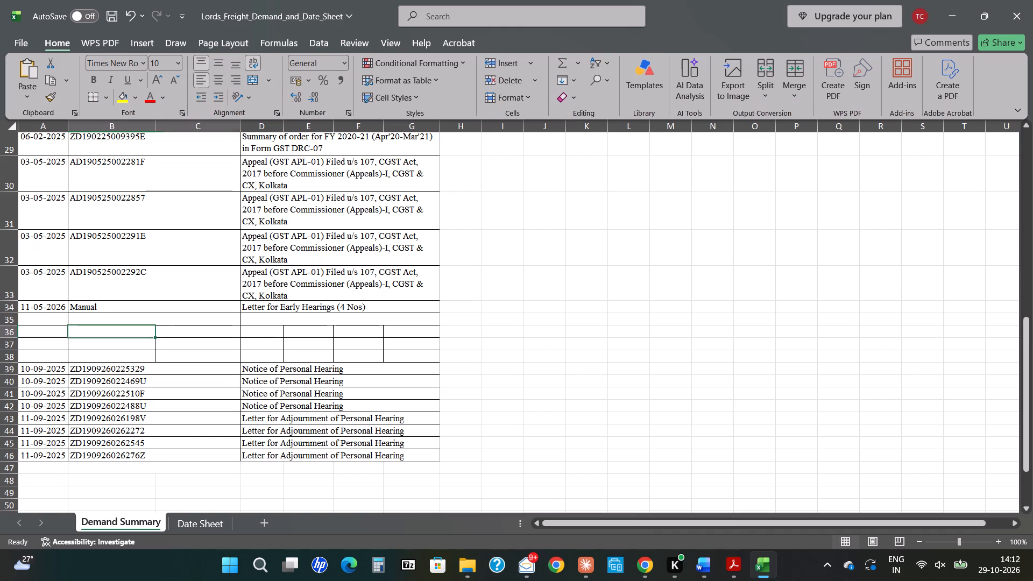
{"action": "key", "text": "shift+Right"}
{"action": "key", "text": "shift+Left"}
{"action": "type", "text": "hmc"}
{"action": "key", "text": "Right"}
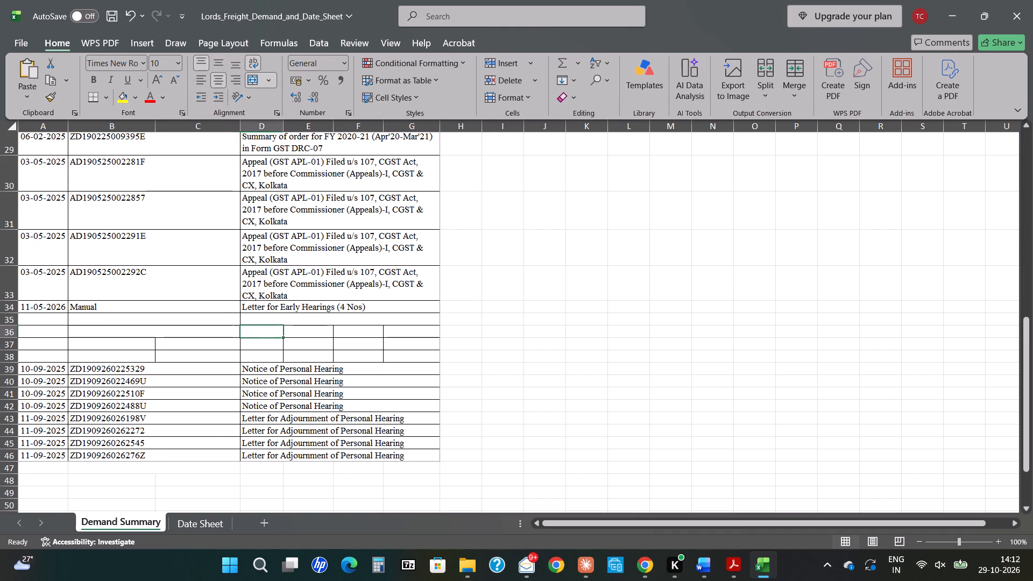
{"action": "key", "text": "Right"}
{"action": "key", "text": "Left"}
{"action": "key", "text": "Left"}
{"action": "key", "text": "Right"}
{"action": "key", "text": "shift+Right"}
{"action": "key", "text": "shift+Right"}
{"action": "key", "text": "shift+Right"}
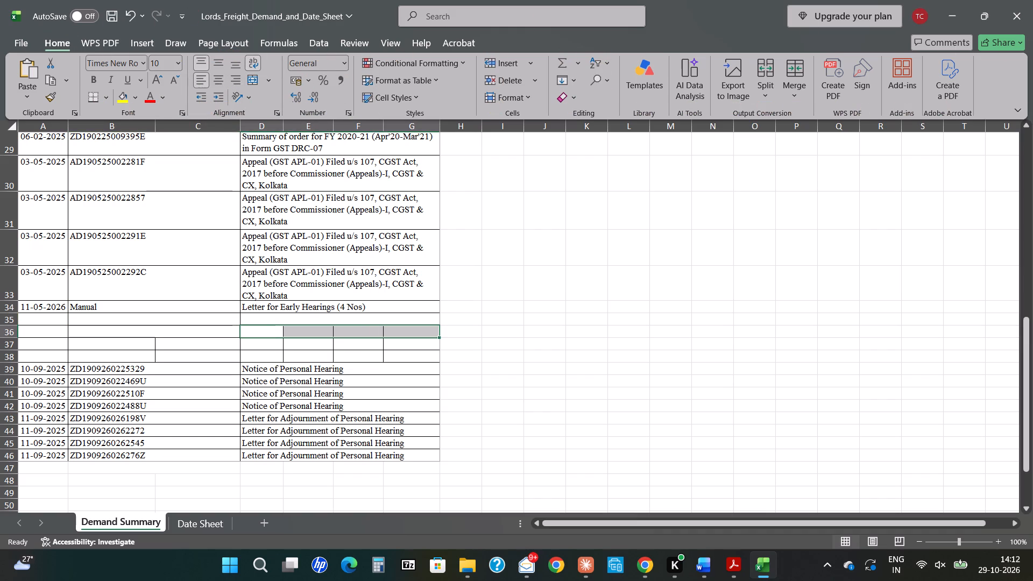
{"action": "type", "text": "hc"}
{"action": "key", "text": "Escape"}
{"action": "key", "text": "Escape"}
{"action": "key", "text": "Escape"}
{"action": "type", "text": "hmc"}
Merge and center the details cells D37:G37 and D38:G38 in the last two blank rows.
{"action": "key", "text": "Down"}
{"action": "key", "text": "shift+Right"}
{"action": "key", "text": "shift+Right"}
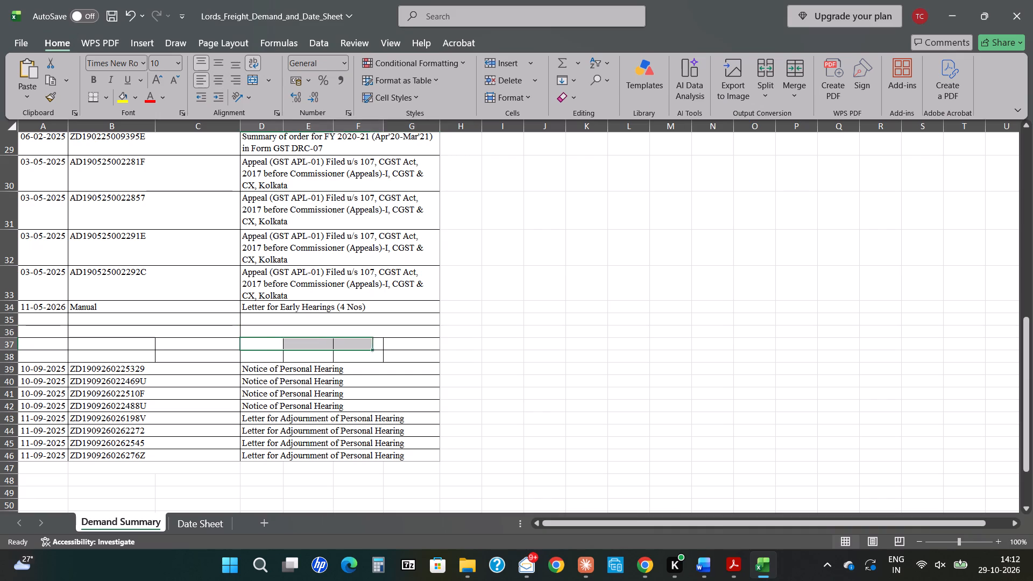
{"action": "key", "text": "shift+Right"}
{"action": "key", "text": "F4"}
{"action": "key", "text": "Down"}
{"action": "key", "text": "shift+Right"}
{"action": "key", "text": "shift+Right"}
{"action": "key", "text": "shift+Right"}
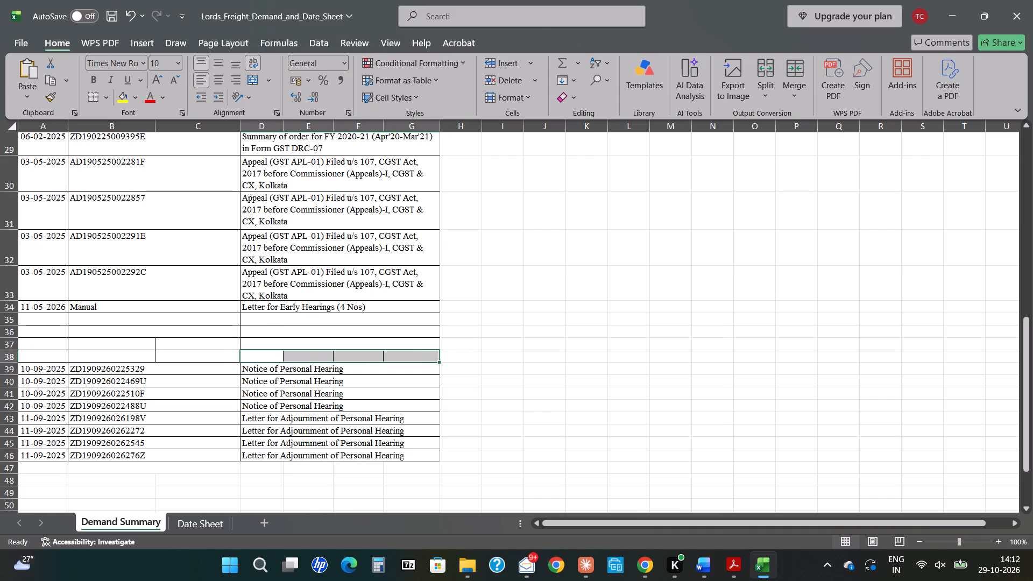
{"action": "key", "text": "F4"}
Merge and center the reference cells B38:C38 and B37:C37.
{"action": "key", "text": "Left"}
{"action": "key", "text": "Left"}
{"action": "key", "text": "shift+Right"}
{"action": "key", "text": "F4"}
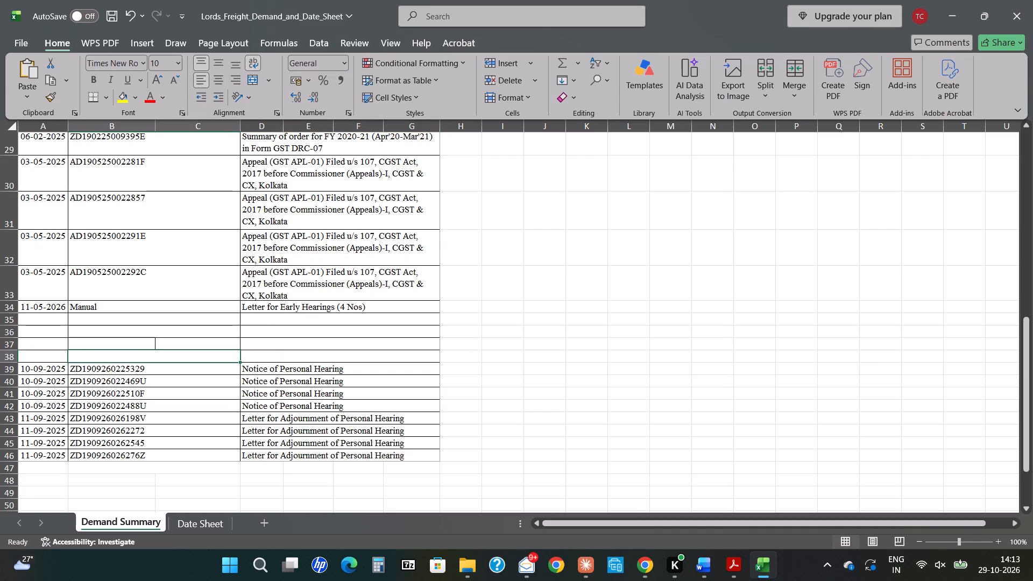
{"action": "key", "text": "Up"}
{"action": "key", "text": "shift+Right"}
{"action": "key", "text": "F4"}
Check the date on the APL-02 acknowledgment and enter 10/09/2026 as the date in row 35.
{"action": "key", "text": "Left"}
{"action": "key", "text": "Left"}
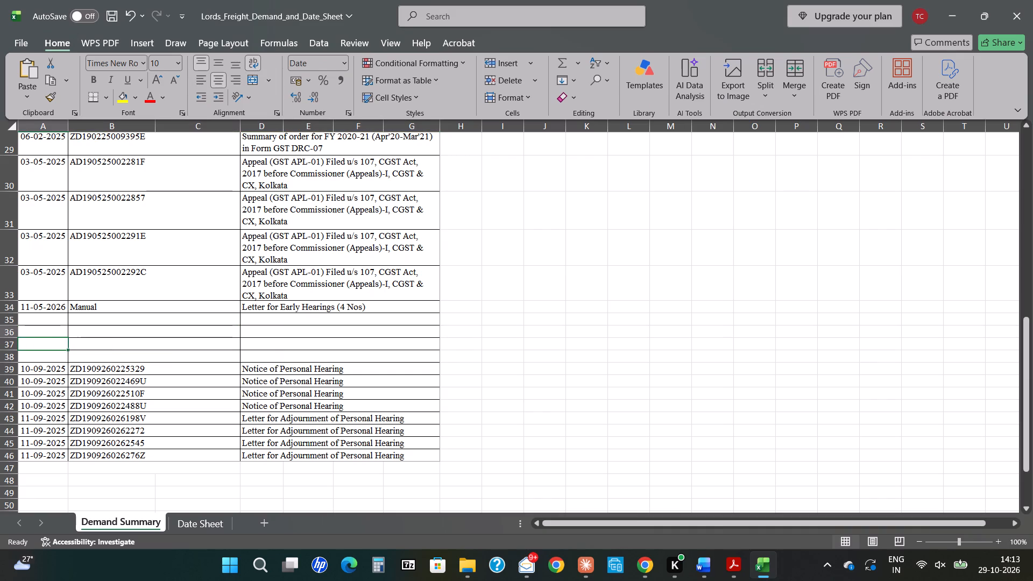
{"action": "key", "text": "Up"}
{"action": "key", "text": "Up"}
{"action": "key", "text": "alt+Tab"}
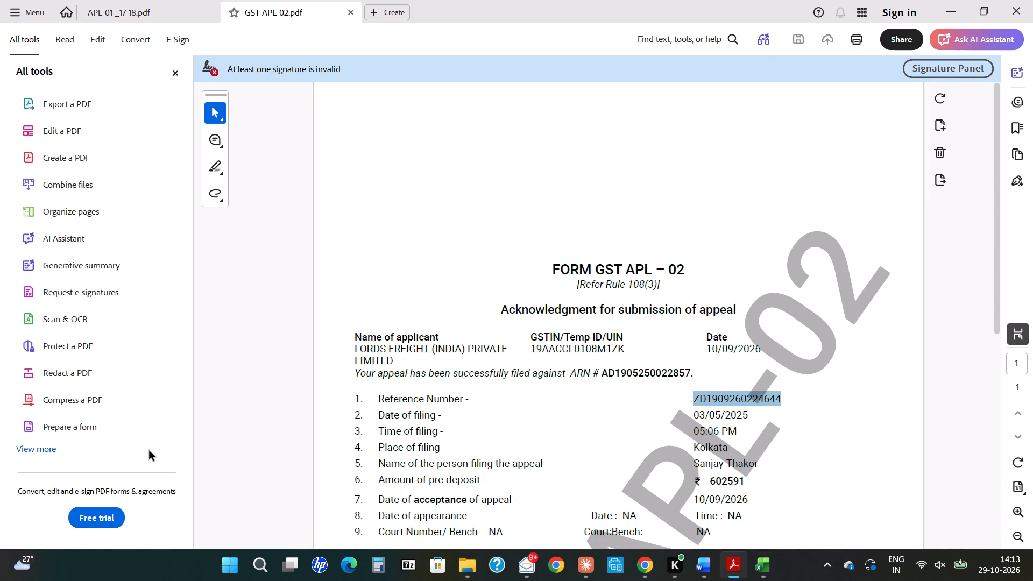
{"action": "key", "text": "alt+Tab"}
{"action": "key", "text": "alt+Tab"}
{"action": "key", "text": "alt+Tab"}
{"action": "type", "text": "10/09/"}
{"action": "key", "text": "Escape"}
{"action": "key", "text": "Up"}
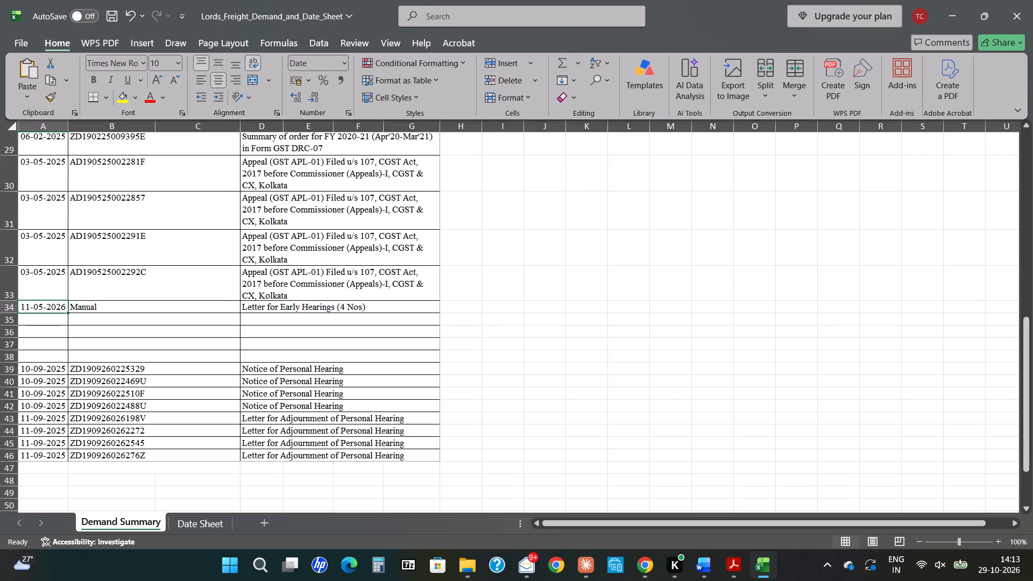
{"action": "key", "text": "Down"}
{"action": "type", "text": "10/09/2026"}
{"action": "key", "text": "Tab"}
{"action": "key", "text": "alt+Tab"}
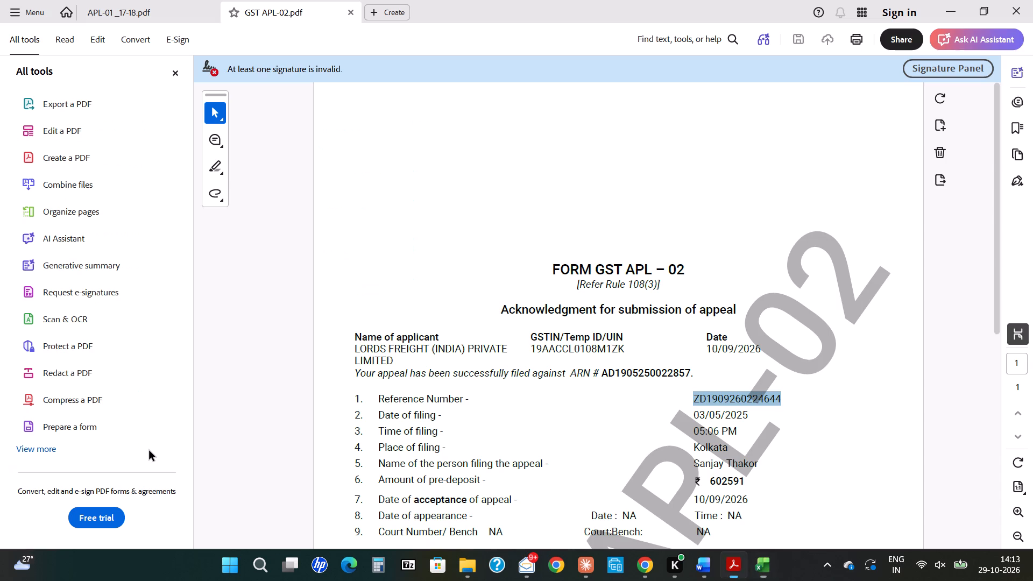
{"action": "key", "text": "alt+Tab"}
{"action": "key", "text": "ctrl+v"}
{"action": "key", "text": "Escape"}
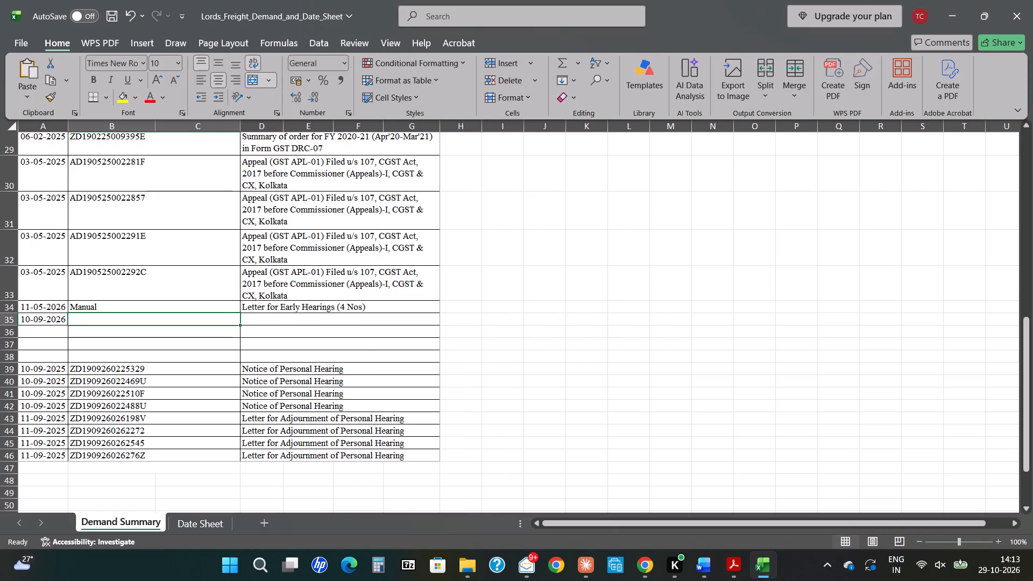
{"action": "key", "text": "F2"}
{"action": "key", "text": "ctrl+v"}
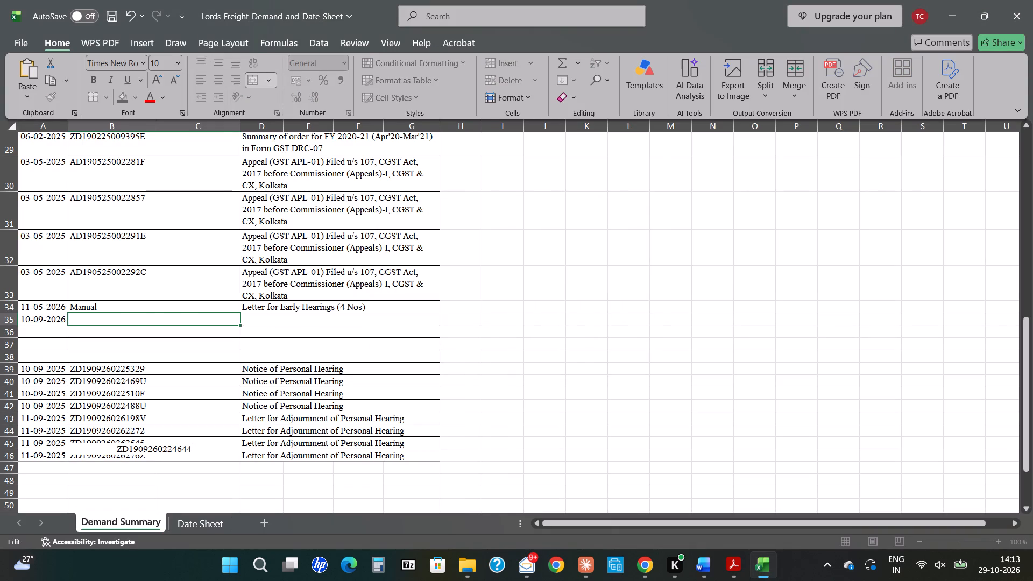
{"action": "key", "text": "Tab"}
{"action": "key", "text": "Left"}
{"action": "key", "text": "Left"}
{"action": "key", "text": "Down"}
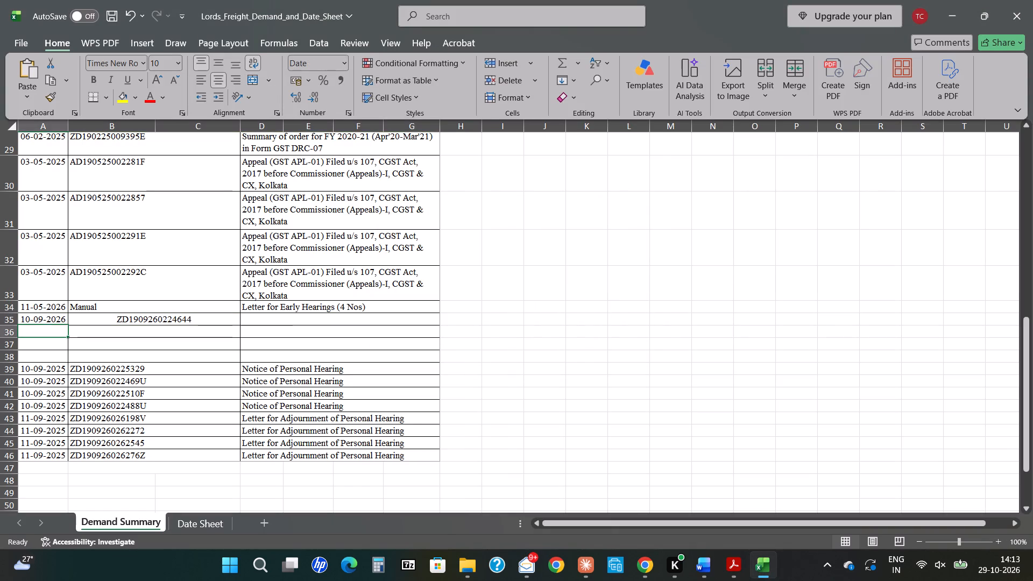
{"action": "key", "text": "alt+Tab"}
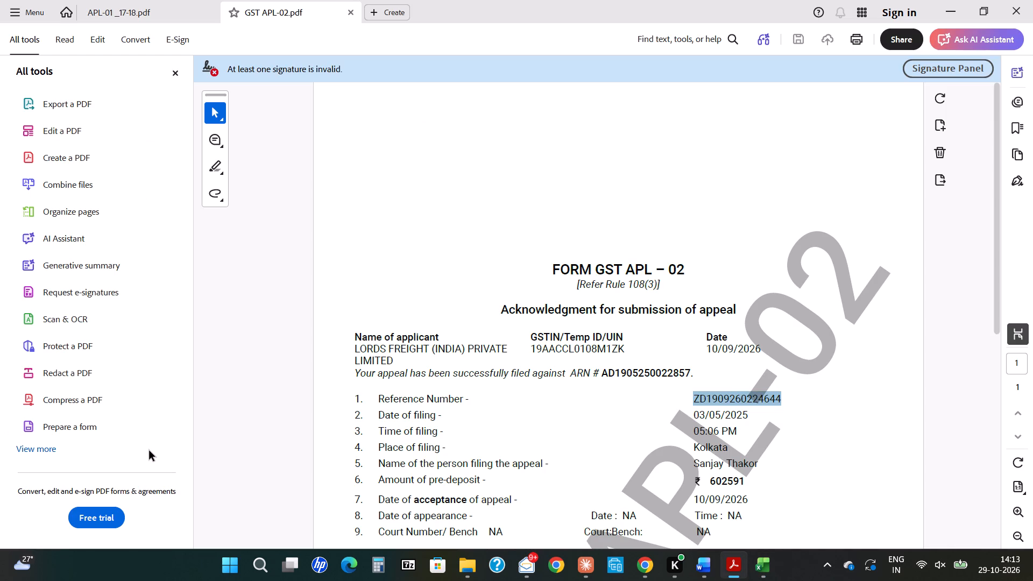
{"action": "key", "text": "alt+Tab"}
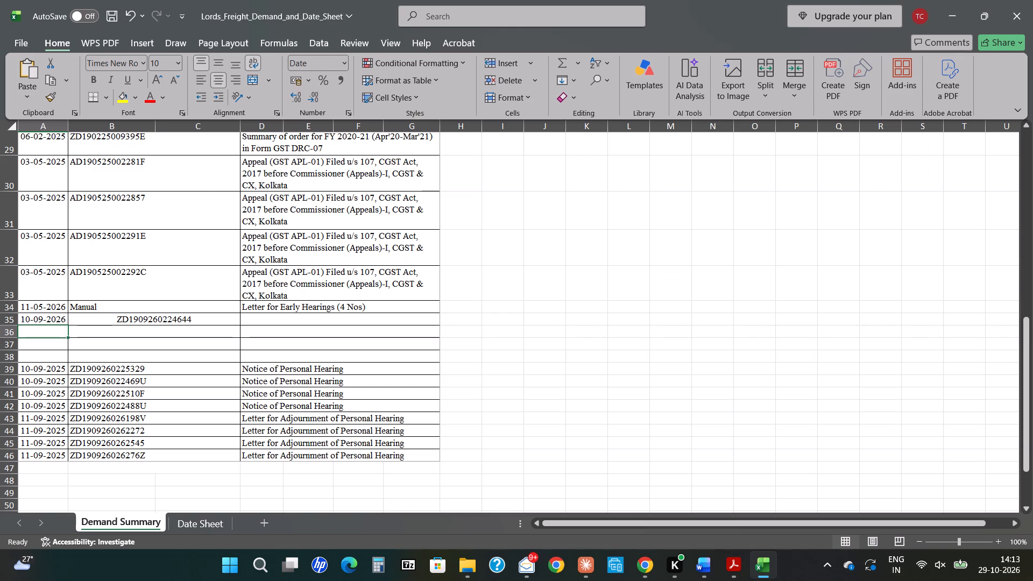
{"action": "type", "text": "10/09/2026"}
{"action": "key", "text": "Tab"}
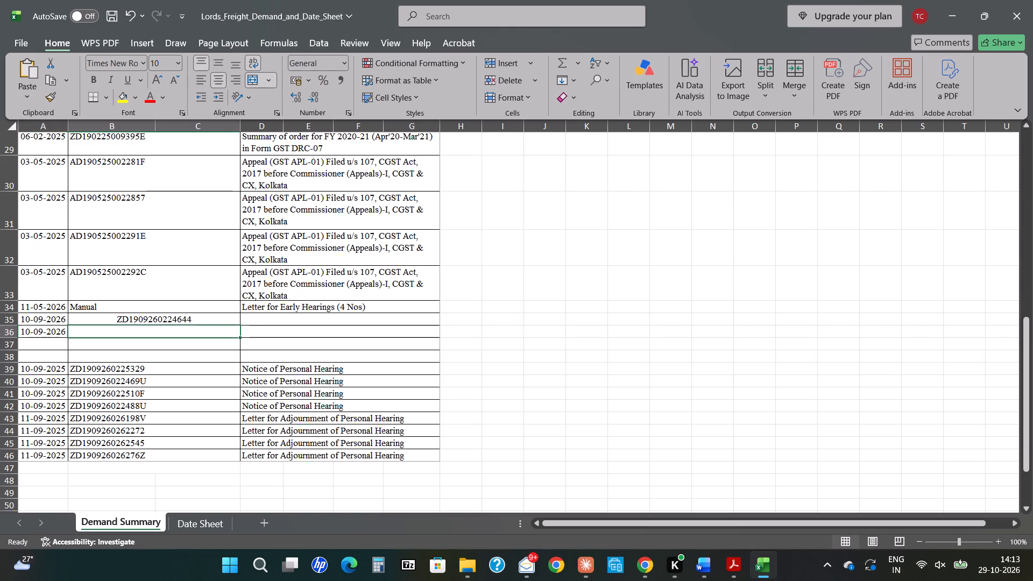
{"action": "key", "text": "F2"}
{"action": "key", "text": "ctrl+v"}
{"action": "key", "text": "Tab"}
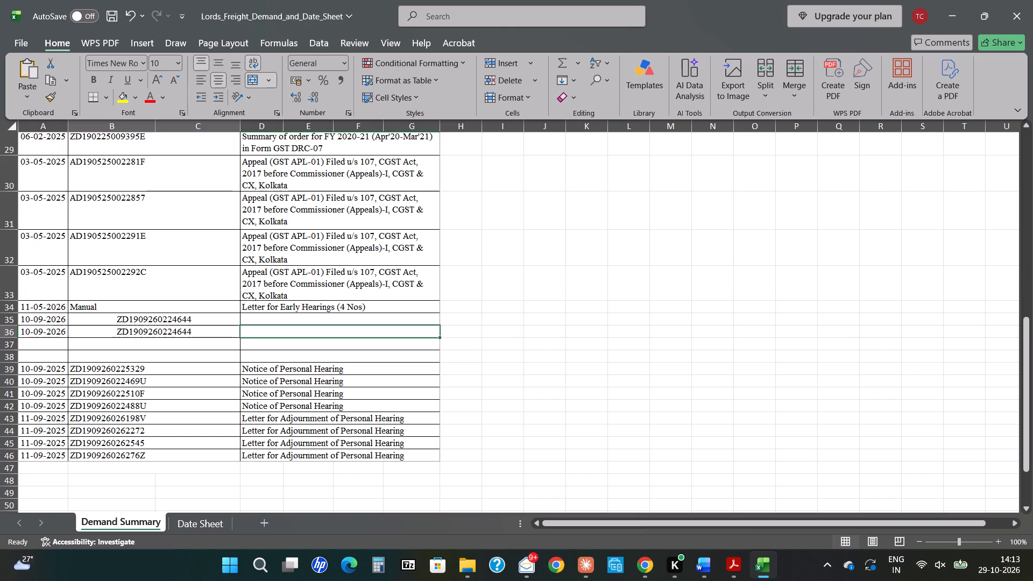
Clear the duplicate reference number from row 36.
{"action": "key", "text": "Left"}
{"action": "key", "text": "Delete"}
Enter "Appeal admitted in Form GST APL-02" as the description in row 35 and left-align it.
{"action": "key", "text": "Right"}
{"action": "key", "text": "Up"}
{"action": "key", "text": "alt+Tab"}
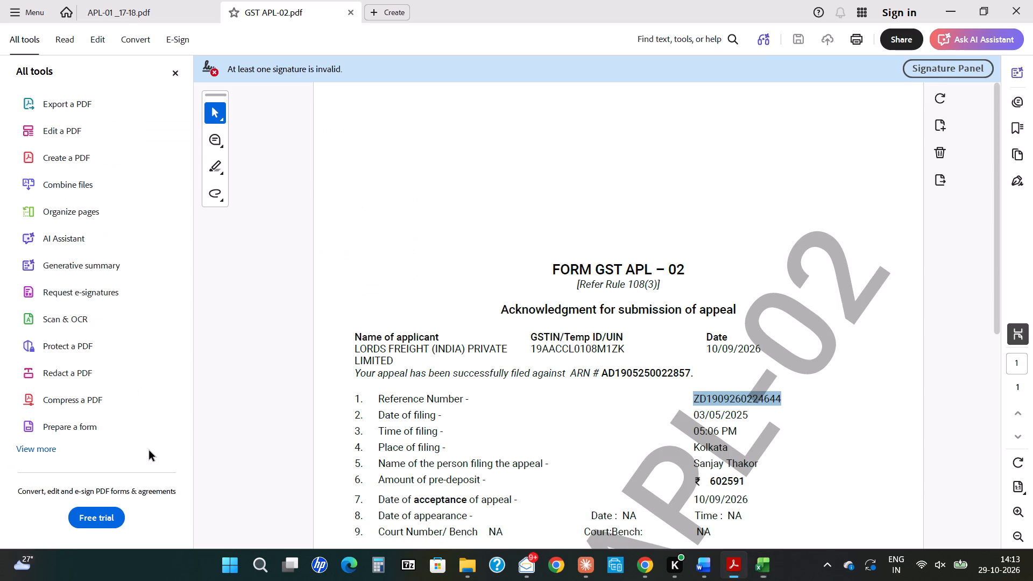
{"action": "key", "text": "alt+Tab"}
{"action": "type", "text": "Appeal"}
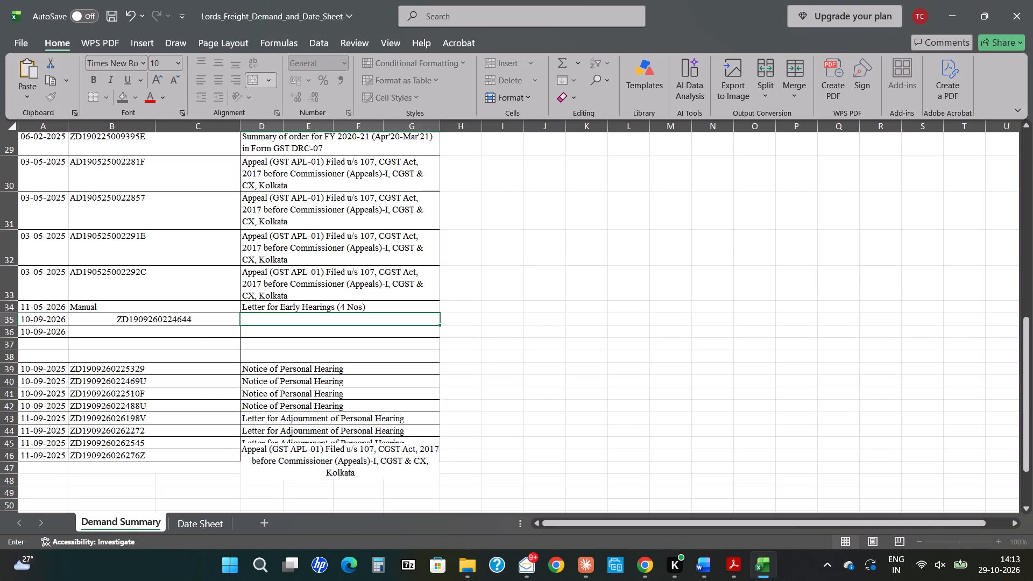
{"action": "key", "text": "space"}
{"action": "type", "text": "admitted in Form GST"}
{"action": "key", "text": "alt+Tab"}
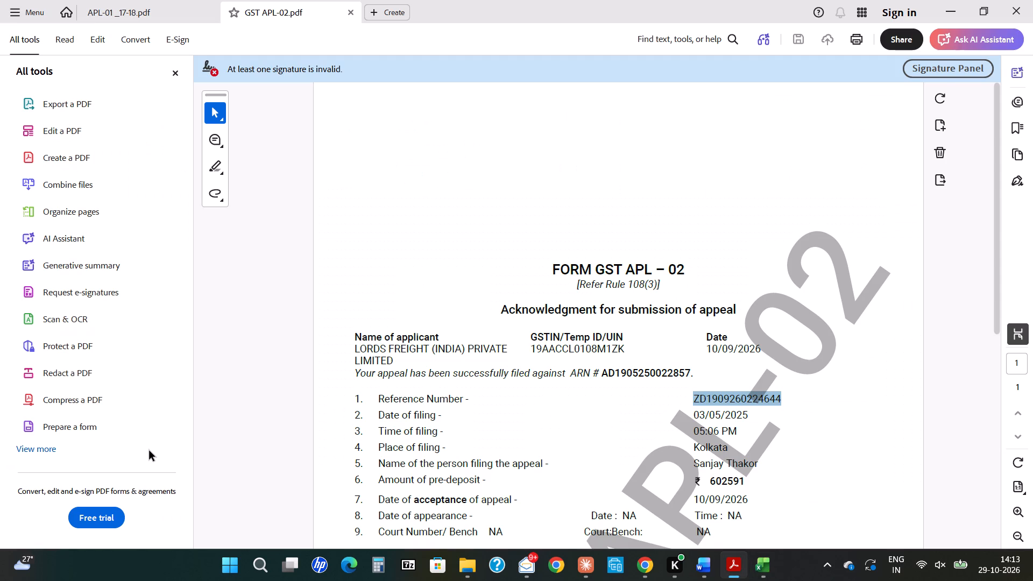
{"action": "key", "text": "alt+Tab"}
{"action": "key", "text": "space"}
{"action": "type", "text": "APL-02"}
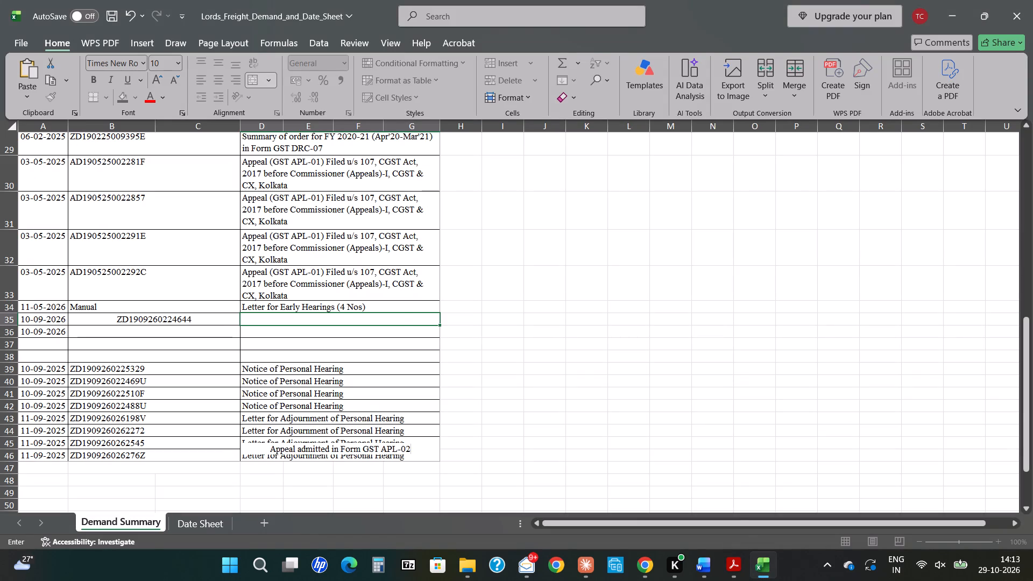
{"action": "key", "text": "Return"}
{"action": "key", "text": "Left"}
{"action": "key", "text": "Left"}
{"action": "key", "text": "Right"}
{"action": "key", "text": "Right"}
{"action": "key", "text": "Up"}
{"action": "type", "text": "hal"}
Open GST APL-02 (1) from the Downloads folder and copy its reference number.
{"action": "key", "text": "Left"}
{"action": "key", "text": "Down"}
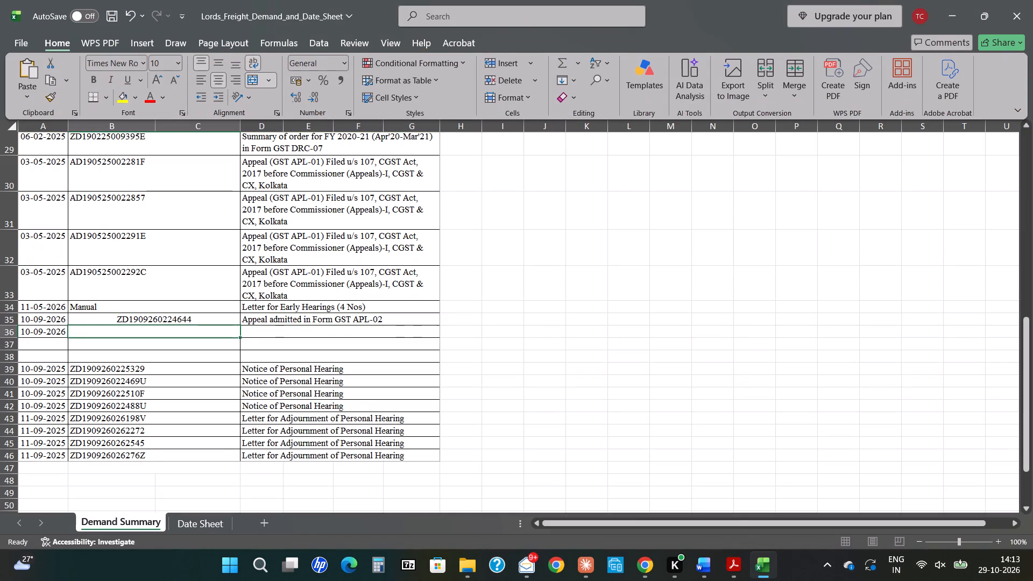
{"action": "key", "text": "alt+Tab"}
{"action": "key", "text": "alt+Tab"}
{"action": "key", "text": "alt+Tab"}
{"action": "key", "text": "alt+Tab"}
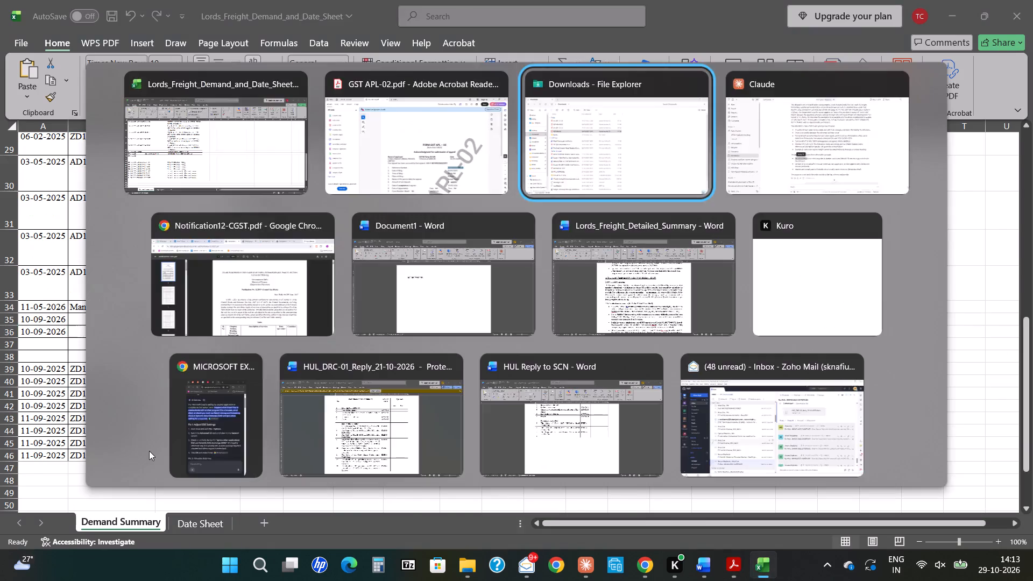
{"action": "key", "text": "Up"}
{"action": "key", "text": "Return"}
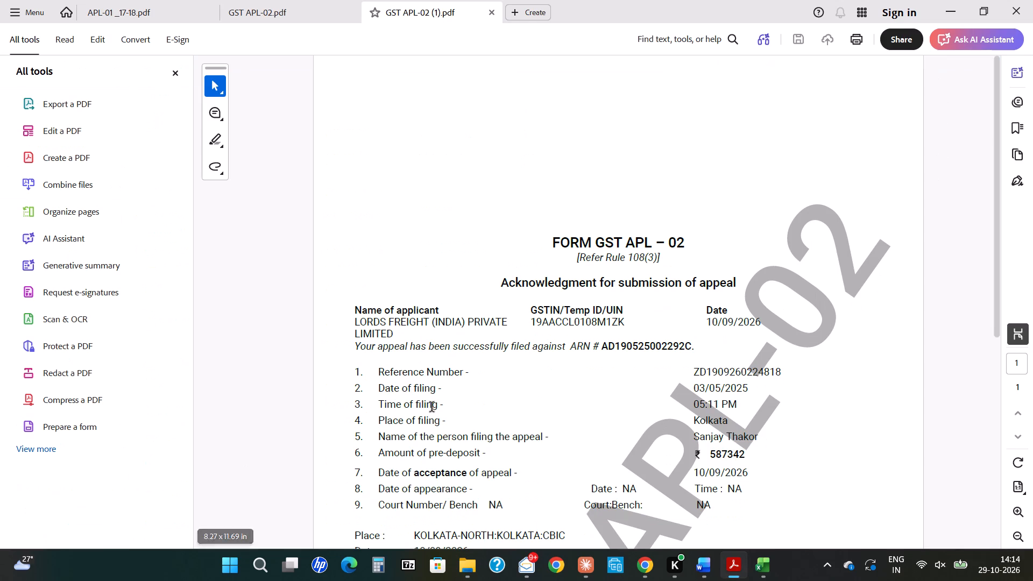
{"action": "left_click", "coordinate": [451, 381]}
{"action": "key", "text": "Down"}
{"action": "key", "text": "ctrl+Right"}
{"action": "key", "text": "ctrl+Right"}
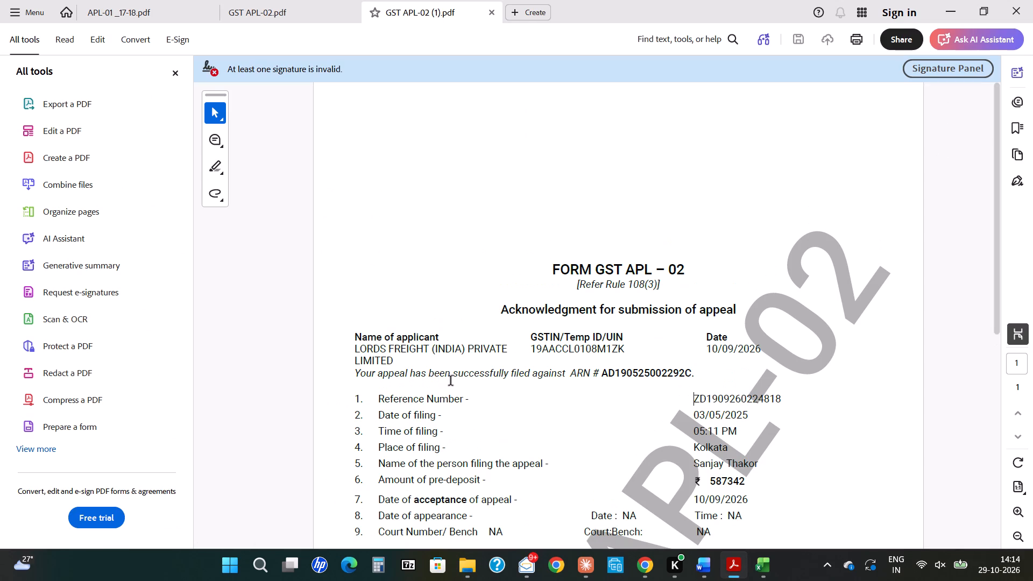
{"action": "key", "text": "ctrl+shift+Right"}
{"action": "key", "text": "ctrl+c"}
{"action": "key", "text": "alt+Tab"}
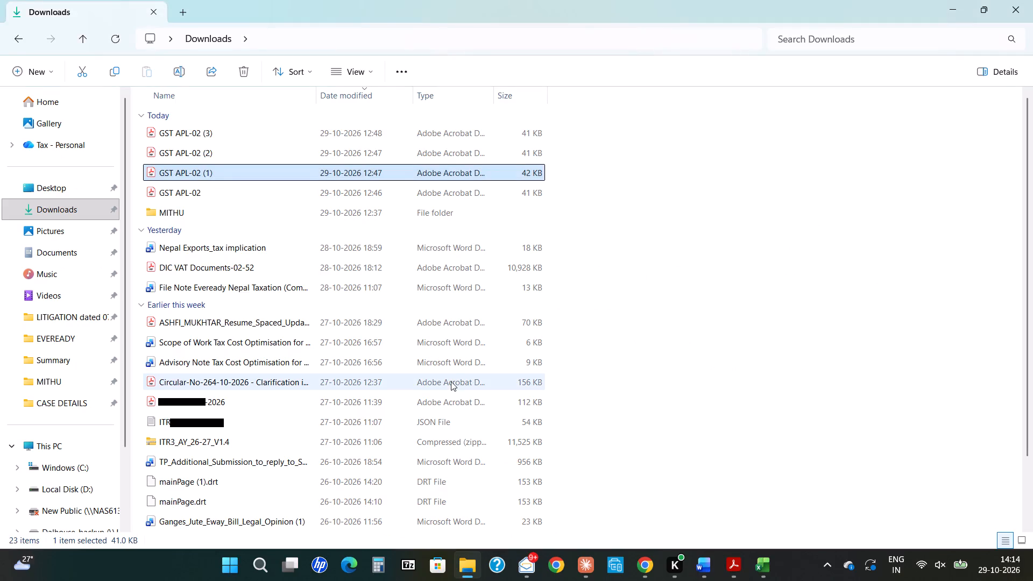
{"action": "key", "text": "alt+Tab"}
{"action": "key", "text": "alt+Tab"}
{"action": "key", "text": "alt+Tab"}
{"action": "key", "text": "F2"}
{"action": "key", "text": "ctrl+v"}
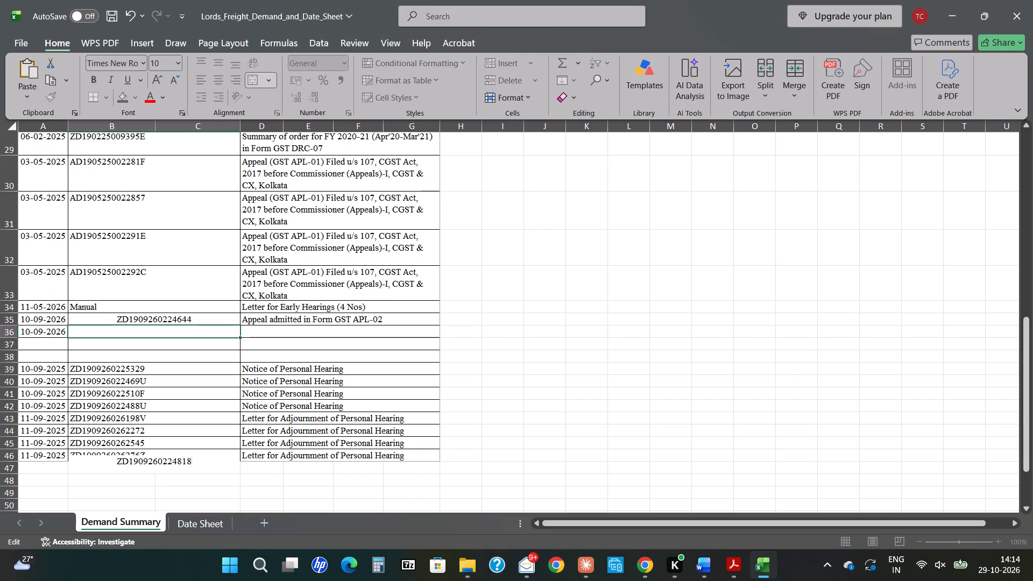
{"action": "key", "text": "Tab"}
{"action": "key", "text": "Up"}
{"action": "key", "text": "ctrl+c"}
{"action": "key", "text": "Down"}
{"action": "key", "text": "Return"}
Enter 10/09/2026 as the date in row 37.
{"action": "key", "text": "Left"}
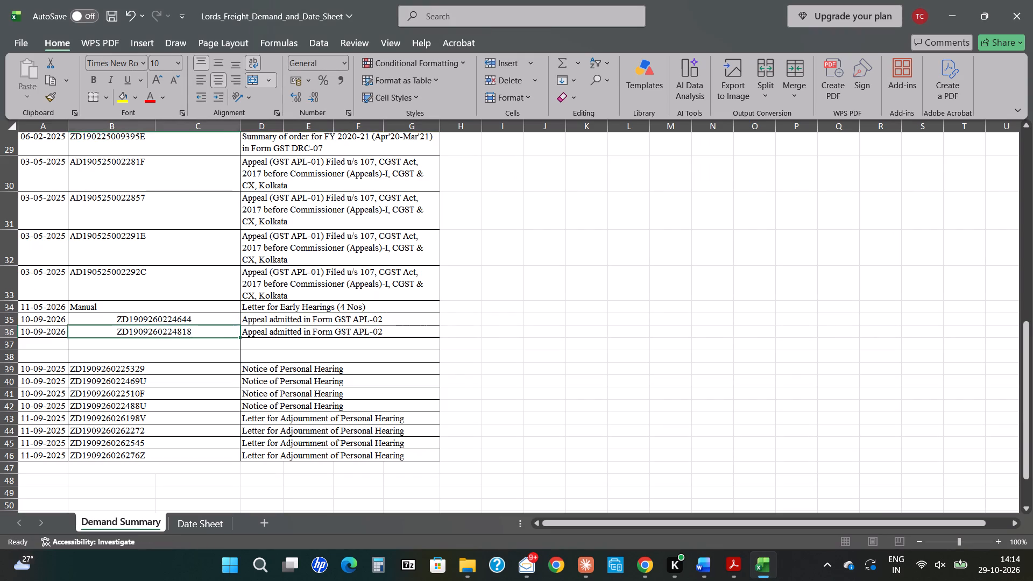
{"action": "key", "text": "Left"}
{"action": "key", "text": "Left"}
{"action": "key", "text": "Down"}
{"action": "type", "text": "10/09/2026"}
{"action": "key", "text": "Return"}
Open GST APL-02 (2) from the Downloads folder and copy its reference number.
{"action": "key", "text": "Right"}
{"action": "key", "text": "Up"}
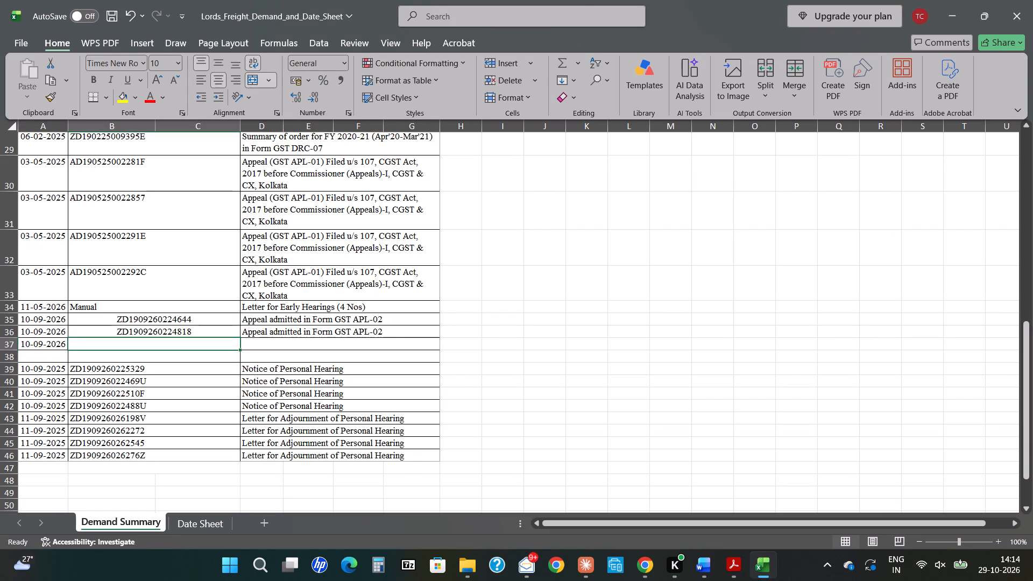
{"action": "key", "text": "alt+Tab"}
{"action": "key", "text": "alt+Tab"}
{"action": "key", "text": "alt+Tab"}
{"action": "key", "text": "alt+Tab"}
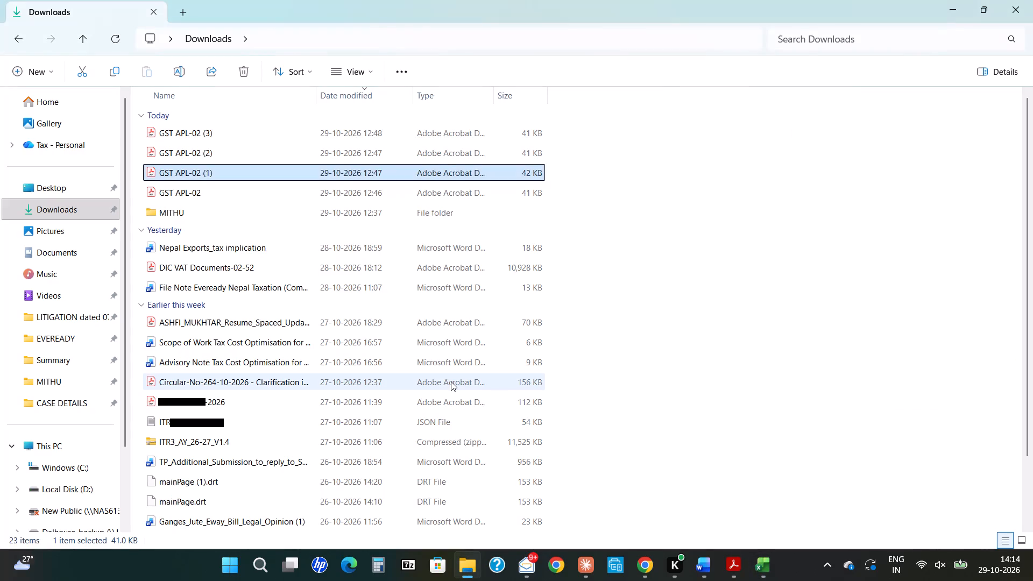
{"action": "key", "text": "Down"}
{"action": "key", "text": "Up"}
{"action": "key", "text": "Up"}
{"action": "key", "text": "Return"}
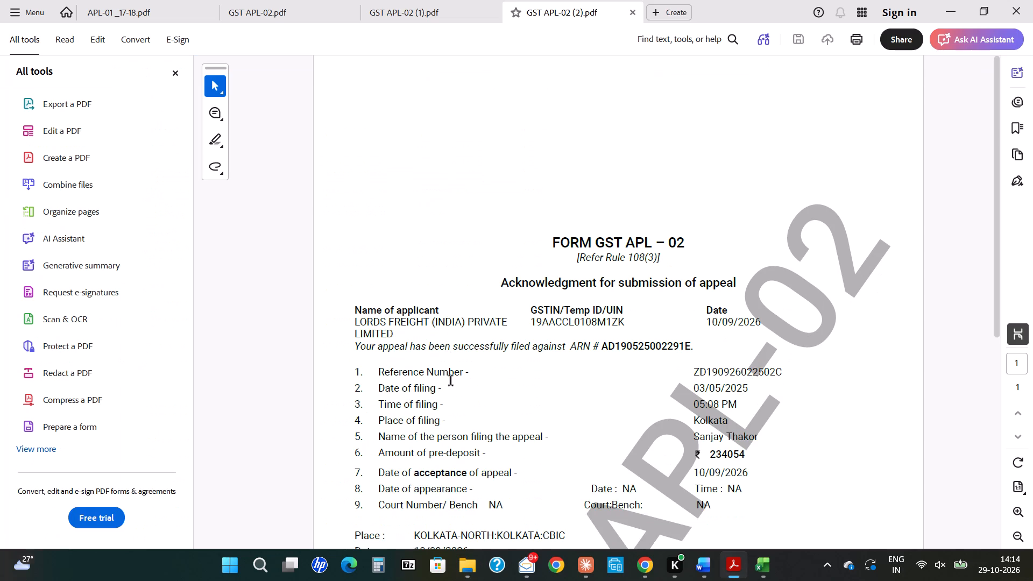
{"action": "left_click", "coordinate": [464, 401]}
{"action": "key", "text": "Right"}
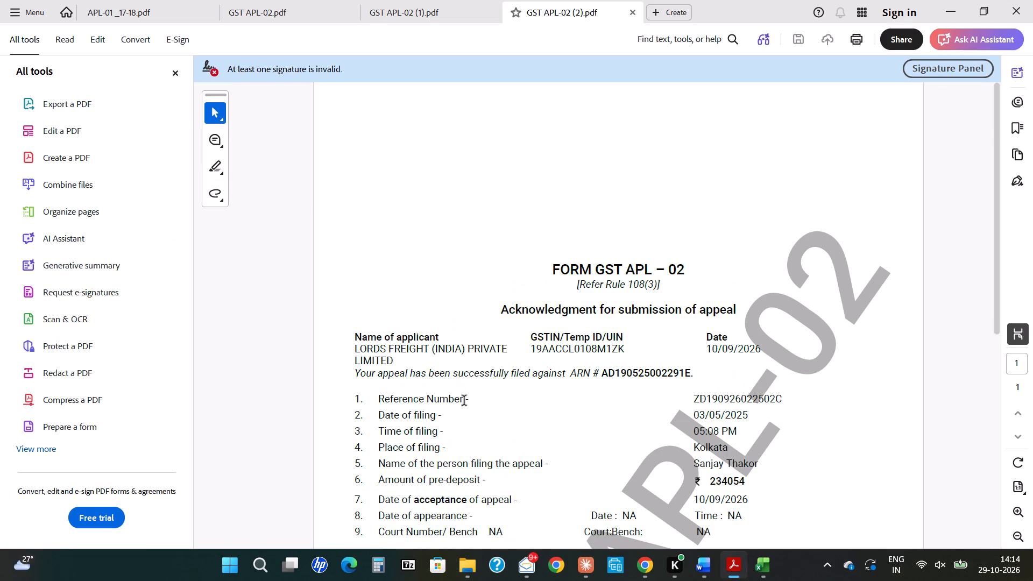
{"action": "key", "text": "ctrl+Right"}
{"action": "key", "text": "ctrl+shift+Right"}
{"action": "key", "text": "ctrl+c"}
{"action": "key", "text": "alt+Tab"}
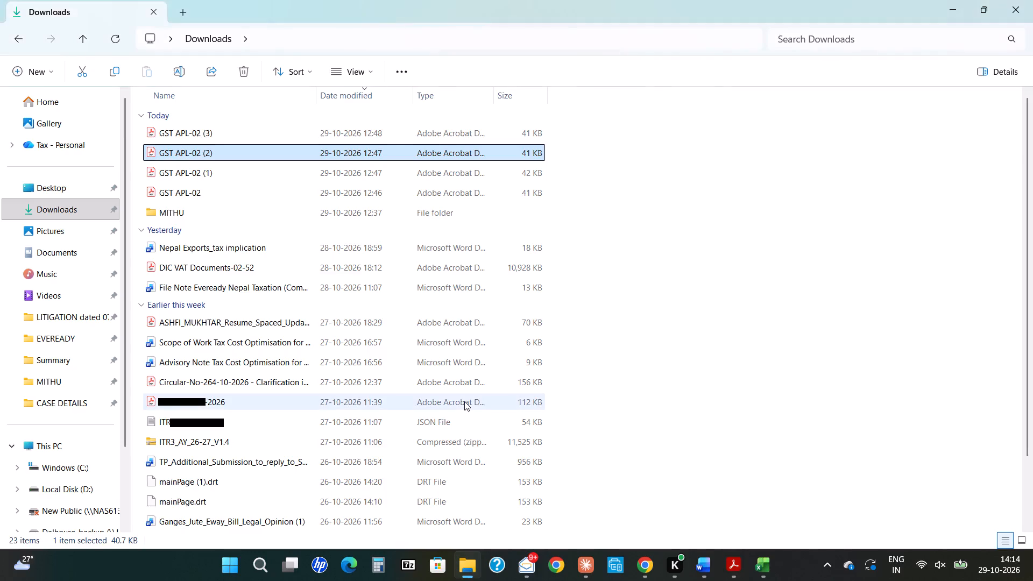
{"action": "key", "text": "alt+Tab"}
{"action": "key", "text": "alt+Tab"}
{"action": "key", "text": "alt+Tab"}
{"action": "key", "text": "F2"}
{"action": "key", "text": "ctrl+v"}
{"action": "key", "text": "Tab"}
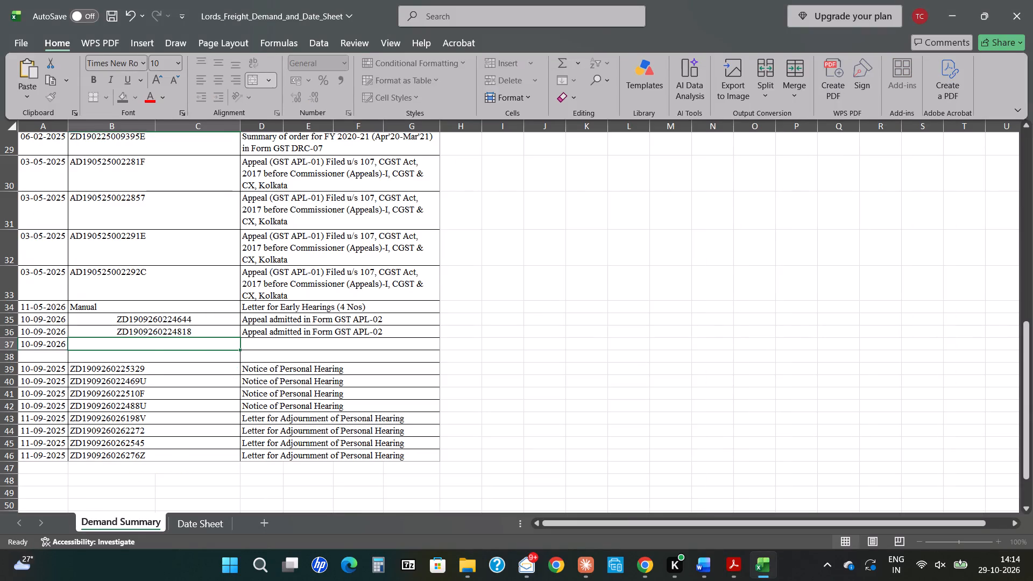
{"action": "key", "text": "Up"}
{"action": "key", "text": "ctrl+c"}
{"action": "key", "text": "Down"}
{"action": "key", "text": "Return"}
Copy the date from row 37 into the date cell of row 38.
{"action": "key", "text": "Left"}
{"action": "key", "text": "Left"}
{"action": "key", "text": "Left"}
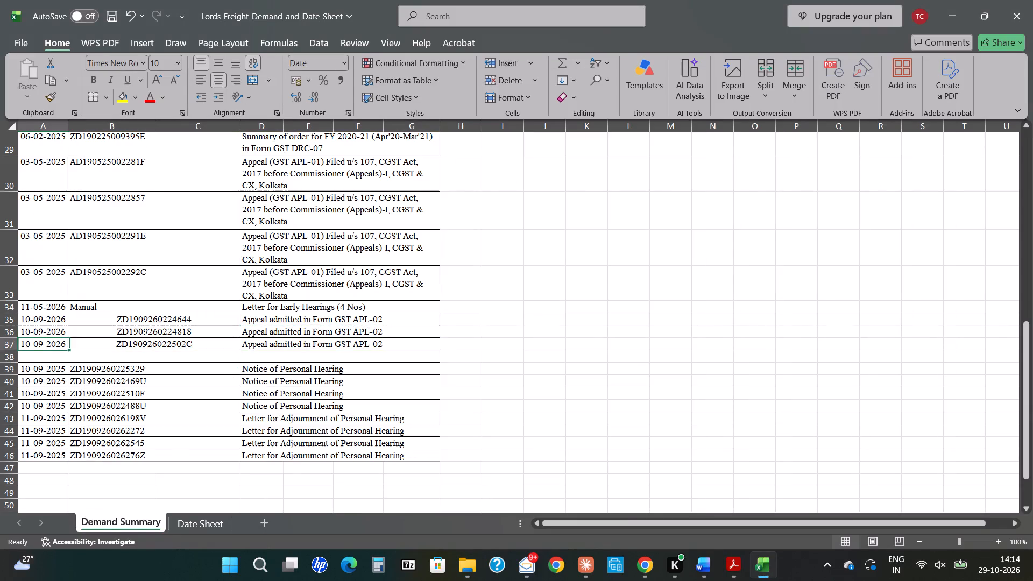
{"action": "key", "text": "ctrl+c"}
{"action": "key", "text": "Down"}
{"action": "key", "text": "Return"}
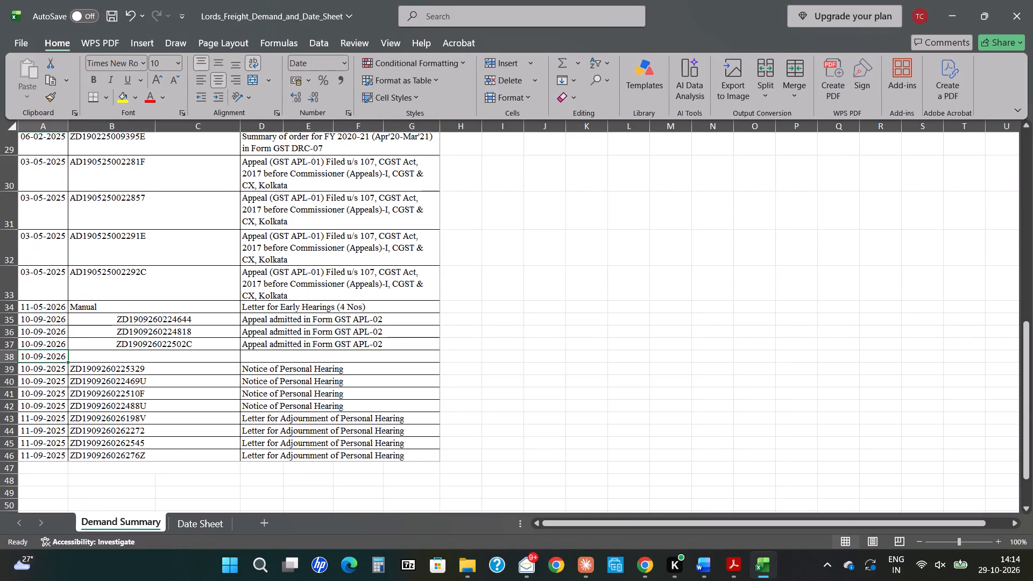
Replace the dates of the four Notice of Personal Hearing rows, 39 to 42, with a copy of row 38's date.
{"action": "key", "text": "ctrl+c"}
{"action": "key", "text": "Down"}
{"action": "key", "text": "shift+Down"}
{"action": "key", "text": "shift+Down"}
{"action": "key", "text": "shift+Down"}
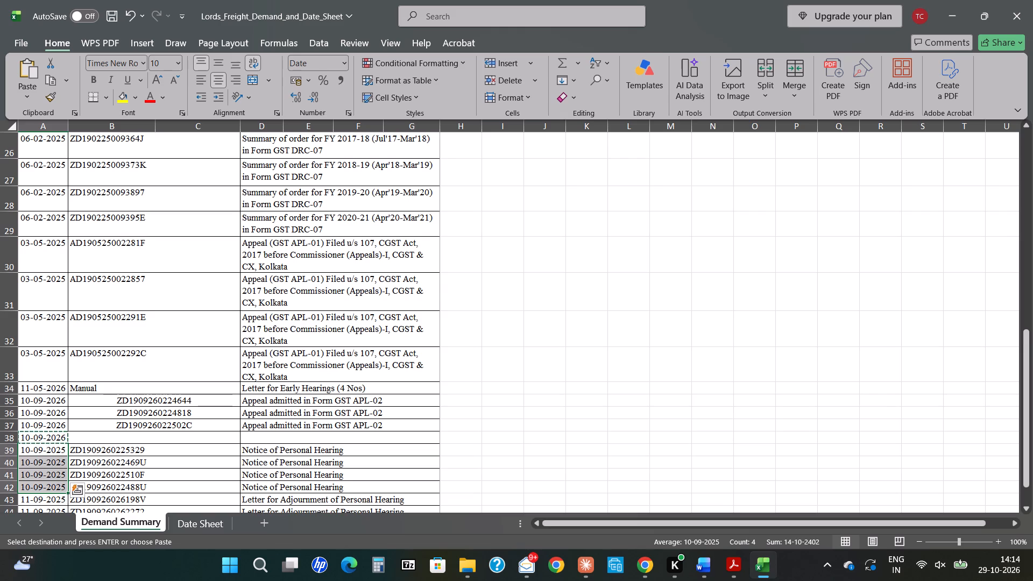
{"action": "key", "text": "Return"}
Left-align the reference numbers in rows 35 to 37.
{"action": "key", "text": "Up"}
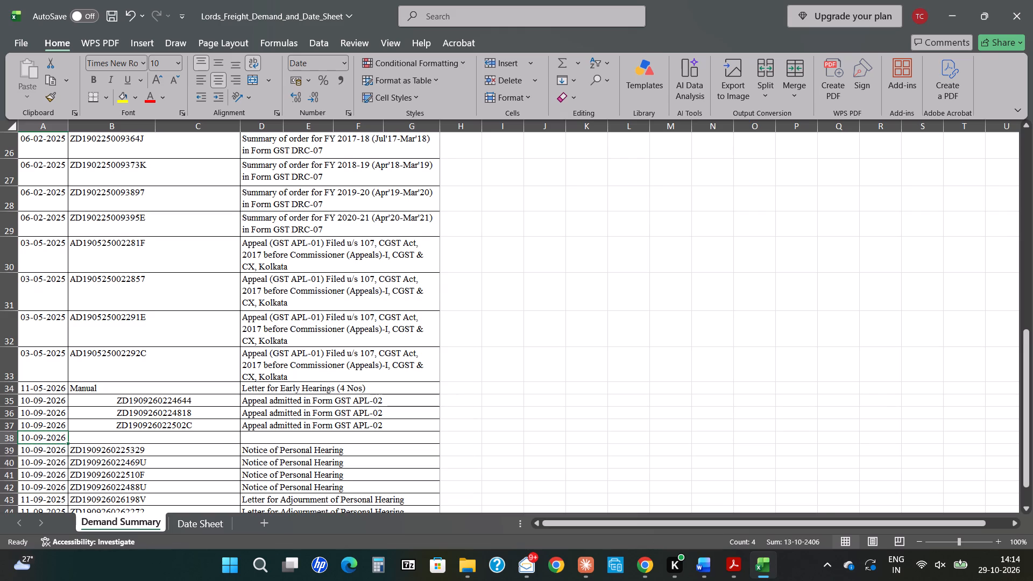
{"action": "key", "text": "Right"}
{"action": "key", "text": "Right"}
{"action": "key", "text": "Left"}
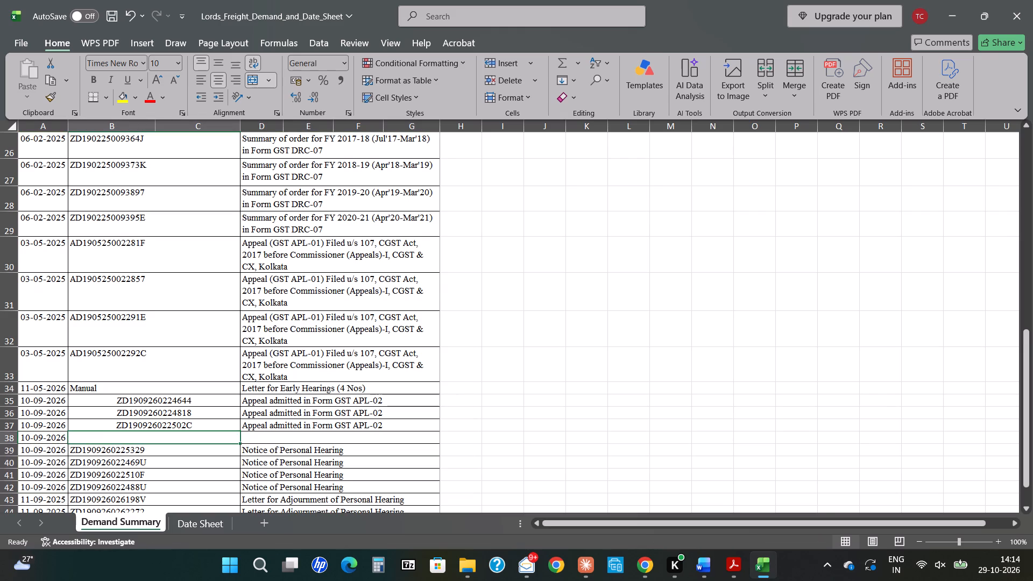
{"action": "key", "text": "Up"}
{"action": "key", "text": "Up"}
{"action": "key", "text": "Up"}
{"action": "key", "text": "shift+Down"}
{"action": "key", "text": "shift+Down"}
{"action": "type", "text": "hal"}
Open GST APL-02 (3) from the Downloads folder and copy its reference number.
{"action": "key", "text": "Down"}
{"action": "key", "text": "Down"}
{"action": "key", "text": "Down"}
{"action": "key", "text": "alt+Tab"}
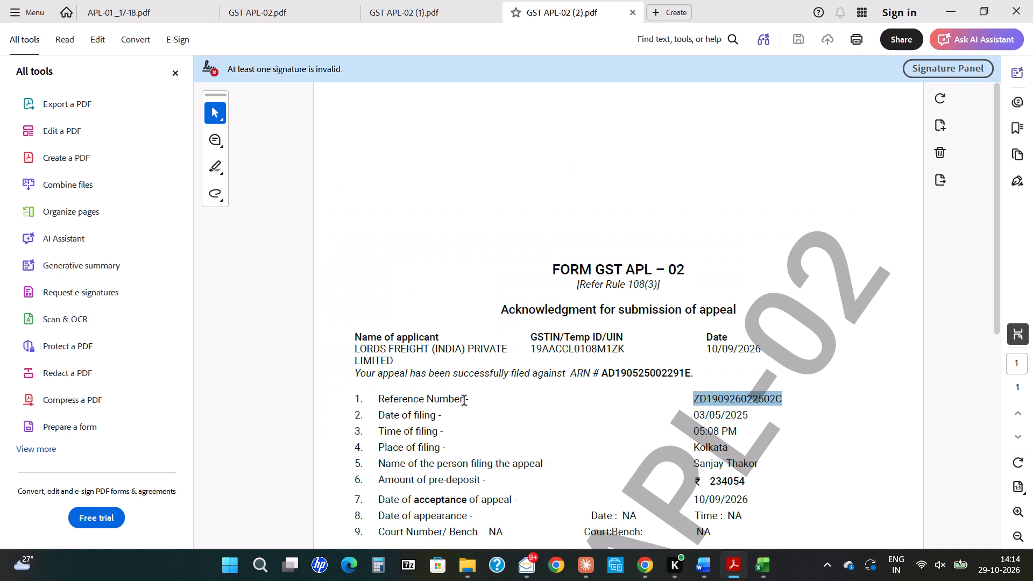
{"action": "key", "text": "alt+Tab"}
{"action": "key", "text": "alt+Tab"}
{"action": "key", "text": "alt+Tab"}
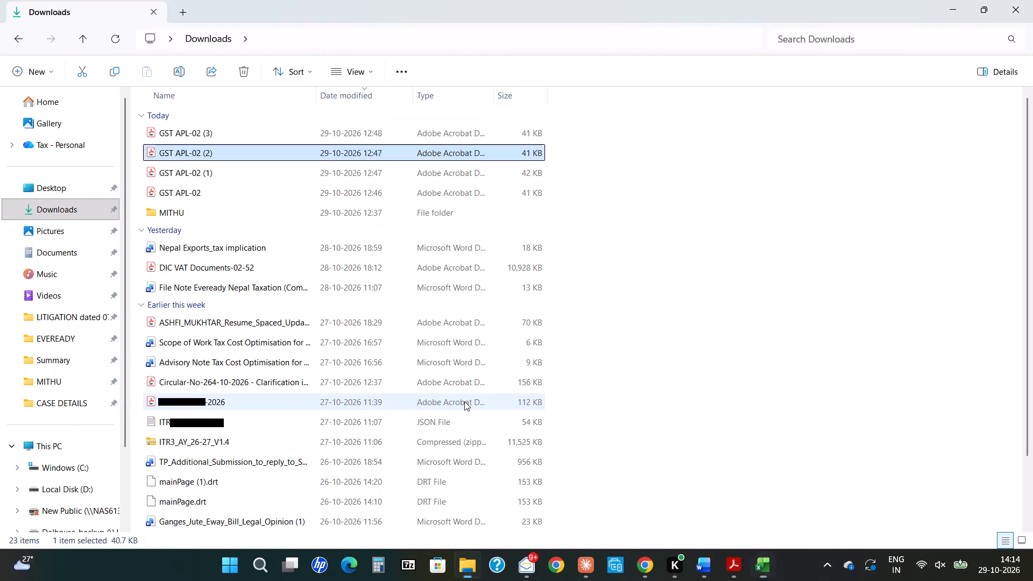
{"action": "key", "text": "Up"}
{"action": "key", "text": "Return"}
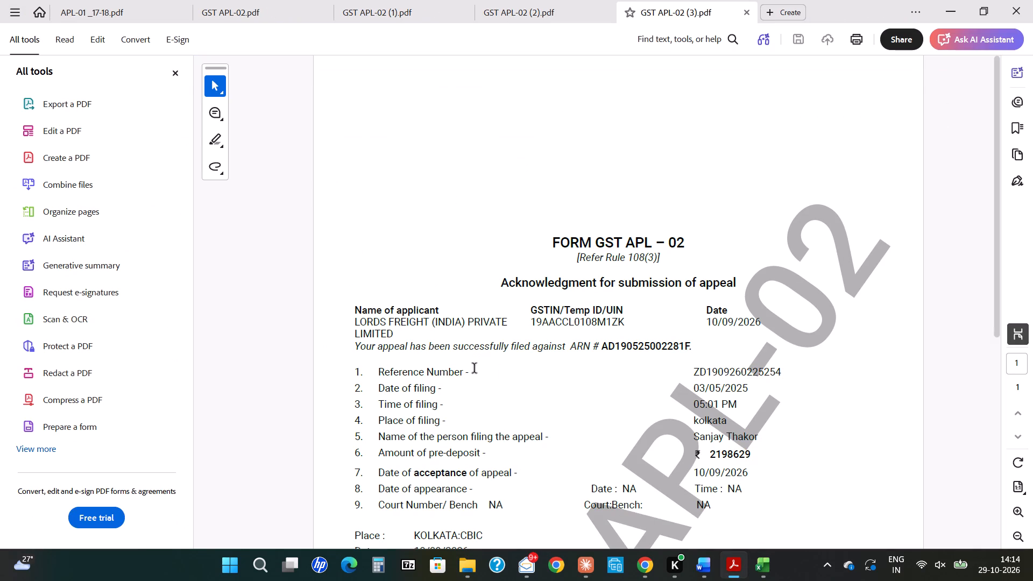
{"action": "left_click", "coordinate": [471, 373]}
{"action": "key", "text": "Down"}
{"action": "key", "text": "ctrl+Right"}
{"action": "key", "text": "ctrl+shift+Right"}
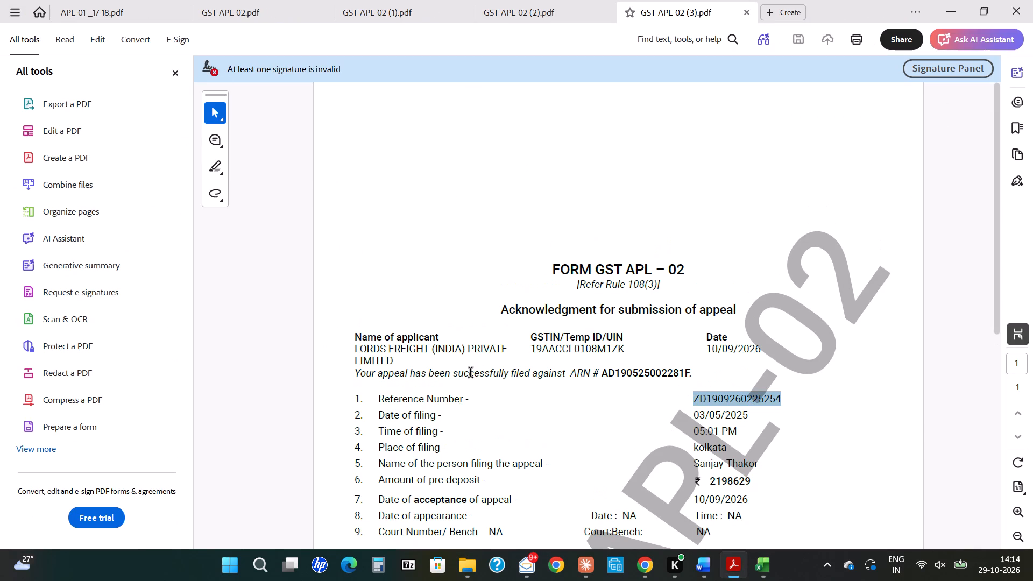
{"action": "key", "text": "ctrl+c"}
{"action": "key", "text": "alt+Tab"}
{"action": "key", "text": "alt+Tab"}
{"action": "key", "text": "alt+Tab"}
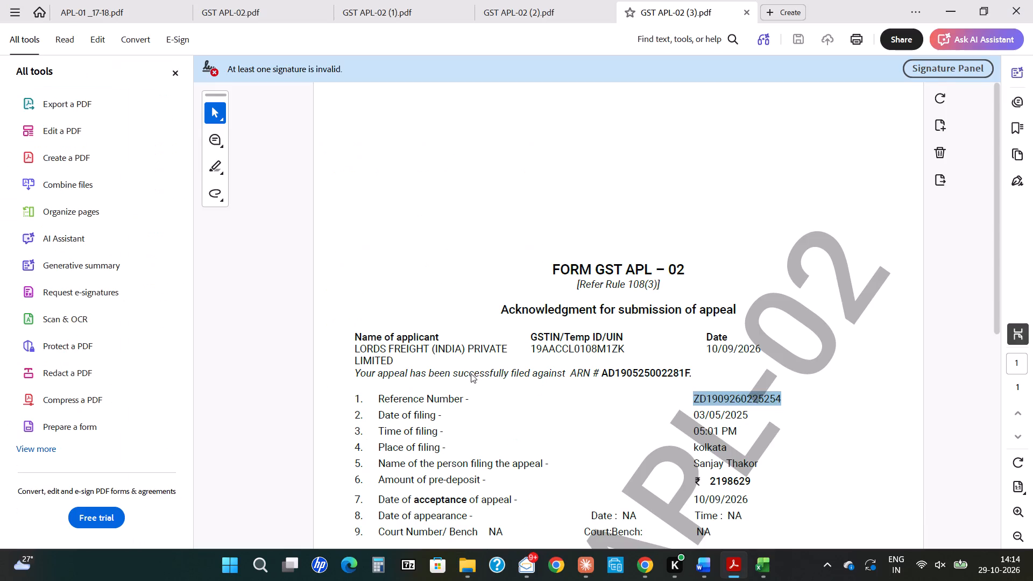
{"action": "key", "text": "alt+Tab"}
{"action": "key", "text": "F2"}
{"action": "key", "text": "ctrl+v"}
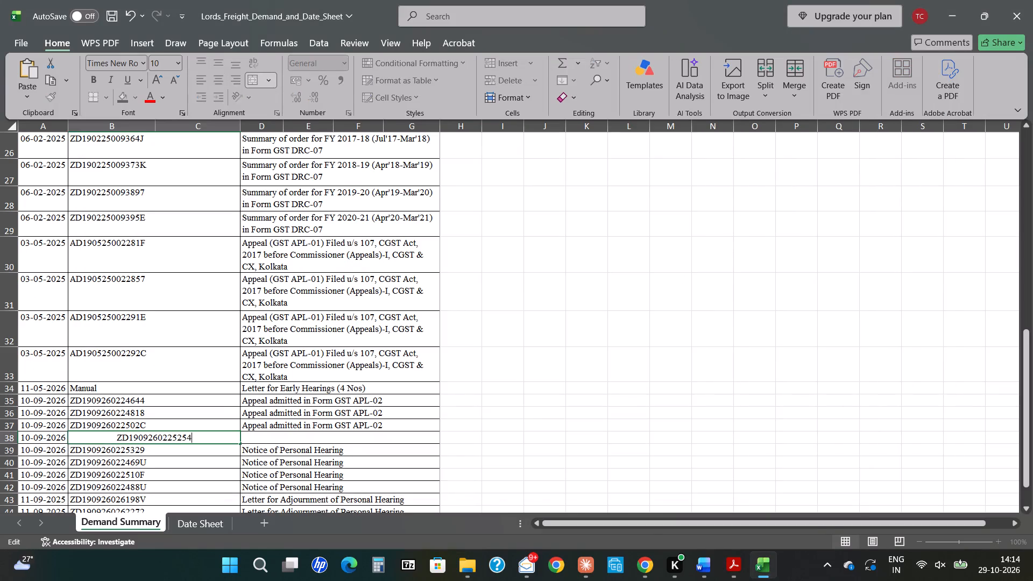
{"action": "key", "text": "Return"}
{"action": "key", "text": "Up"}
{"action": "type", "text": "hal"}
Copy the description "Appeal admitted in Form GST APL-02" from row 37 into row 38.
{"action": "key", "text": "Right"}
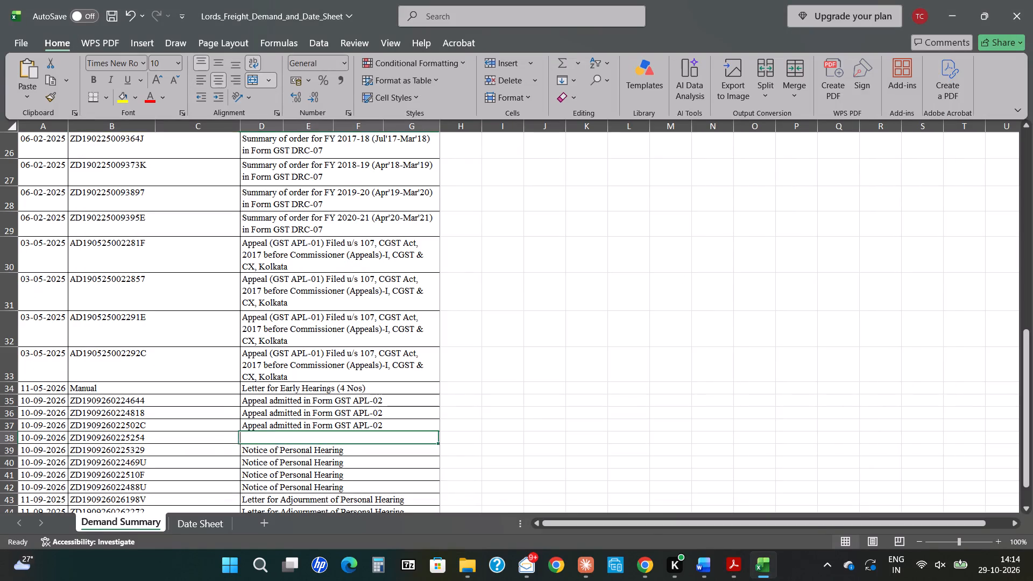
{"action": "key", "text": "ctrl+c"}
{"action": "key", "text": "Up"}
{"action": "key", "text": "ctrl+c"}
{"action": "key", "text": "Down"}
{"action": "key", "text": "Return"}
Change the year of the adjournment letter's date in row 43 to 2026.
{"action": "key", "text": "Left"}
{"action": "key", "text": "Left"}
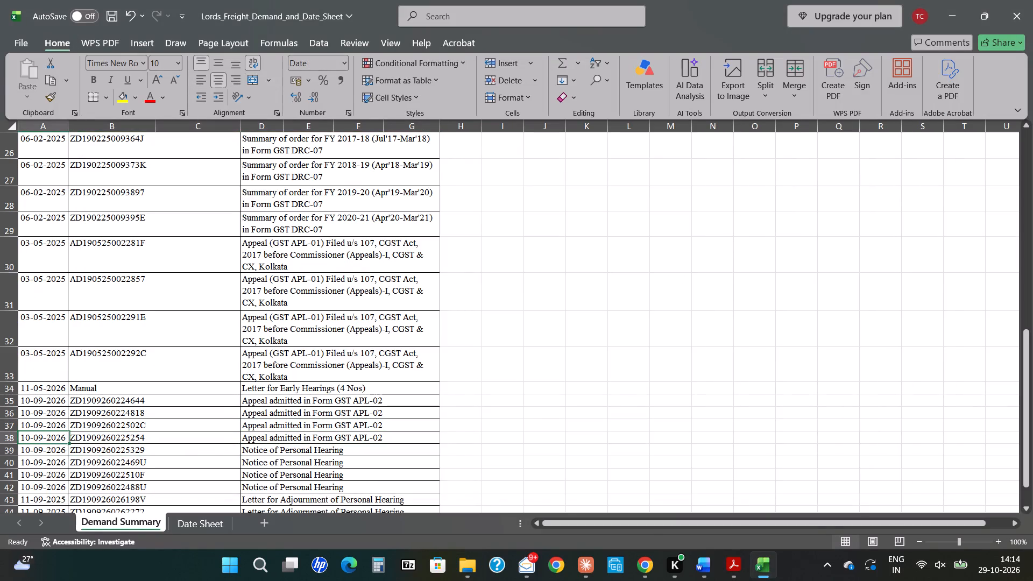
{"action": "key", "text": "Left"}
{"action": "key", "text": "Down"}
{"action": "key", "text": "Down"}
{"action": "key", "text": "Down"}
{"action": "key", "text": "Down"}
{"action": "key", "text": "ctrl+c"}
{"action": "key", "text": "Down"}
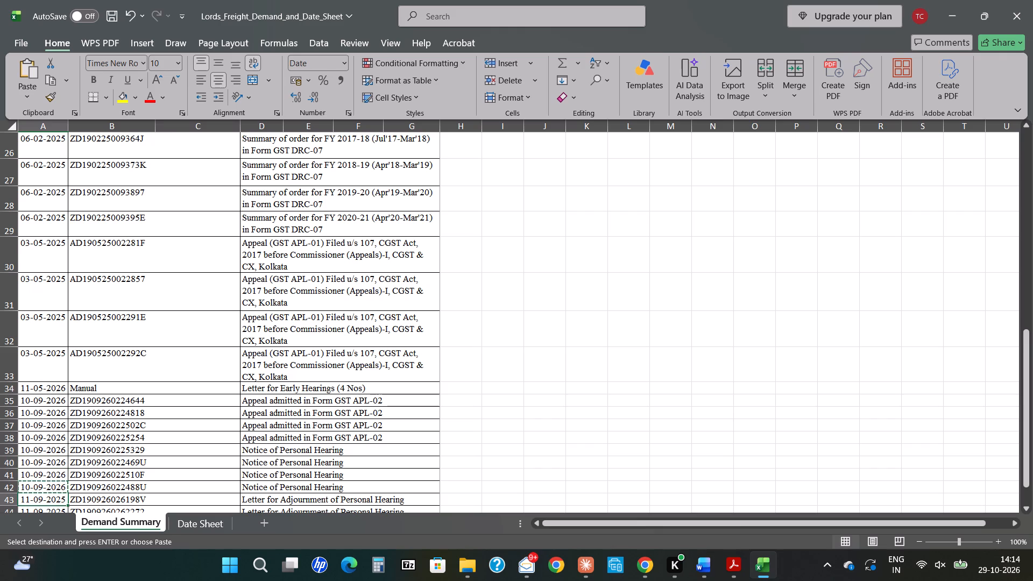
{"action": "key", "text": "Escape"}
{"action": "key", "text": "F2"}
{"action": "key", "text": "BackSpace"}
{"action": "key", "text": "6"}
{"action": "key", "text": "Return"}
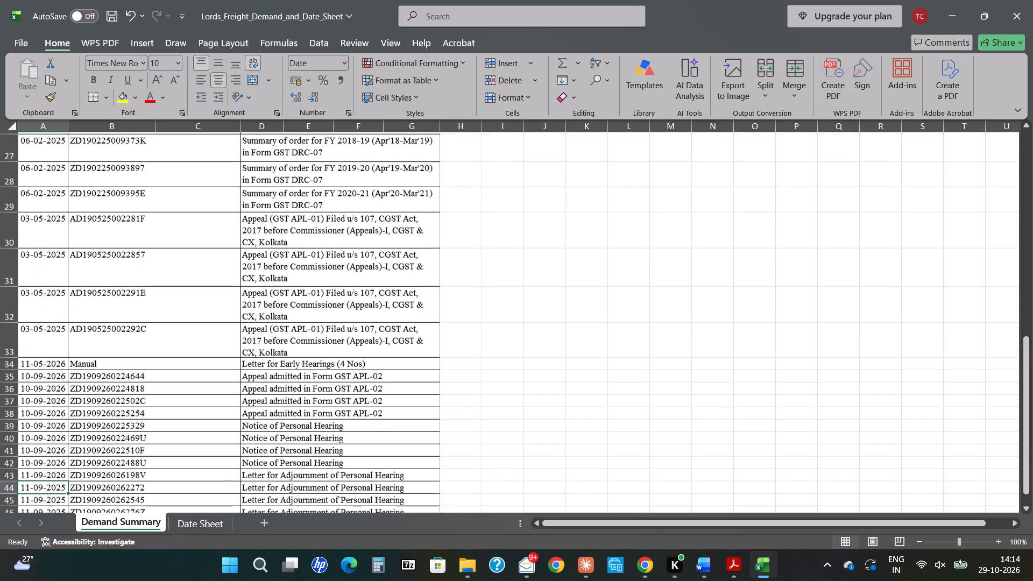
Change the year of the adjournment letter dates in rows 44 to 46 to 2026.
{"action": "key", "text": "F2"}
{"action": "key", "text": "BackSpace"}
{"action": "key", "text": "6"}
{"action": "key", "text": "Return"}
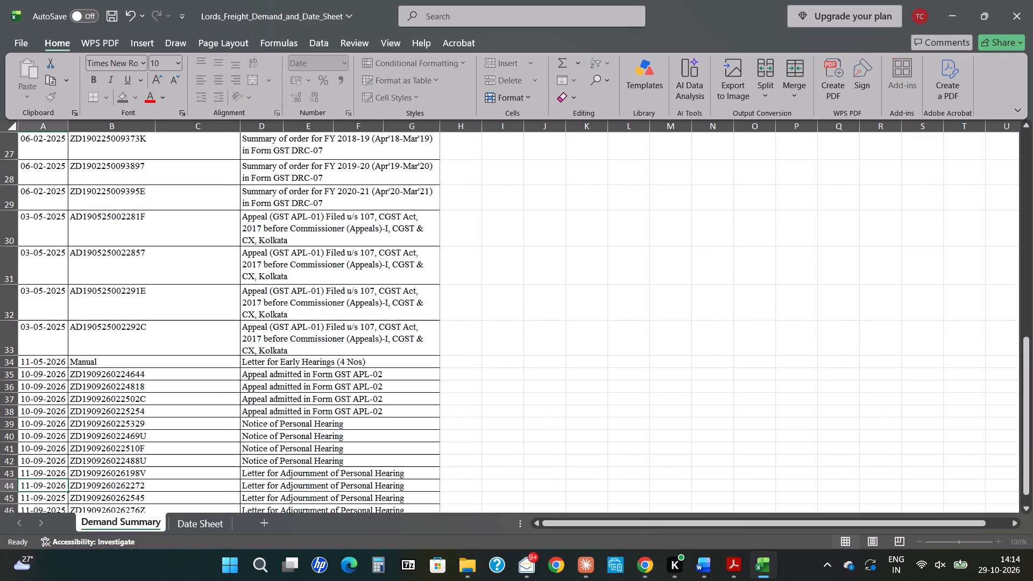
{"action": "key", "text": "F2"}
{"action": "key", "text": "BackSpace"}
{"action": "key", "text": "6"}
{"action": "key", "text": "Return"}
{"action": "key", "text": "F2"}
{"action": "key", "text": "BackSpace"}
{"action": "key", "text": "6"}
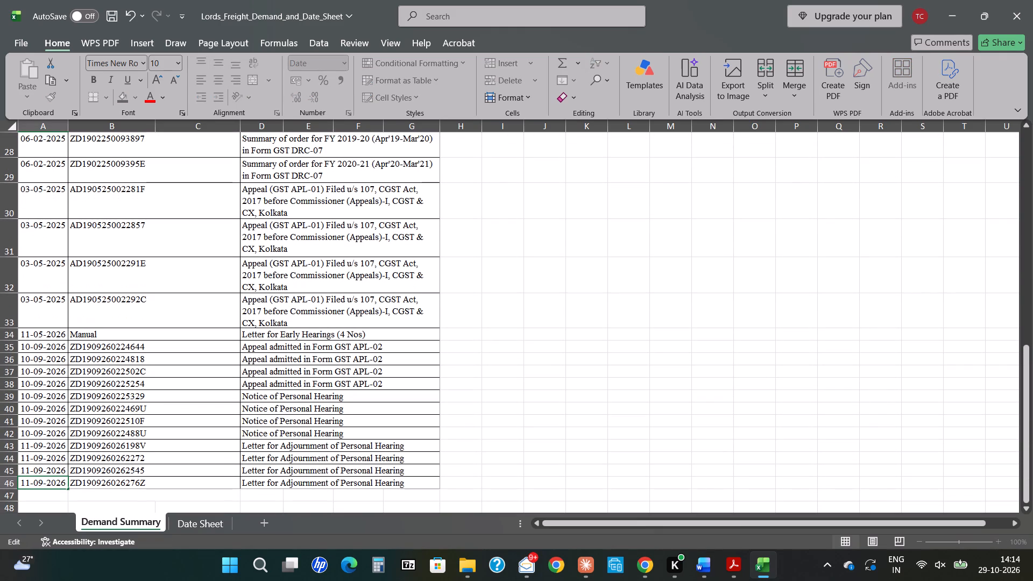
{"action": "key", "text": "Return"}
Check the ARN in each of the four GST APL-02 PDFs against the appeal references in rows 30 to 33.
{"action": "key", "text": "Up"}
{"action": "key", "text": "Up"}
{"action": "key", "text": "Up"}
{"action": "key", "text": "Up"}
{"action": "key", "text": "Up"}
{"action": "key", "text": "Up"}
{"action": "key", "text": "Up"}
{"action": "key", "text": "Up"}
{"action": "key", "text": "Up"}
{"action": "key", "text": "Up"}
{"action": "key", "text": "Up"}
{"action": "key", "text": "Up"}
{"action": "key", "text": "Up"}
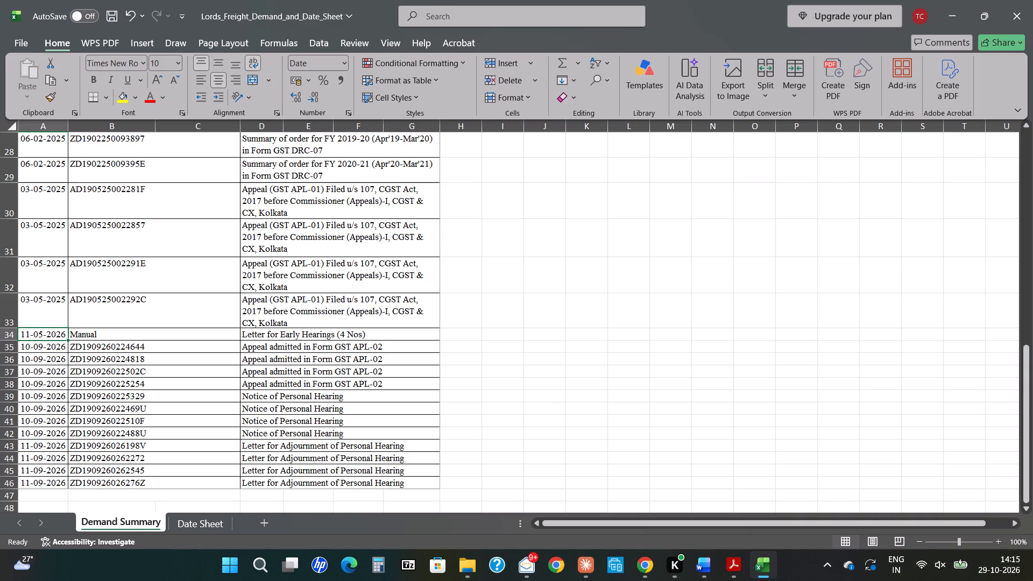
{"action": "left_click", "coordinate": [111, 189]}
{"action": "key", "text": "alt+Tab"}
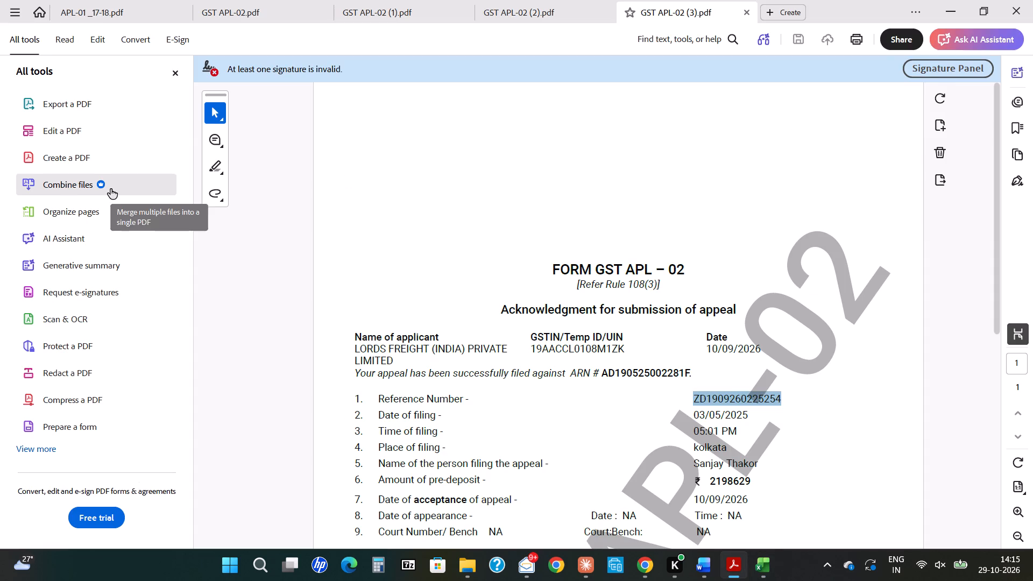
{"action": "key", "text": "alt+Tab"}
{"action": "key", "text": "alt+Tab"}
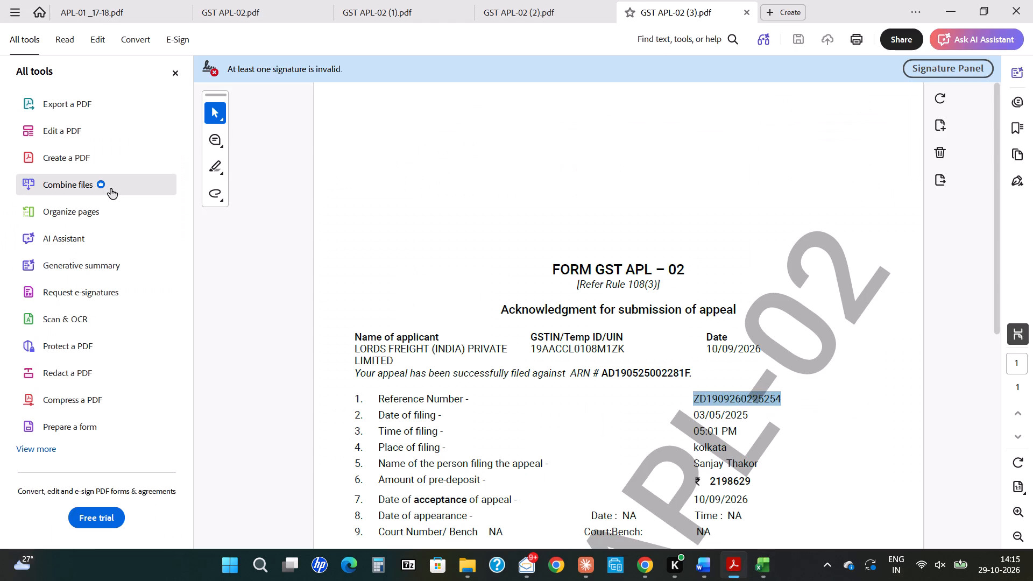
{"action": "key", "text": "ctrl+shift+Tab"}
{"action": "key", "text": "alt+Tab"}
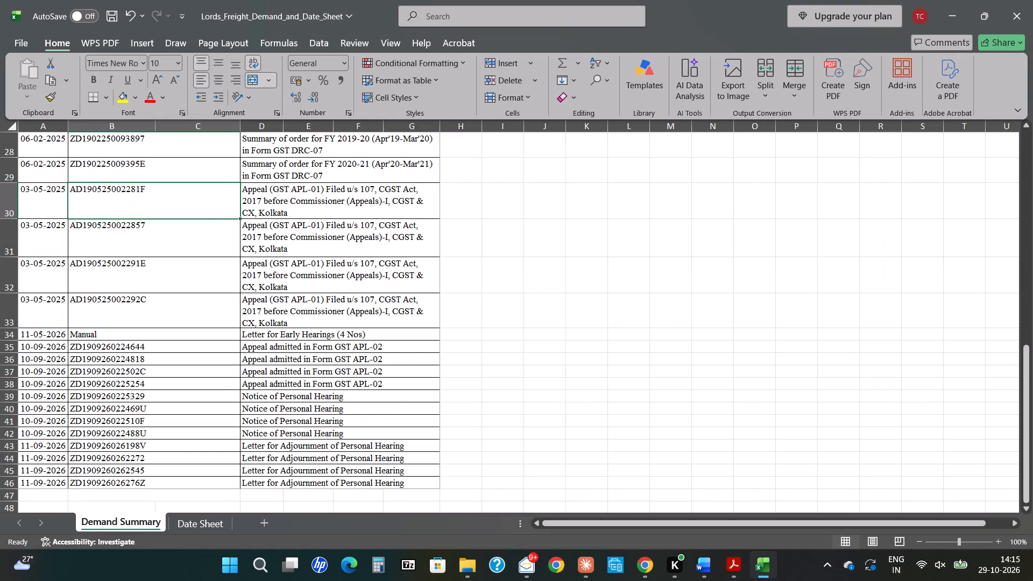
{"action": "left_click", "coordinate": [173, 273]}
{"action": "key", "text": "alt+Tab"}
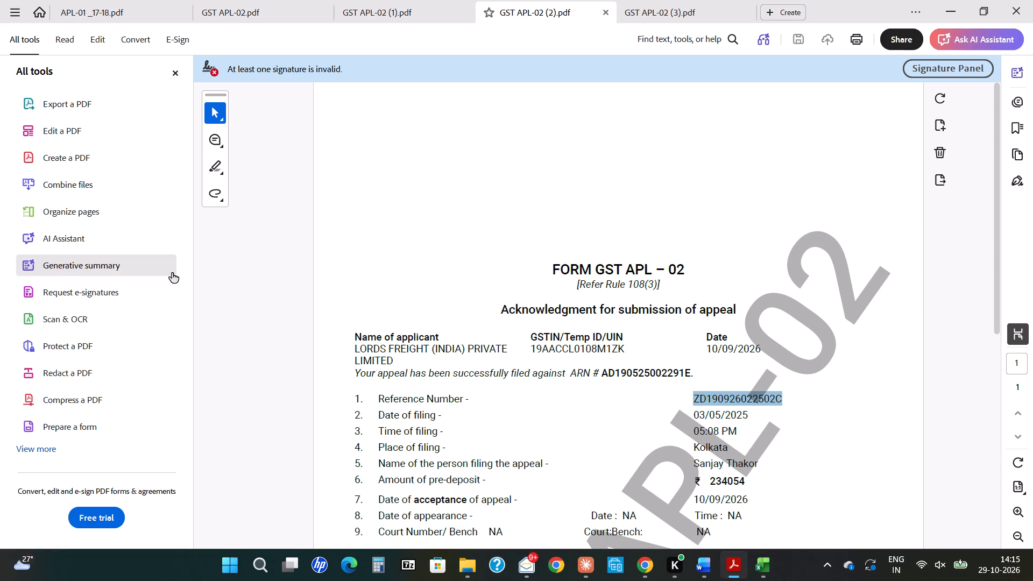
{"action": "key", "text": "ctrl+shift+Tab"}
{"action": "key", "text": "alt+Tab"}
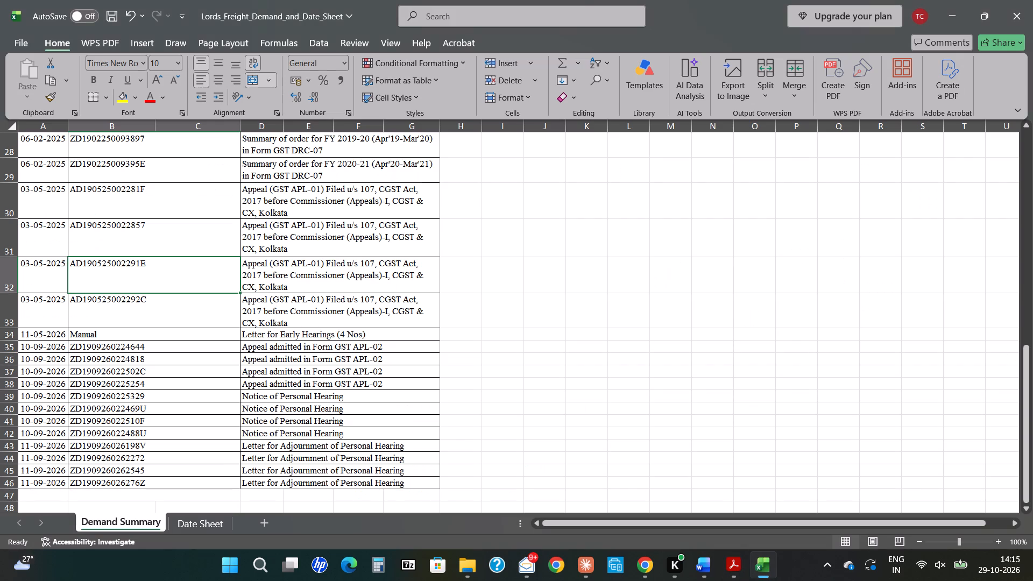
{"action": "left_click", "coordinate": [167, 299]}
{"action": "key", "text": "alt+Tab"}
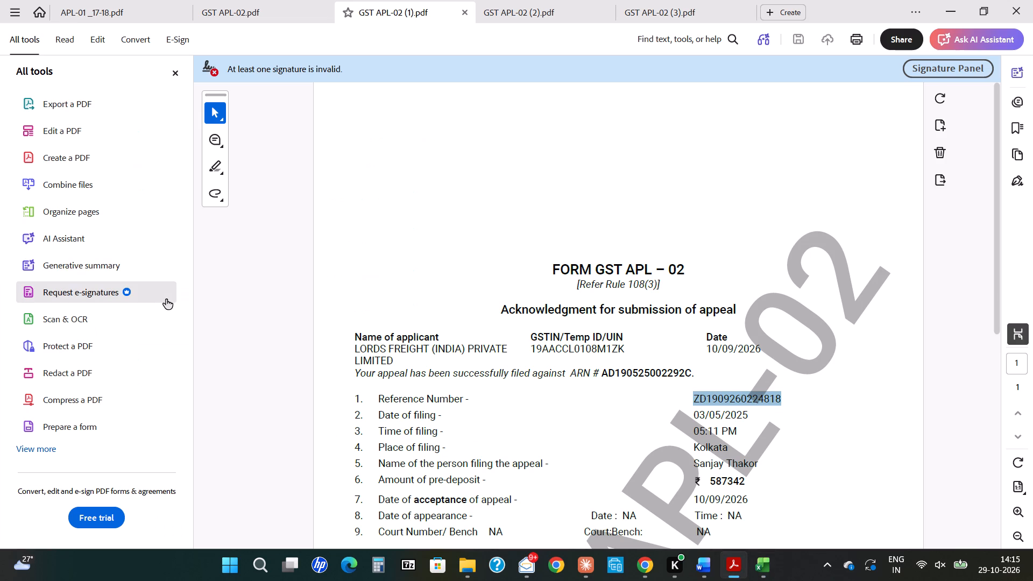
{"action": "key", "text": "ctrl+shift+Tab"}
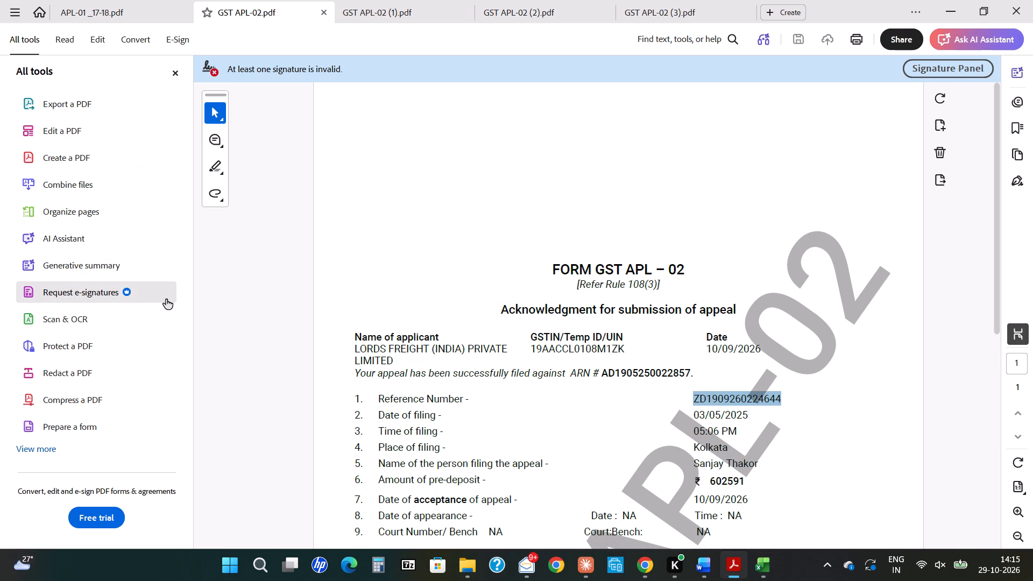
{"action": "key", "text": "alt+Tab"}
{"action": "left_click", "coordinate": [179, 245]}
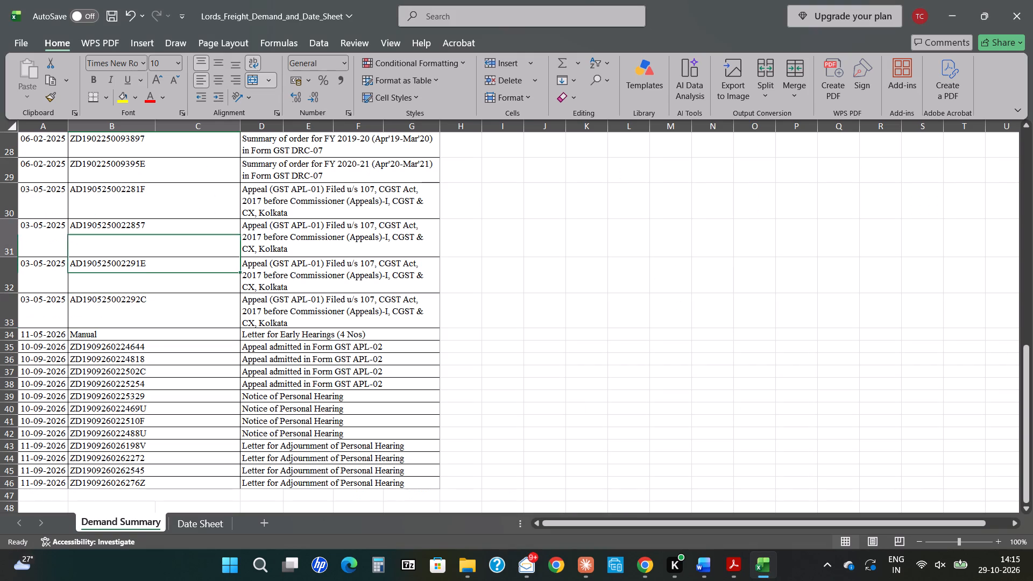
Save the workbook with the updated date-of-events table.
{"action": "scroll", "coordinate": [184, 359], "scroll_direction": "down", "scroll_amount": 1}
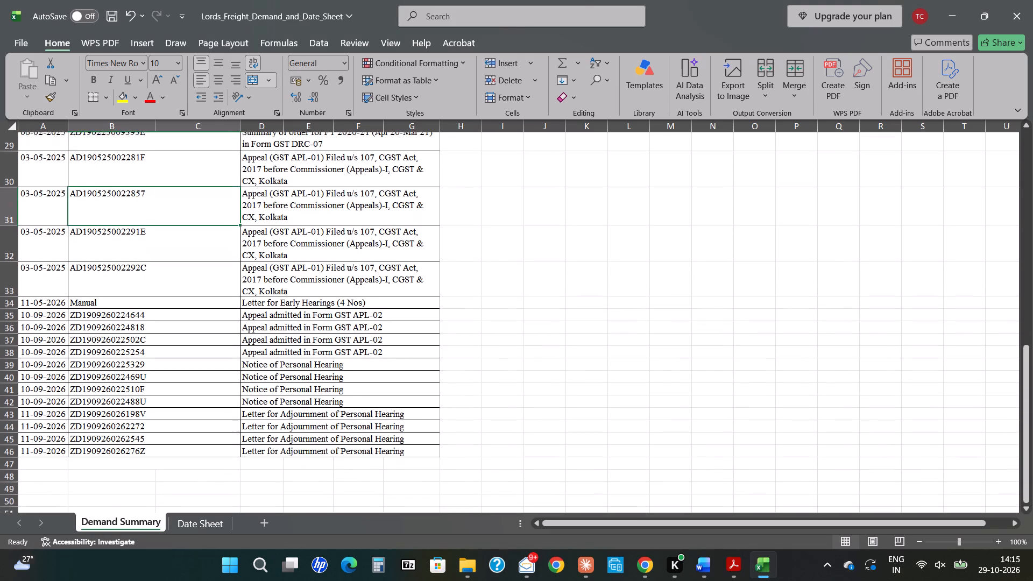
{"action": "scroll", "coordinate": [184, 359], "scroll_direction": "down", "scroll_amount": 1}
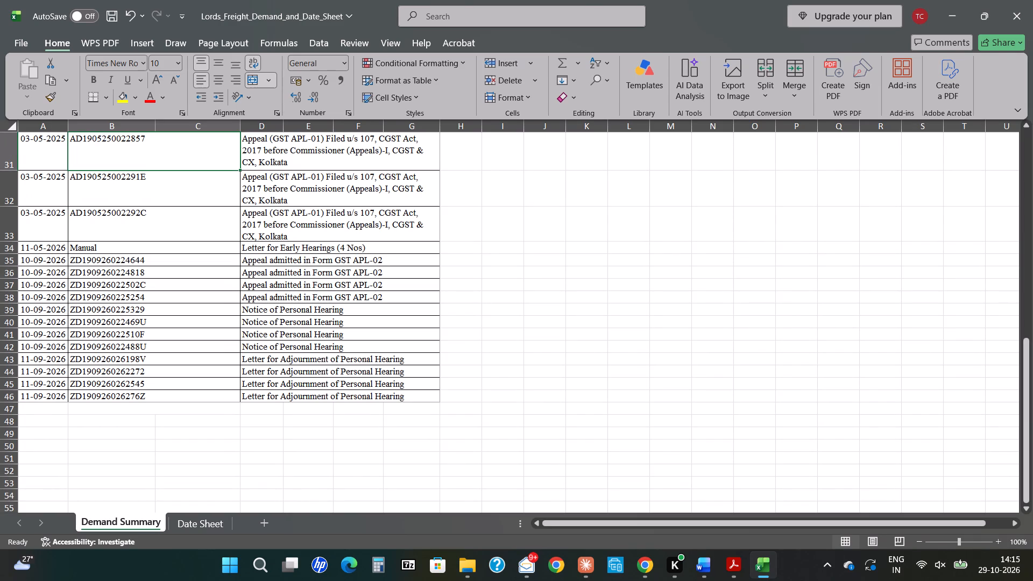
{"action": "scroll", "coordinate": [184, 359], "scroll_direction": "up", "scroll_amount": 4}
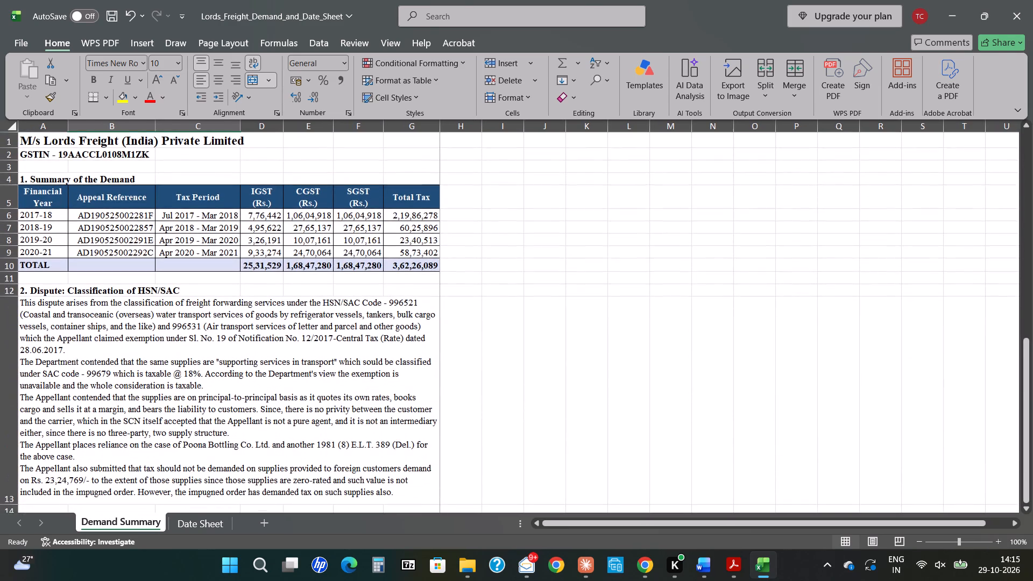
{"action": "key", "text": "ctrl+s"}
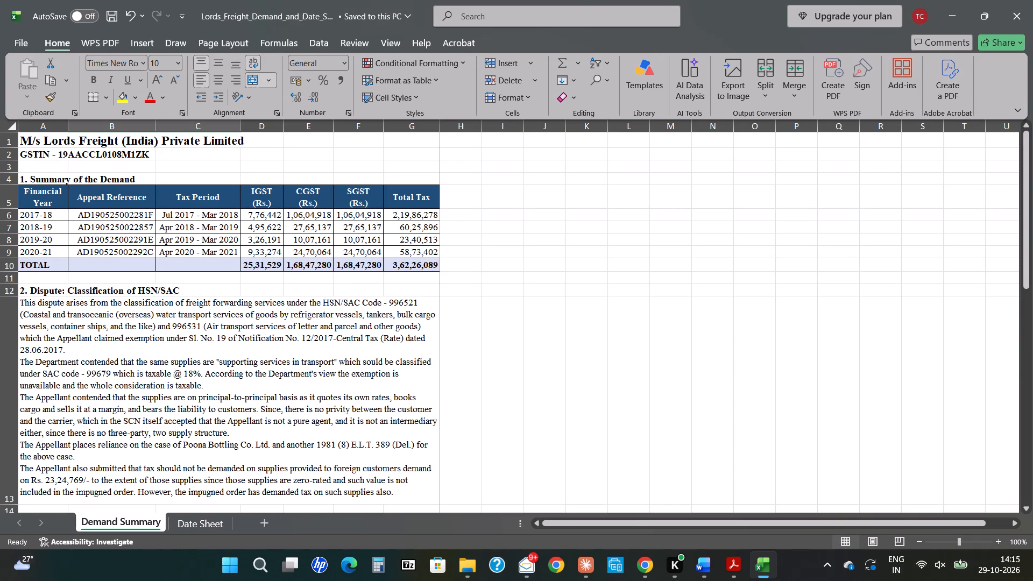
Bold the HSN/SAC codes 996521 and 996531 in the dispute description in row 13.
{"action": "left_click", "coordinate": [388, 303]}
{"action": "left_click_drag", "start_coordinate": [388, 303], "coordinate": [424, 303]}
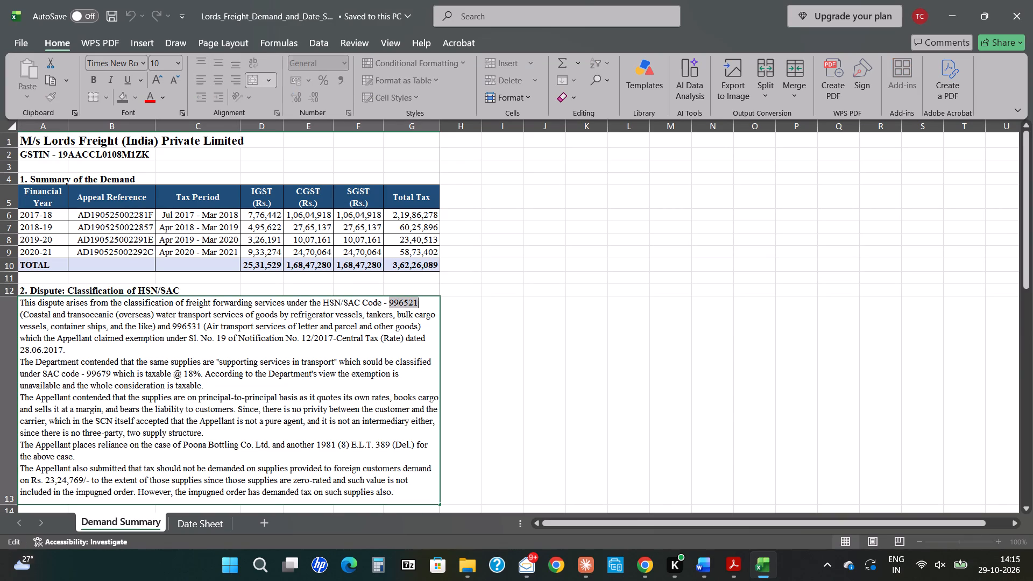
{"action": "key", "text": "ctrl+b"}
{"action": "left_click", "coordinate": [376, 334]}
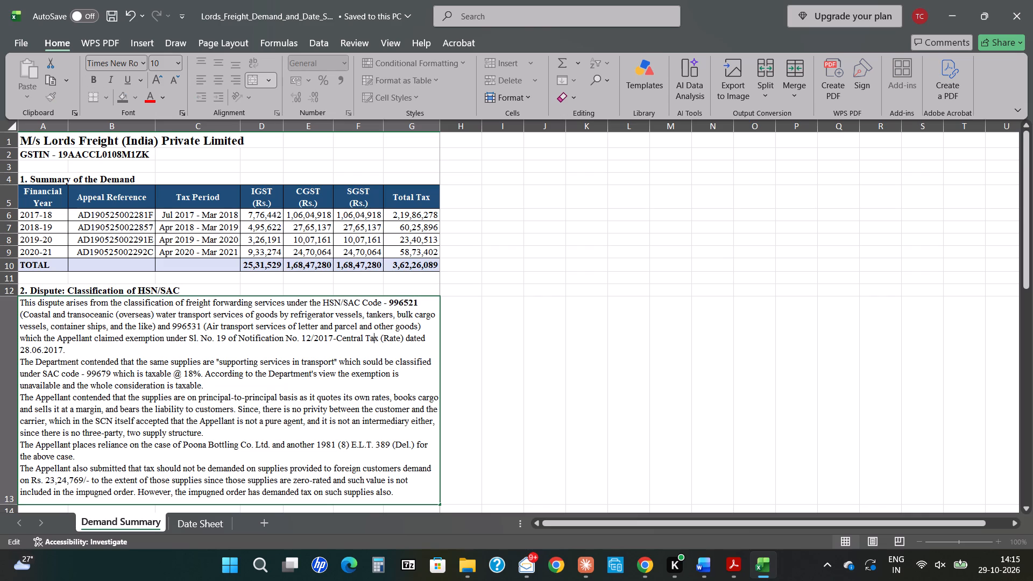
{"action": "left_click_drag", "start_coordinate": [200, 326], "coordinate": [172, 327]}
{"action": "key", "text": "ctrl+v"}
{"action": "key", "text": "ctrl+b"}
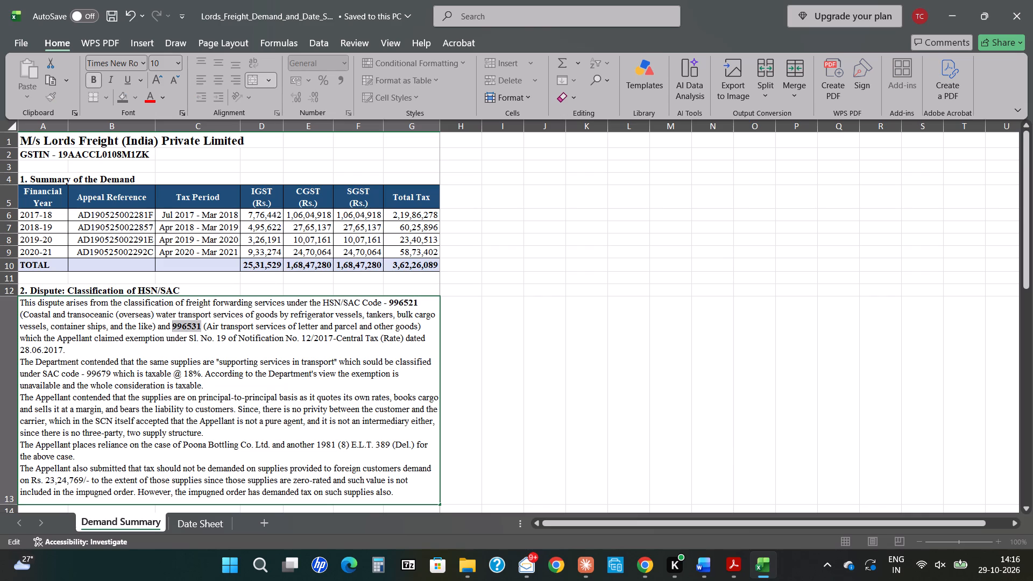
Insert "of" after "(Air transport services of letter and parcel and other goods)" in the dispute description.
{"action": "left_click", "coordinate": [422, 328]}
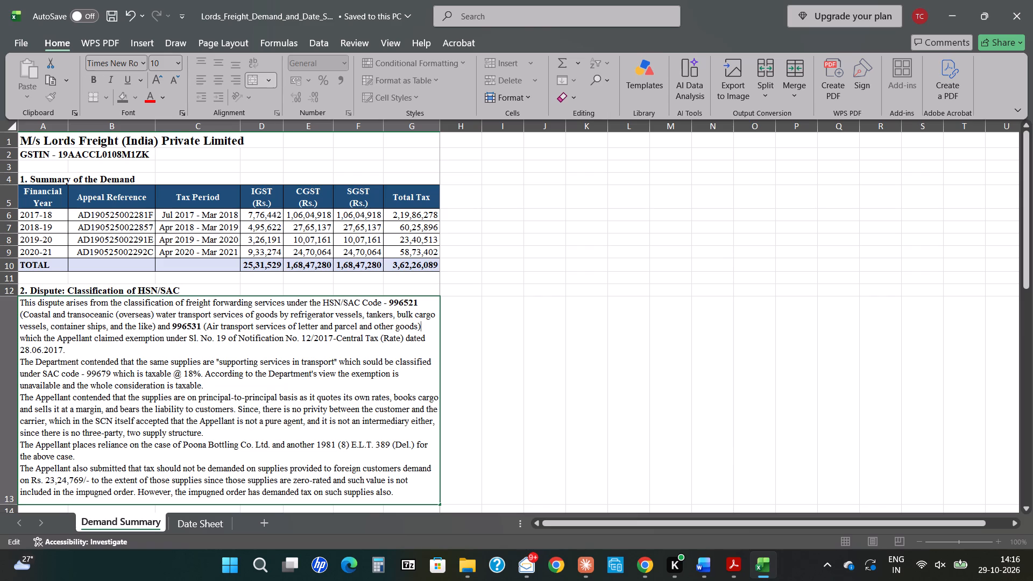
{"action": "key", "text": "space"}
{"action": "type", "text": "of"}
Bold "Sl. No. 19 of Notification No. 12/2017-Central Tax (Rate) dated 28.06.2017." in the dispute description.
{"action": "left_click_drag", "start_coordinate": [189, 341], "coordinate": [298, 350]}
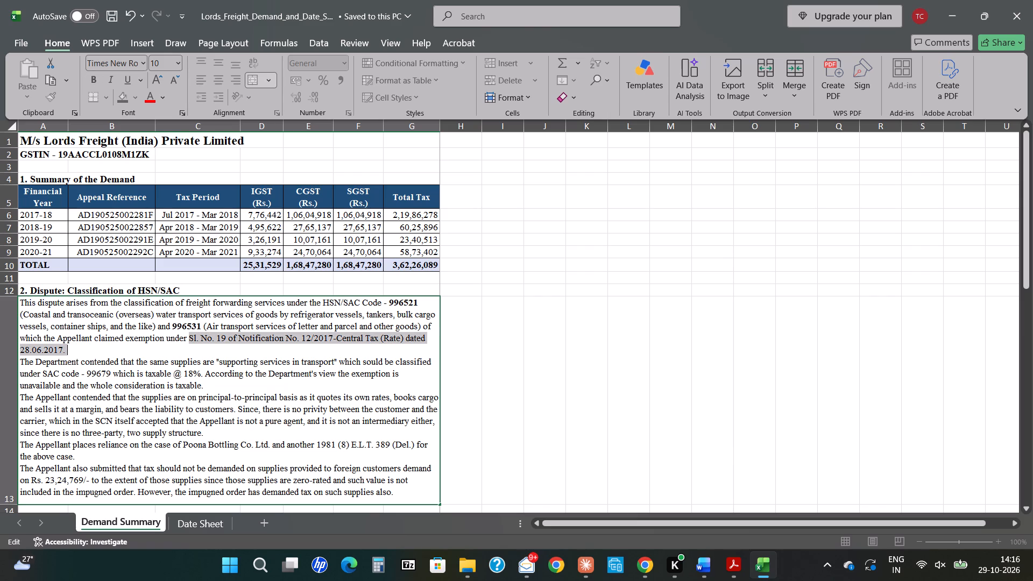
{"action": "left_click_drag", "start_coordinate": [298, 350], "coordinate": [70, 353]}
{"action": "left_click_drag", "start_coordinate": [70, 353], "coordinate": [69, 352]}
{"action": "left_click", "coordinate": [77, 335]}
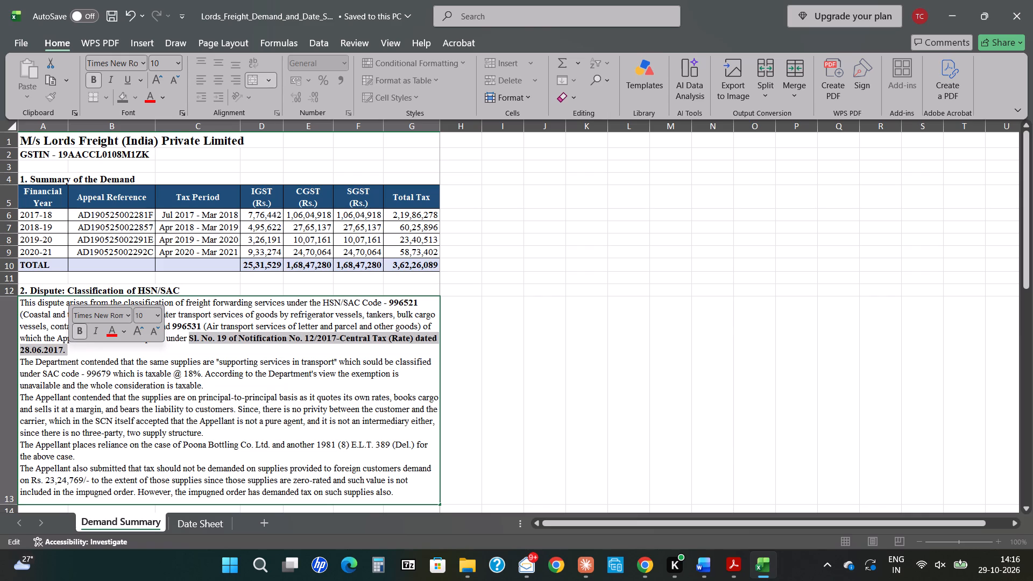
Bold "supporting services in transport" and "99679 which is taxable @ 18%" in the Department's contention paragraph.
{"action": "left_click_drag", "start_coordinate": [217, 364], "coordinate": [338, 357]}
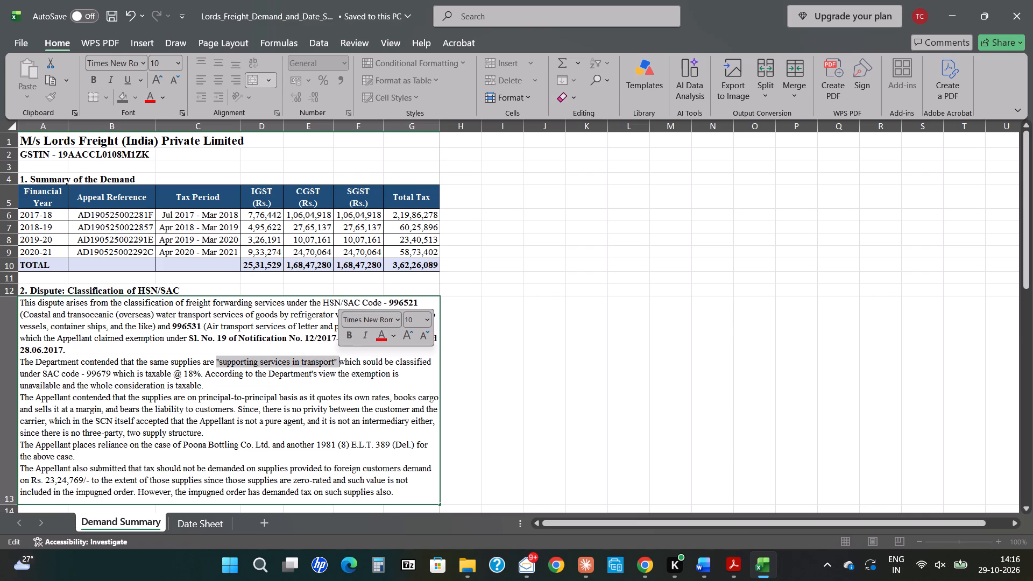
{"action": "left_click", "coordinate": [347, 338]}
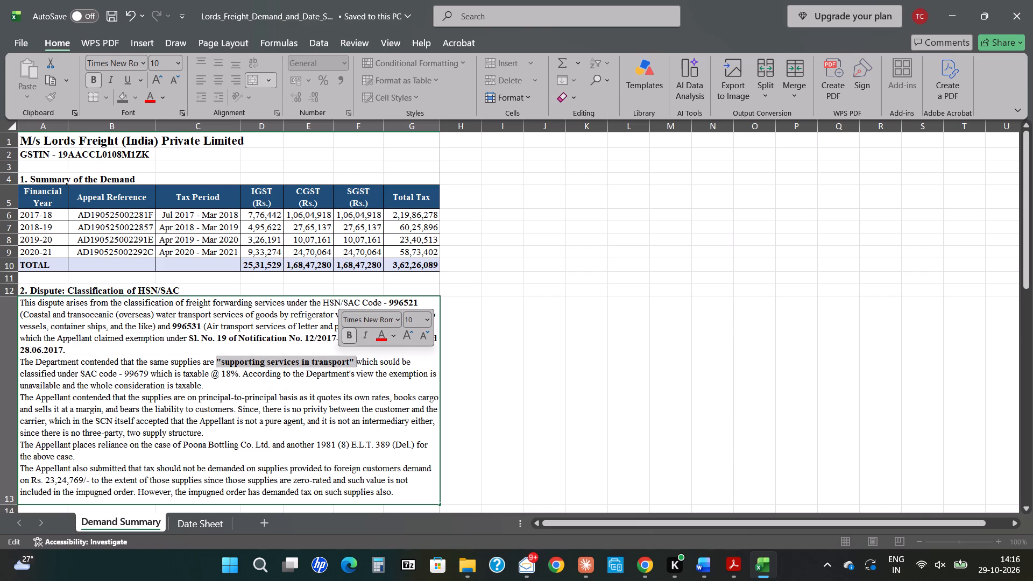
{"action": "left_click_drag", "start_coordinate": [125, 375], "coordinate": [213, 373]}
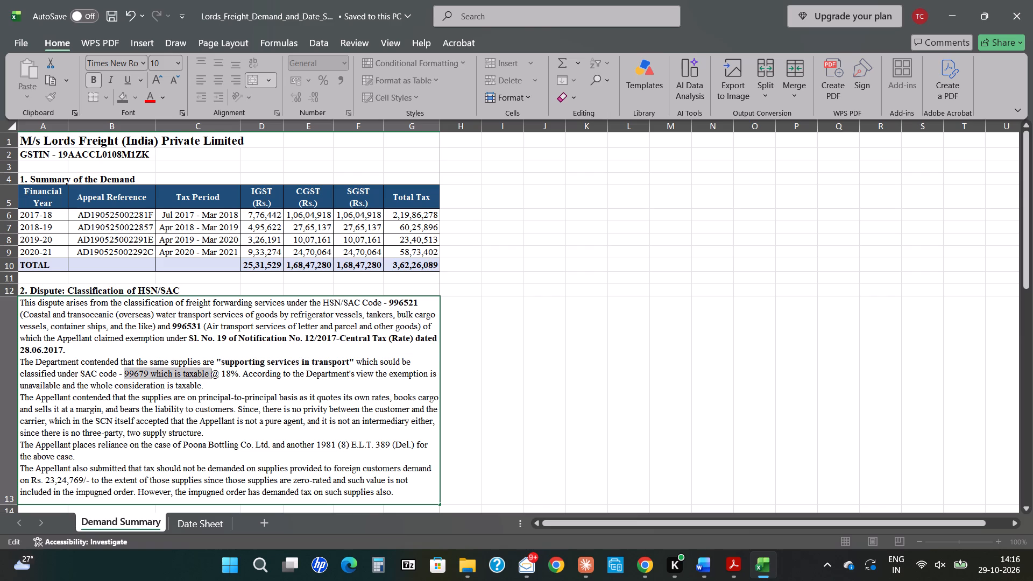
{"action": "left_click_drag", "start_coordinate": [213, 373], "coordinate": [236, 376]}
{"action": "left_click", "coordinate": [245, 351]}
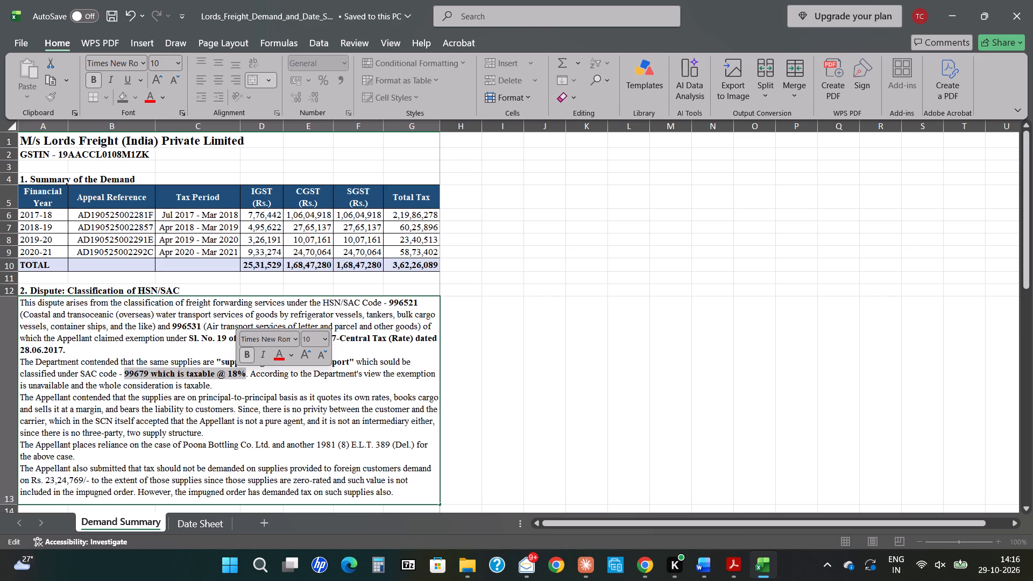
Bold "principal-to-principal basis" in the Appellant's contention paragraph.
{"action": "left_click_drag", "start_coordinate": [198, 398], "coordinate": [295, 399]}
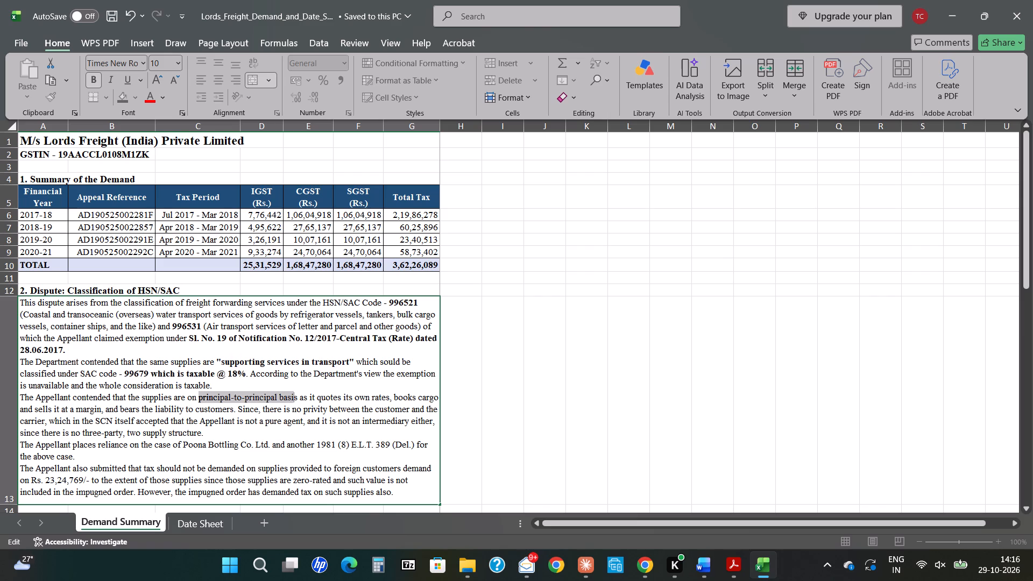
{"action": "left_click_drag", "start_coordinate": [295, 399], "coordinate": [296, 399]}
{"action": "left_click", "coordinate": [305, 375]}
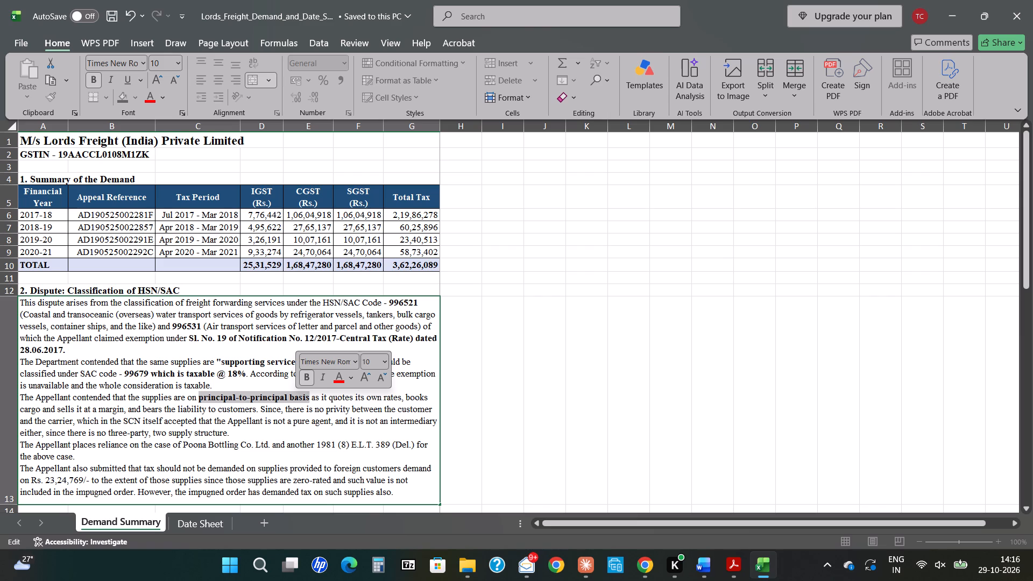
{"action": "left_click", "coordinate": [240, 432]}
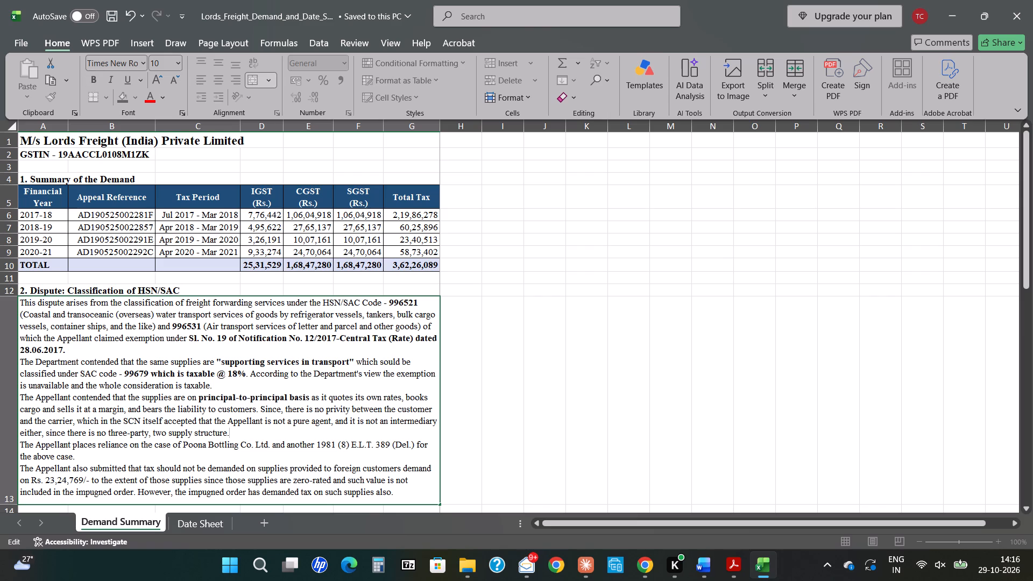
Bold the case citation "Poona Bottling Co. Ltd. and another 1981 (8) E.L.T. 389 (Del.)" in the dispute description.
{"action": "left_click_drag", "start_coordinate": [183, 446], "coordinate": [285, 442]}
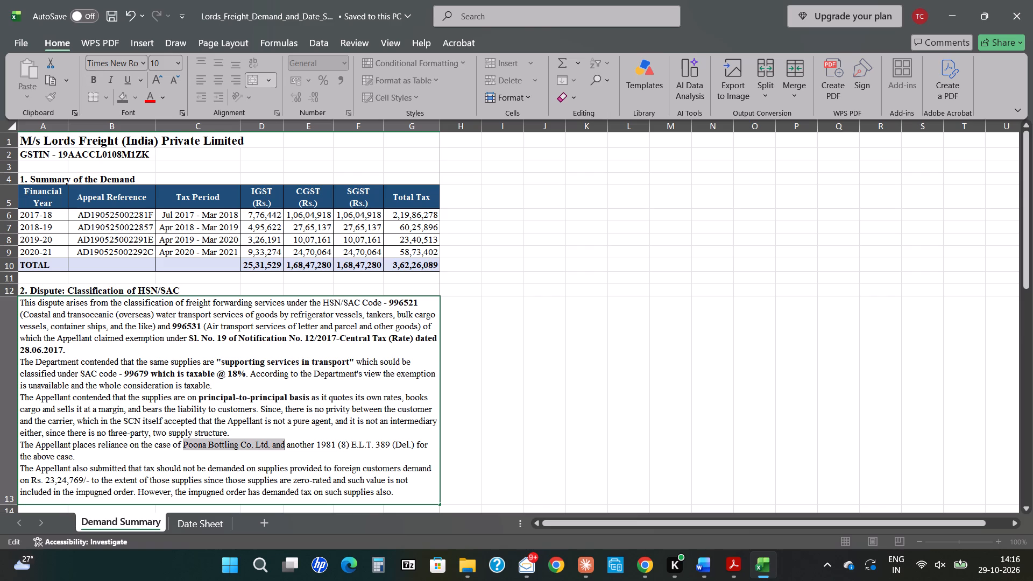
{"action": "left_click_drag", "start_coordinate": [285, 442], "coordinate": [321, 446]}
{"action": "left_click_drag", "start_coordinate": [321, 446], "coordinate": [399, 447]}
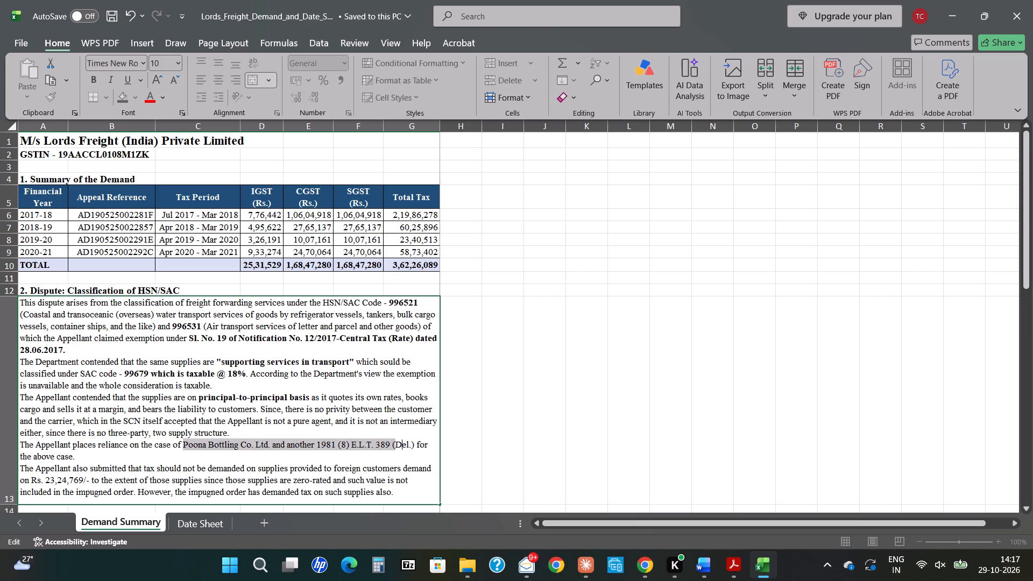
{"action": "left_click_drag", "start_coordinate": [399, 447], "coordinate": [414, 448]}
{"action": "left_click", "coordinate": [429, 419]}
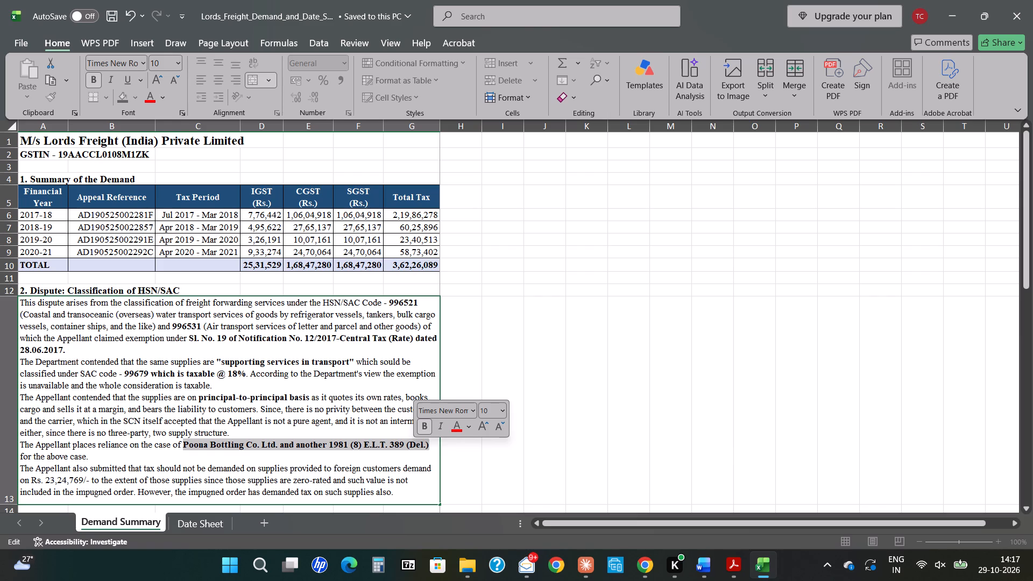
Insert "of which" after "foreign customers" in the last paragraph of the dispute description.
{"action": "left_click", "coordinate": [400, 468]}
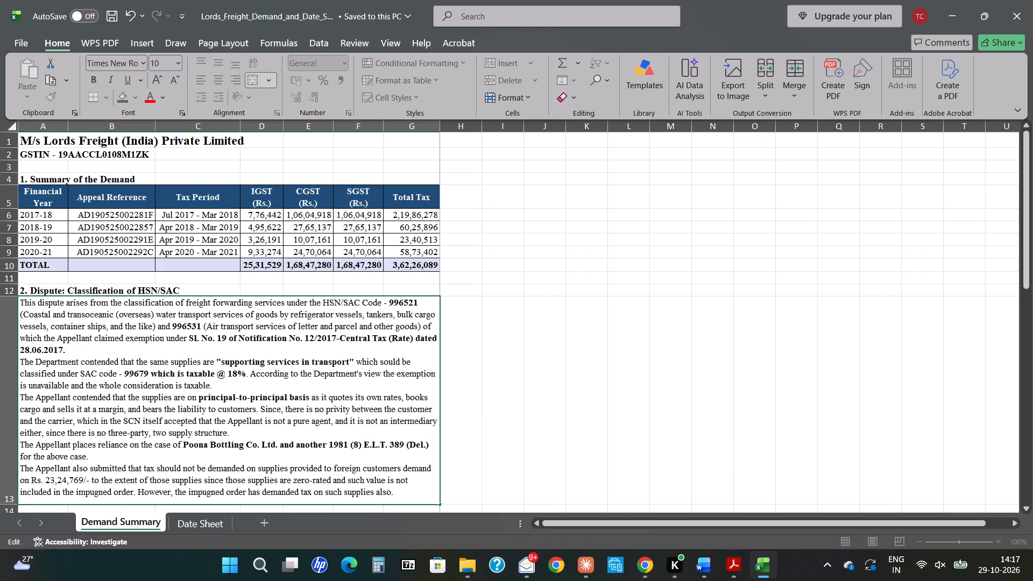
{"action": "key", "text": "space"}
{"action": "type", "text": "o"}
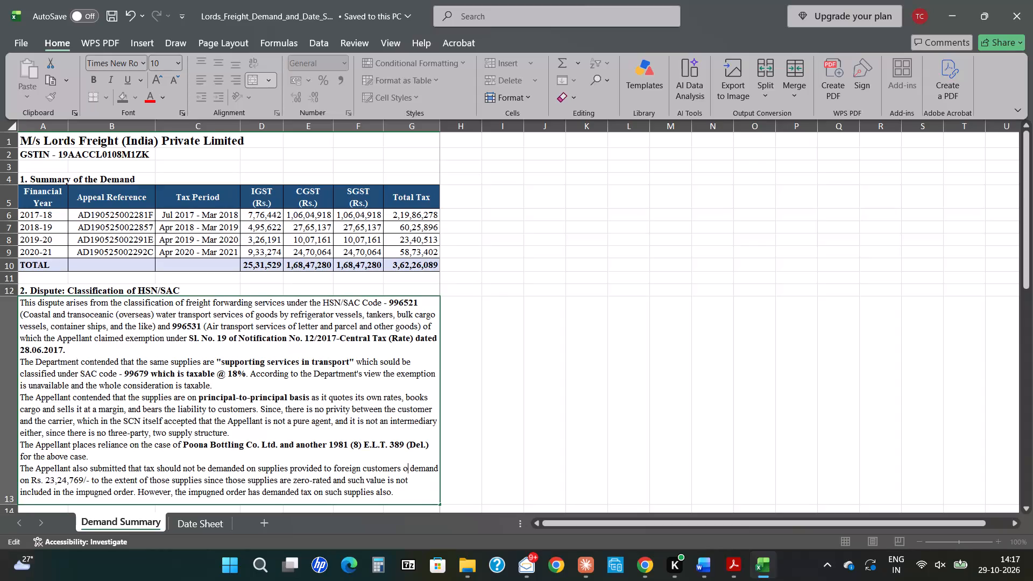
{"action": "key", "text": "f"}
{"action": "key", "text": "space"}
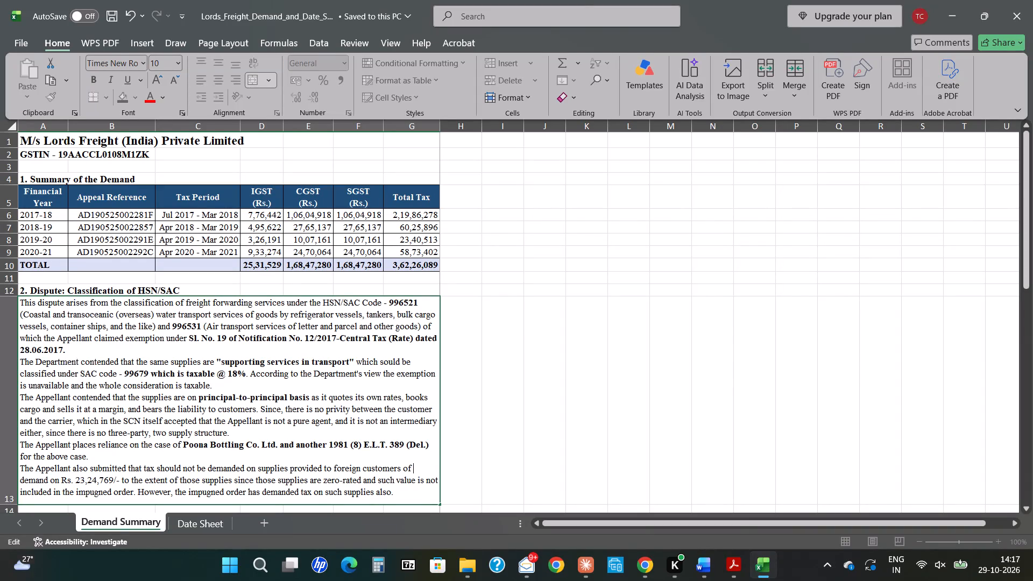
{"action": "type", "text": "which"}
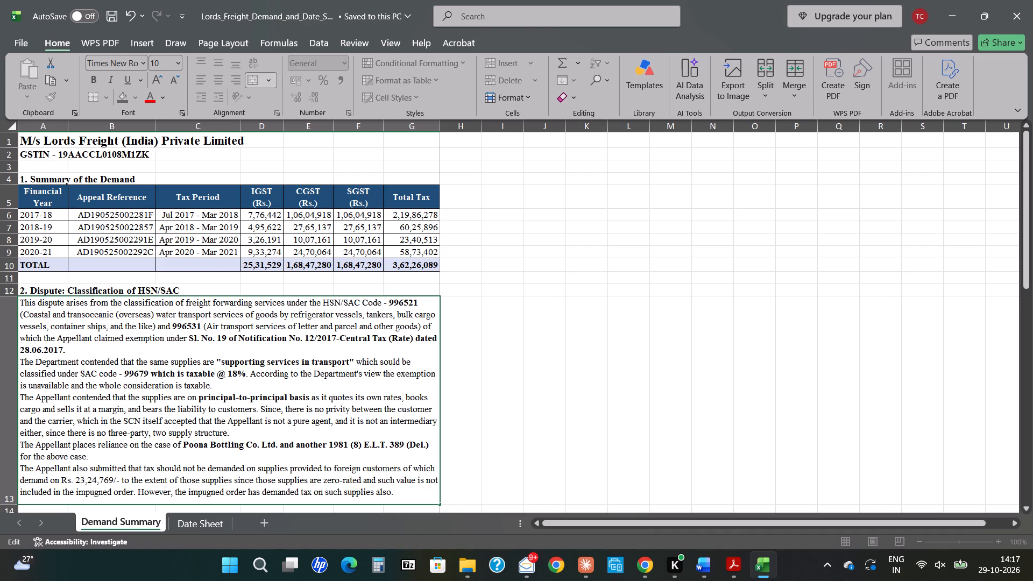
Delete "of those supplies" after "to the extent" in the last paragraph of the dispute description.
{"action": "left_click_drag", "start_coordinate": [233, 482], "coordinate": [201, 479]}
{"action": "left_click_drag", "start_coordinate": [201, 479], "coordinate": [169, 480]}
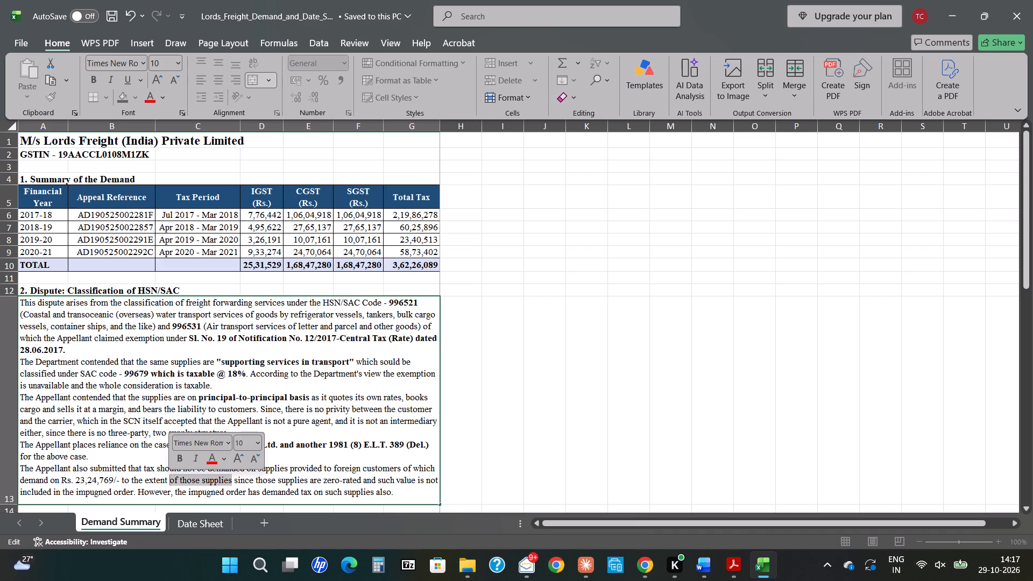
{"action": "key", "text": "BackSpace"}
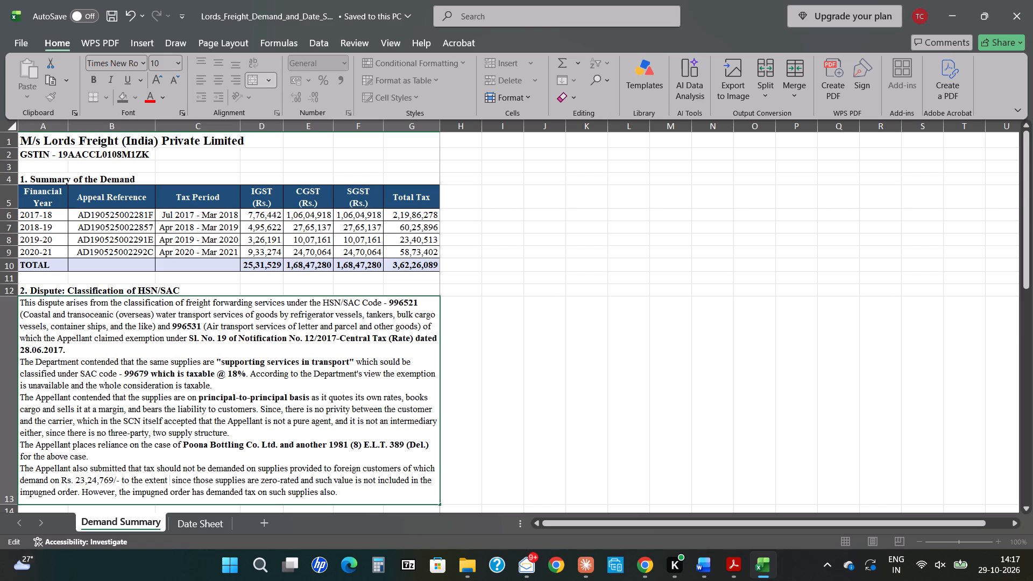
Start a new line at the end of the dispute description.
{"action": "left_click", "coordinate": [343, 495]}
{"action": "key", "text": "alt+Return"}
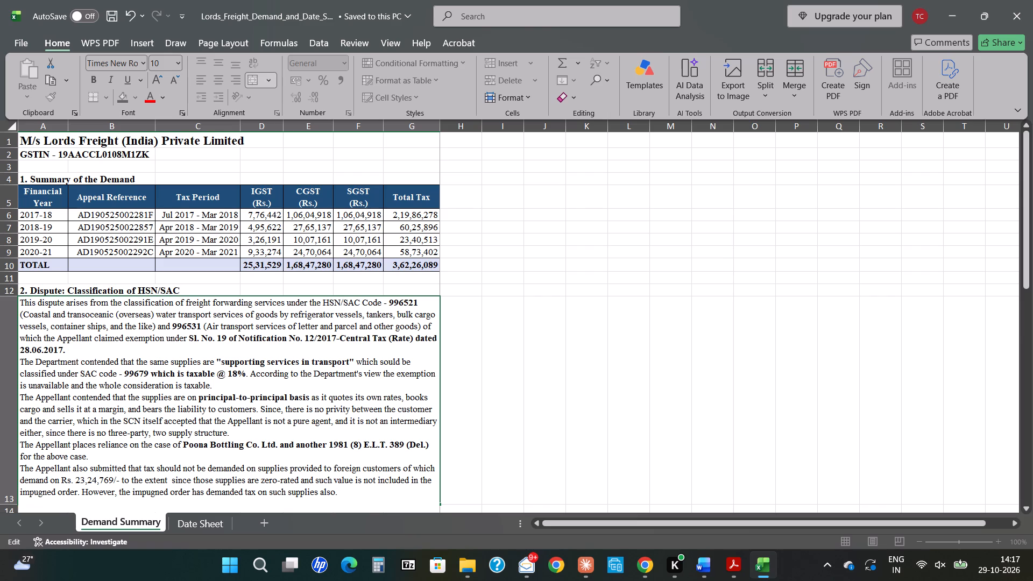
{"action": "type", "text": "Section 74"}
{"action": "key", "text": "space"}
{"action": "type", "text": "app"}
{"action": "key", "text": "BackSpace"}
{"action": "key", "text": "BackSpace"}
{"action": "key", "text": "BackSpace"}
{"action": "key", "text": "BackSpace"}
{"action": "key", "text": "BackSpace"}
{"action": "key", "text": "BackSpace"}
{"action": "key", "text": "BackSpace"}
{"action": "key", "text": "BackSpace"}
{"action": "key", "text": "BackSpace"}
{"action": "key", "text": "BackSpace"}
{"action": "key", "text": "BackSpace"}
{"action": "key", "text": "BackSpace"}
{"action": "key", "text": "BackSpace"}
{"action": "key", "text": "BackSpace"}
Write "Applicability of Interest u/s 50 and Penalty u/s 74 has also been contested." as the dispute description's last line.
{"action": "type", "text": "Apll"}
{"action": "key", "text": "BackSpace"}
{"action": "key", "text": "BackSpace"}
{"action": "type", "text": "plicability of Interes"}
{"action": "key", "text": "space"}
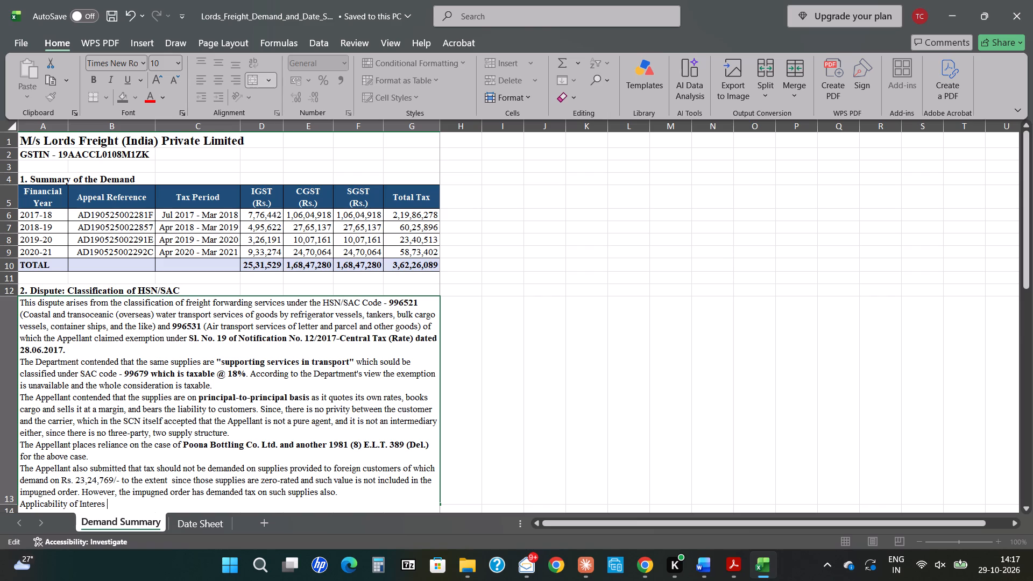
{"action": "key", "text": "BackSpace"}
{"action": "type", "text": "t and"}
{"action": "key", "text": "space"}
{"action": "key", "text": "BackSpace"}
{"action": "key", "text": "BackSpace"}
{"action": "key", "text": "BackSpace"}
{"action": "key", "text": "BackSpace"}
{"action": "type", "text": "iu"}
{"action": "key", "text": "BackSpace"}
{"action": "key", "text": "BackSpace"}
{"action": "type", "text": "u.s"}
{"action": "key", "text": "BackSpace"}
{"action": "key", "text": "BackSpace"}
{"action": "type", "text": "/s 50 and Penalty u/s 74"}
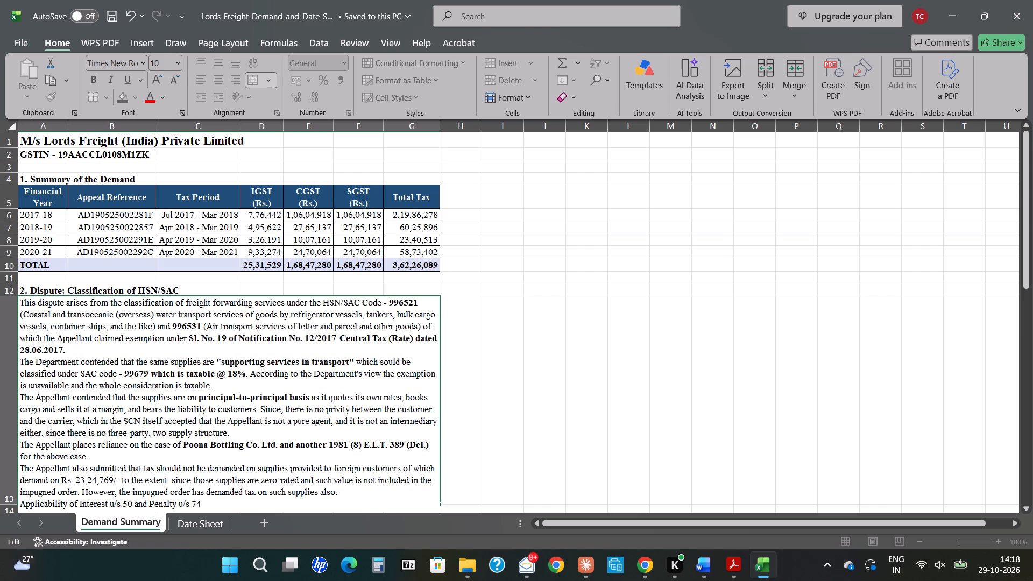
{"action": "key", "text": "space"}
{"action": "key", "text": "a"}
{"action": "key", "text": "BackSpace"}
{"action": "type", "text": "has also been contestedd"}
{"action": "key", "text": "BackSpace"}
{"action": "key", "text": "period"}
{"action": "key", "text": "Return"}
Append the line "Applicability of proceedings under Section 74 has also been contested." to the dispute description.
{"action": "key", "text": "Up"}
{"action": "key", "text": "F2"}
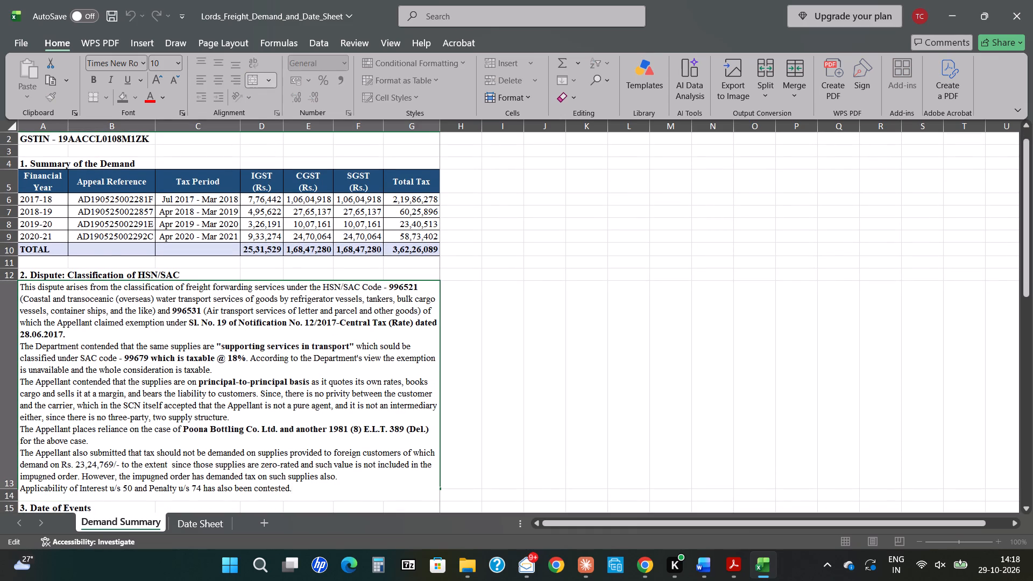
{"action": "key", "text": "alt+Return"}
{"action": "type", "text": "Applicability of proced"}
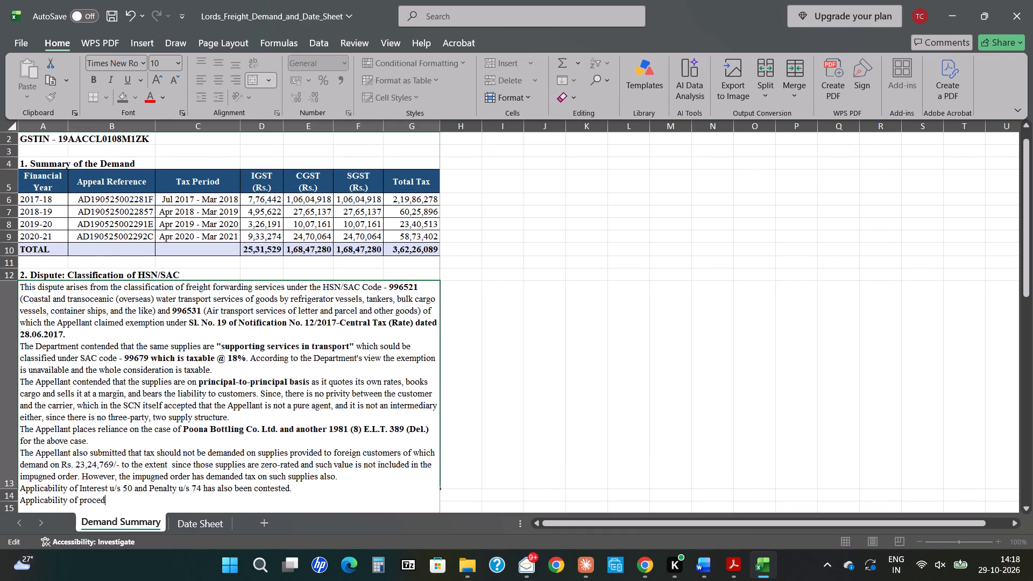
{"action": "key", "text": "BackSpace"}
{"action": "type", "text": "edings under"}
{"action": "key", "text": "space"}
{"action": "type", "text": "Section 74 ha s"}
{"action": "key", "text": "BackSpace"}
{"action": "key", "text": "BackSpace"}
{"action": "type", "text": "s also been cons"}
{"action": "key", "text": "BackSpace"}
{"action": "type", "text": "tested."}
{"action": "key", "text": "Return"}
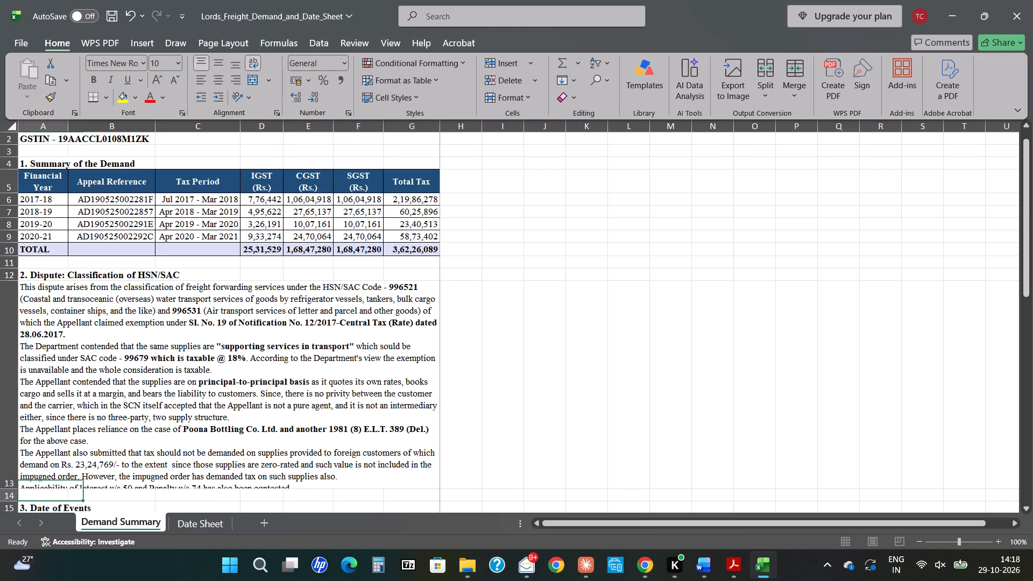
Adjust the height of row 13 so the whole dispute description fits without spare space.
{"action": "left_click_drag", "start_coordinate": [7, 491], "coordinate": [6, 503]}
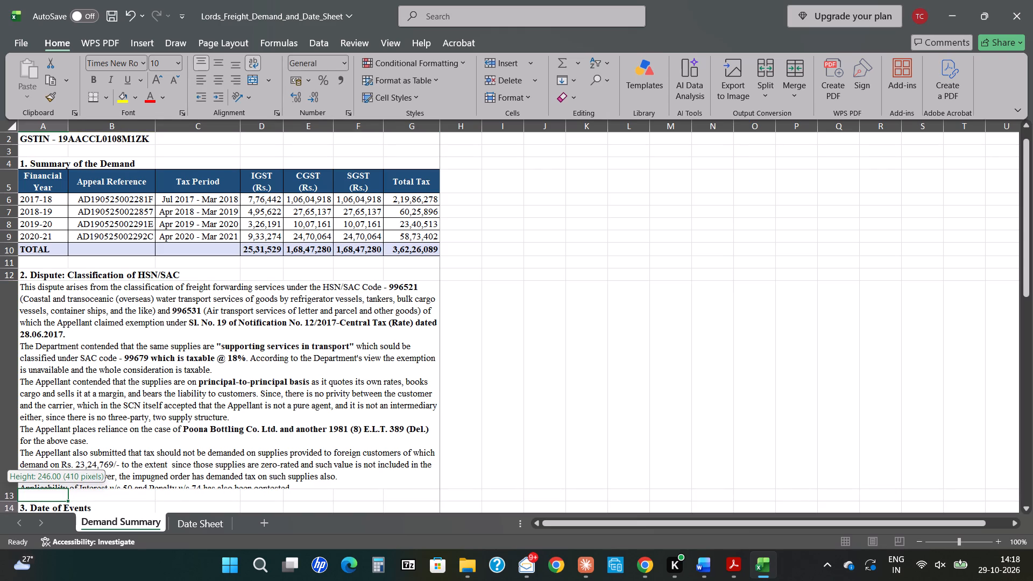
{"action": "left_click_drag", "start_coordinate": [6, 503], "coordinate": [5, 516]}
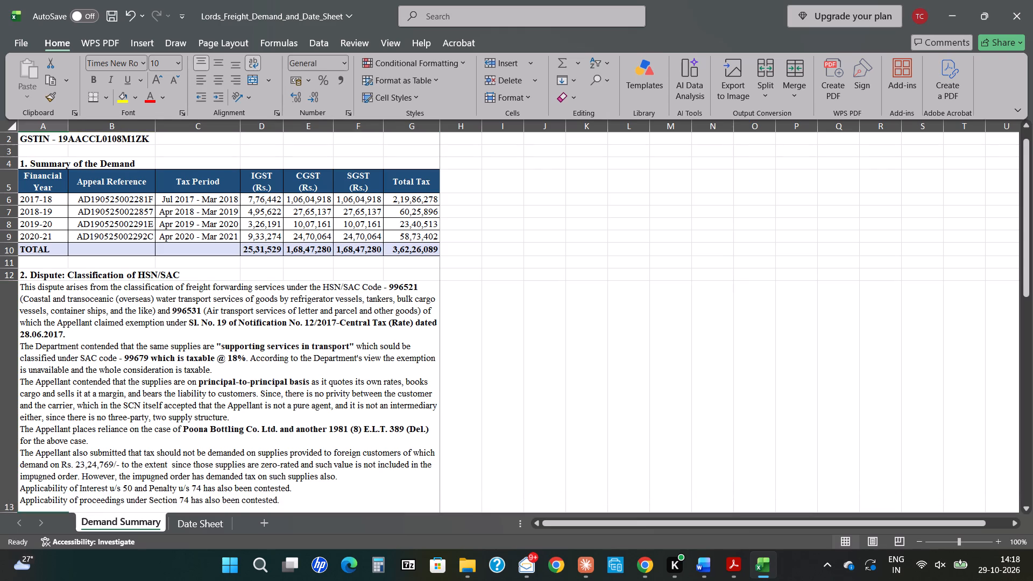
{"action": "scroll", "coordinate": [46, 470], "scroll_direction": "down", "scroll_amount": 1}
{"action": "left_click_drag", "start_coordinate": [8, 501], "coordinate": [11, 496]}
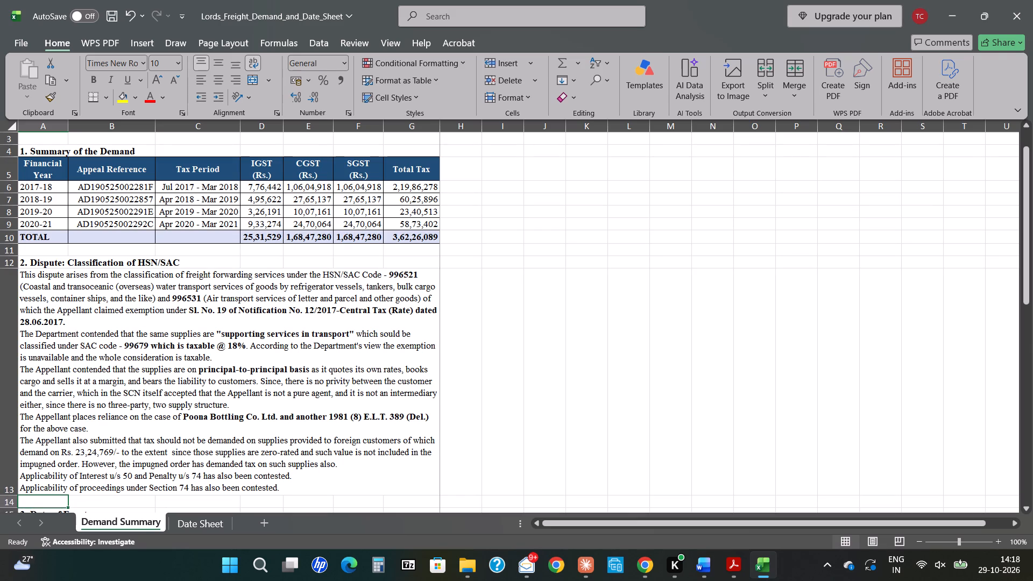
Save the workbook with the dispute description cell selected.
{"action": "left_click", "coordinate": [266, 426]}
{"action": "key", "text": "ctrl+s"}
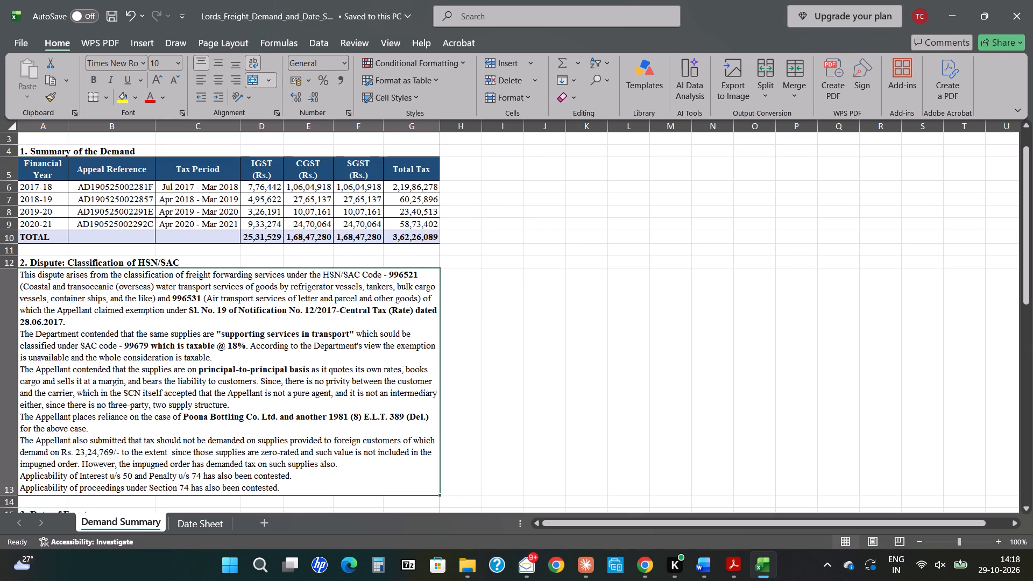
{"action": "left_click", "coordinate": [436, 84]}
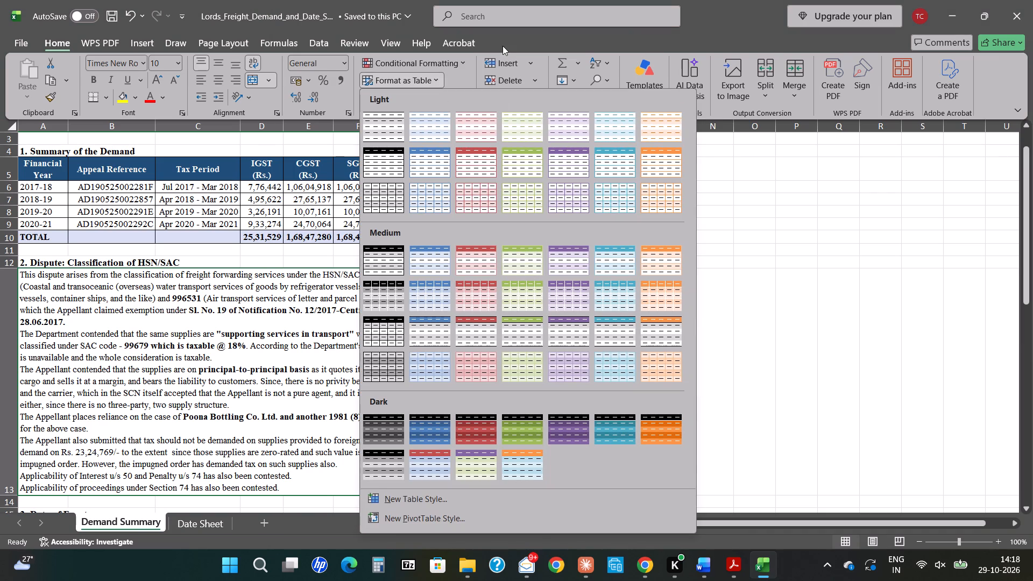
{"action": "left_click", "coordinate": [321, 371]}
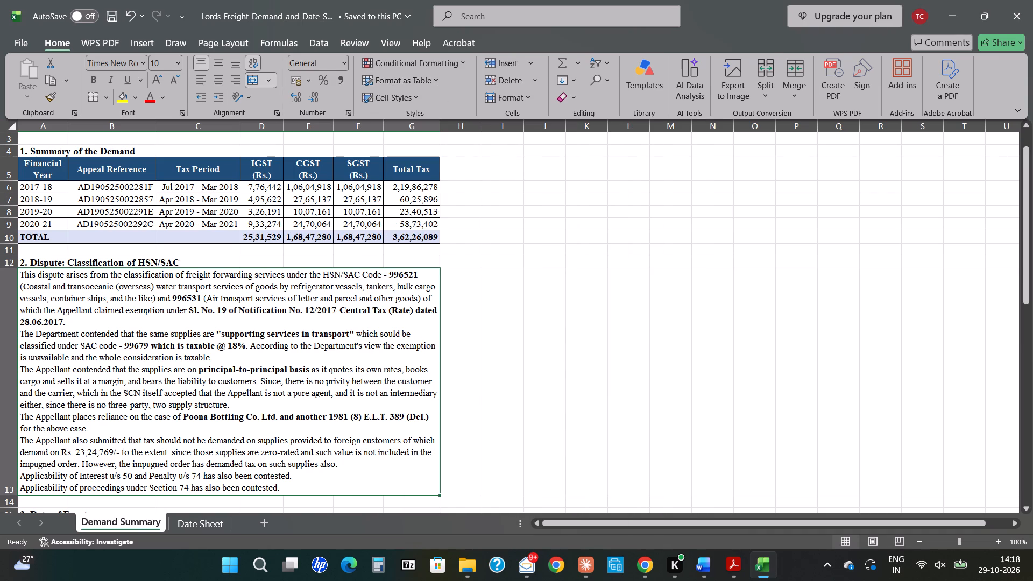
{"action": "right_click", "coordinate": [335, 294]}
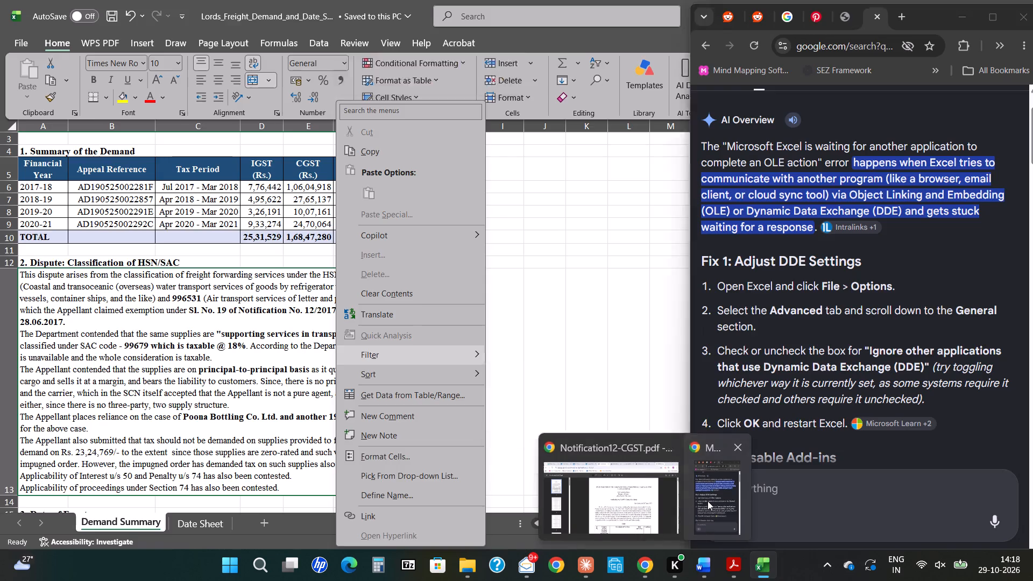
Switch to Chrome, search the web for "how to justify in excel" in a new tab, and expand the AI Overview.
{"action": "left_click", "coordinate": [707, 501]}
{"action": "key", "text": "ctrl+t"}
{"action": "type", "text": "how to justify in excel"}
{"action": "key", "text": "Return"}
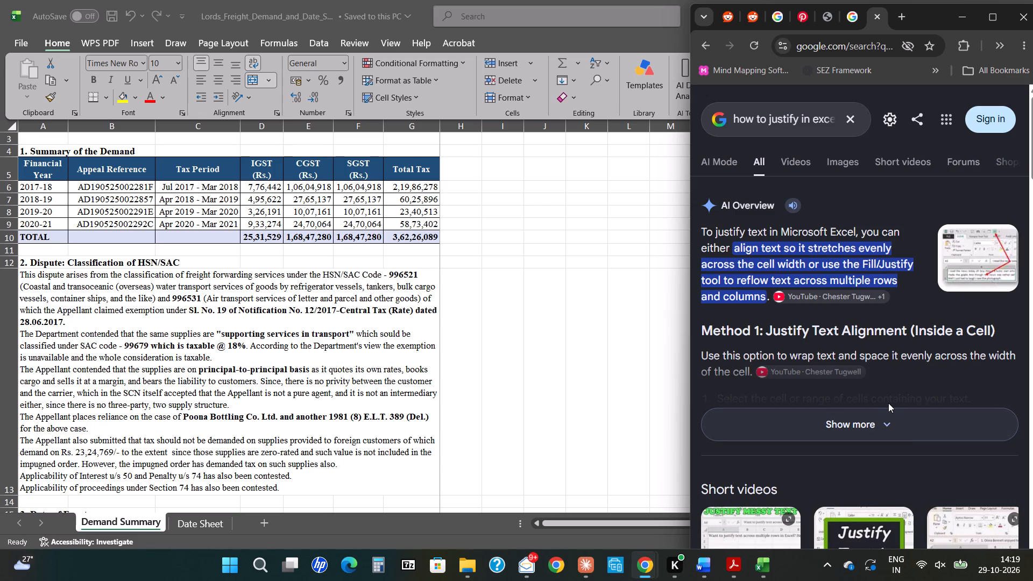
{"action": "left_click", "coordinate": [885, 416]}
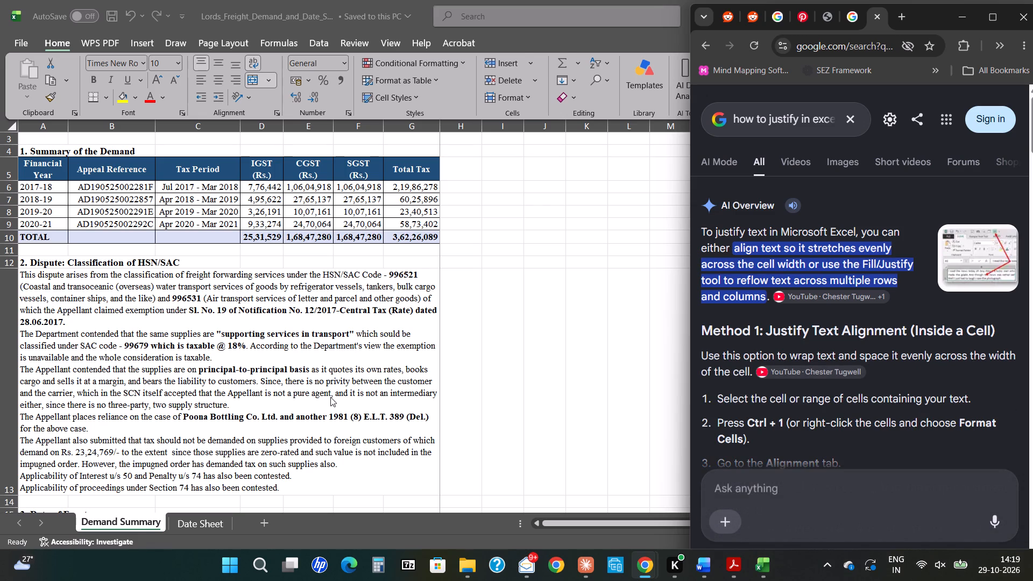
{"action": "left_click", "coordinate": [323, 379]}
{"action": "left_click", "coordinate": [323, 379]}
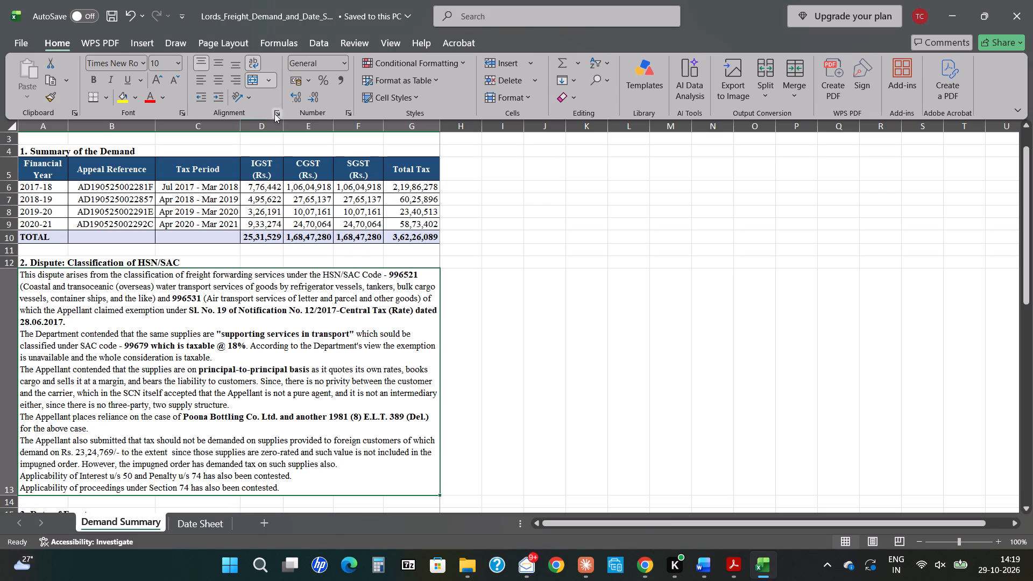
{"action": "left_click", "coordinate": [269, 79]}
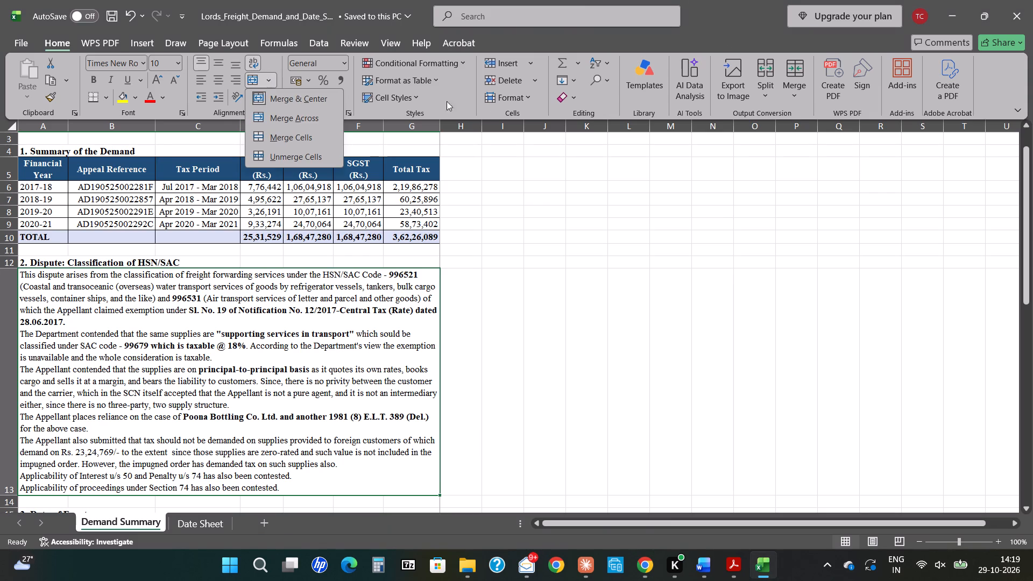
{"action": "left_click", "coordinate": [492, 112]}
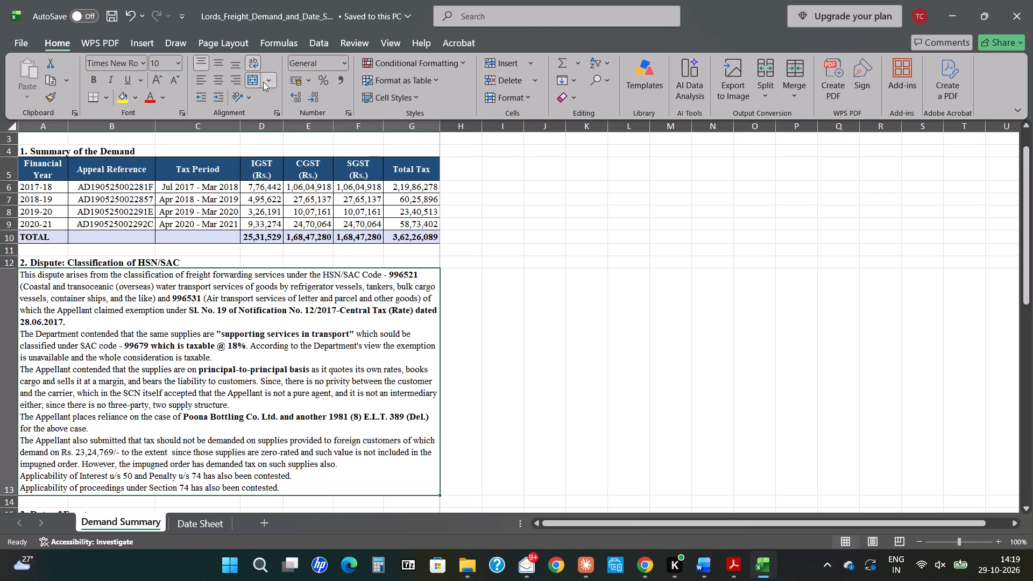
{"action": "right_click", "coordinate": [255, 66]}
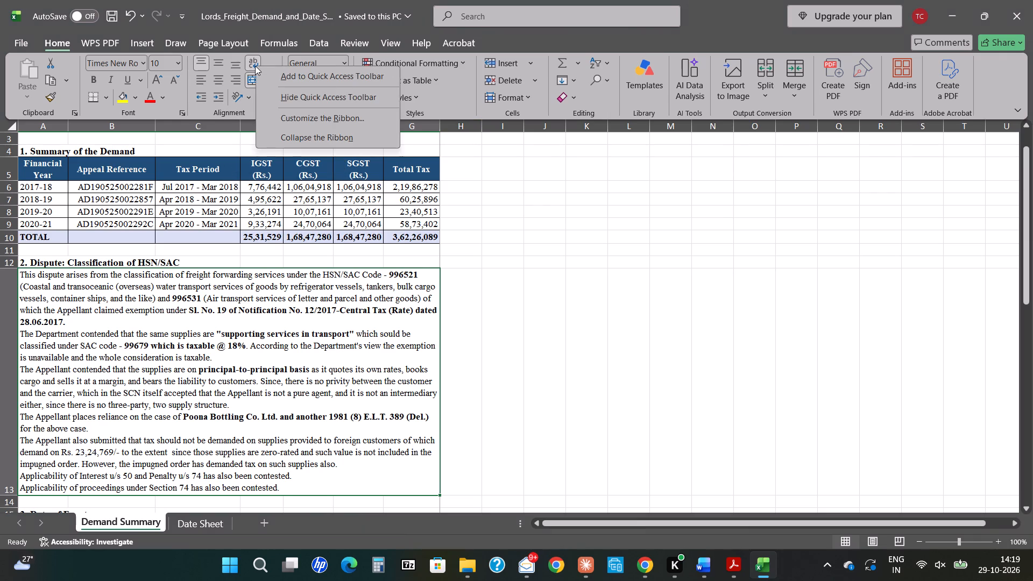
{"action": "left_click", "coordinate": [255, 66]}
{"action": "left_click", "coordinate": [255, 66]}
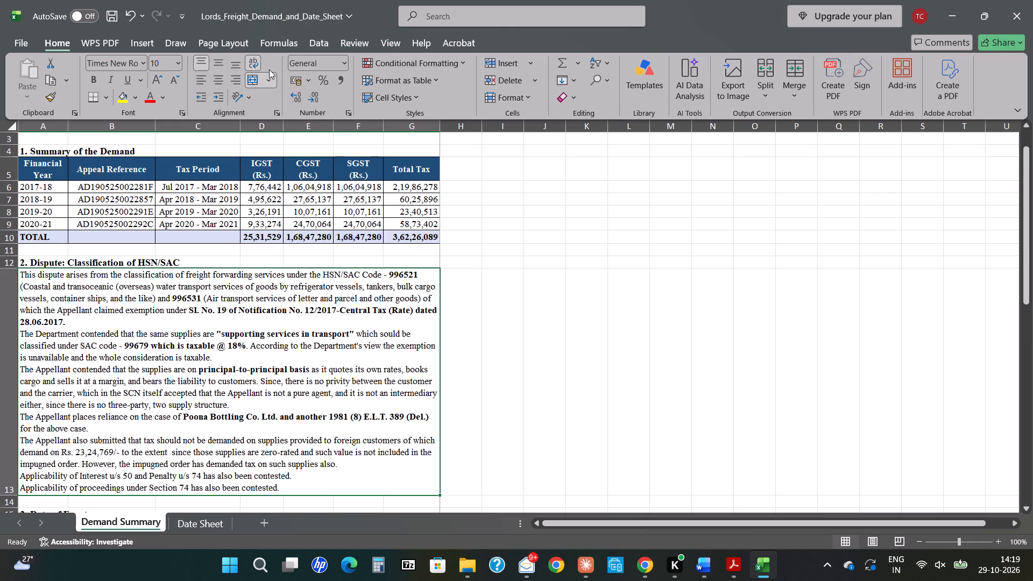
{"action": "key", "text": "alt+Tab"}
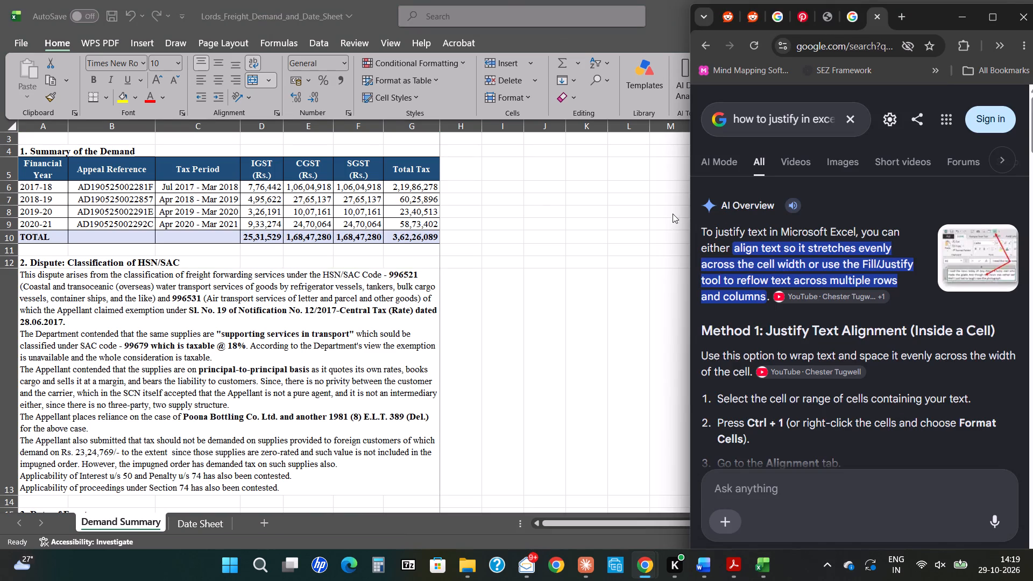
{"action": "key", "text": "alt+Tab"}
In Excel, look through the commands available for the Quick Access Toolbar for a text justification option.
{"action": "left_click", "coordinate": [181, 10]}
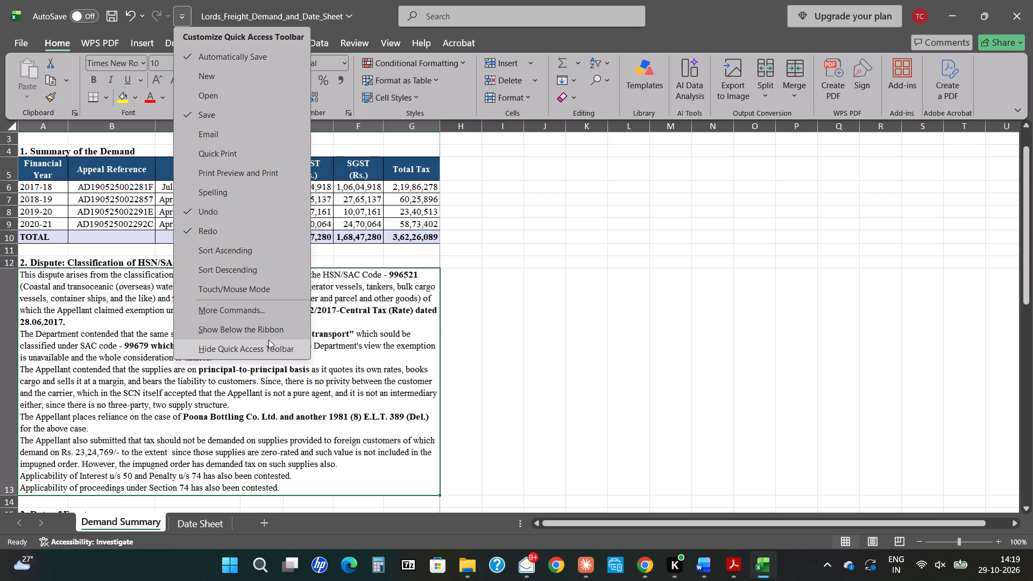
{"action": "left_click", "coordinate": [273, 315]}
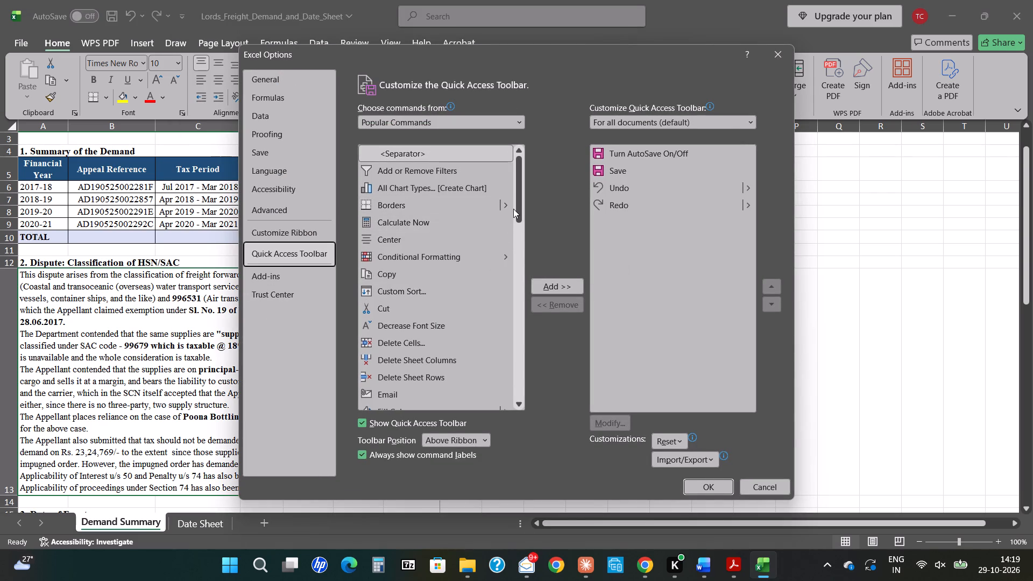
{"action": "left_click_drag", "start_coordinate": [520, 206], "coordinate": [520, 252]}
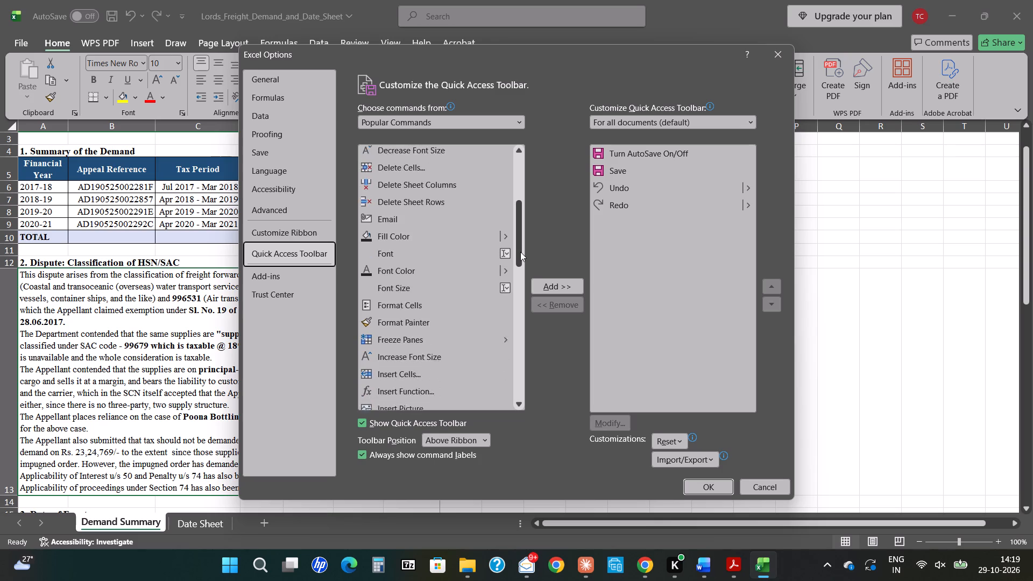
{"action": "left_click_drag", "start_coordinate": [520, 252], "coordinate": [513, 293]}
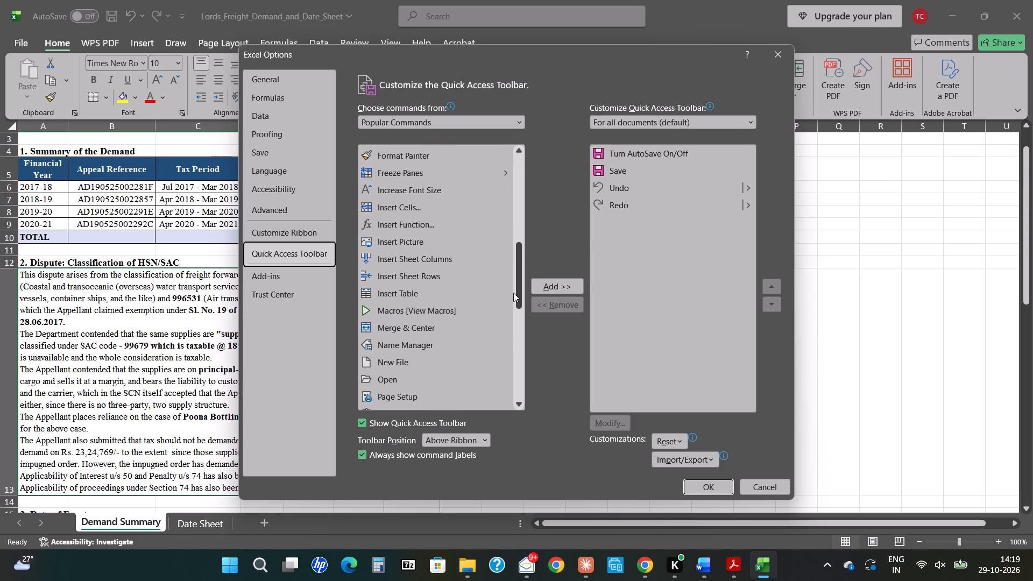
{"action": "left_click_drag", "start_coordinate": [513, 293], "coordinate": [509, 381]}
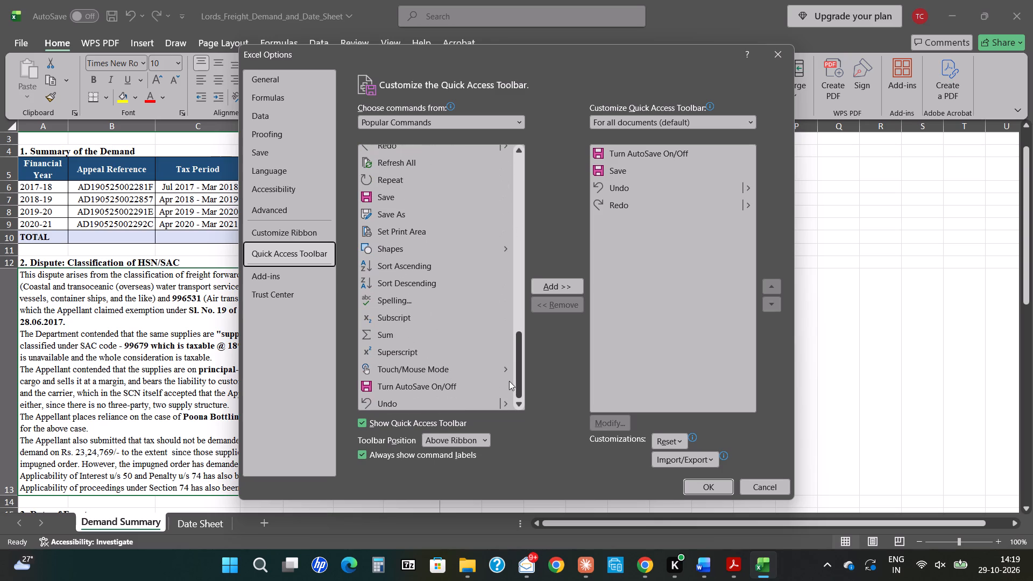
{"action": "left_click_drag", "start_coordinate": [509, 381], "coordinate": [511, 422]}
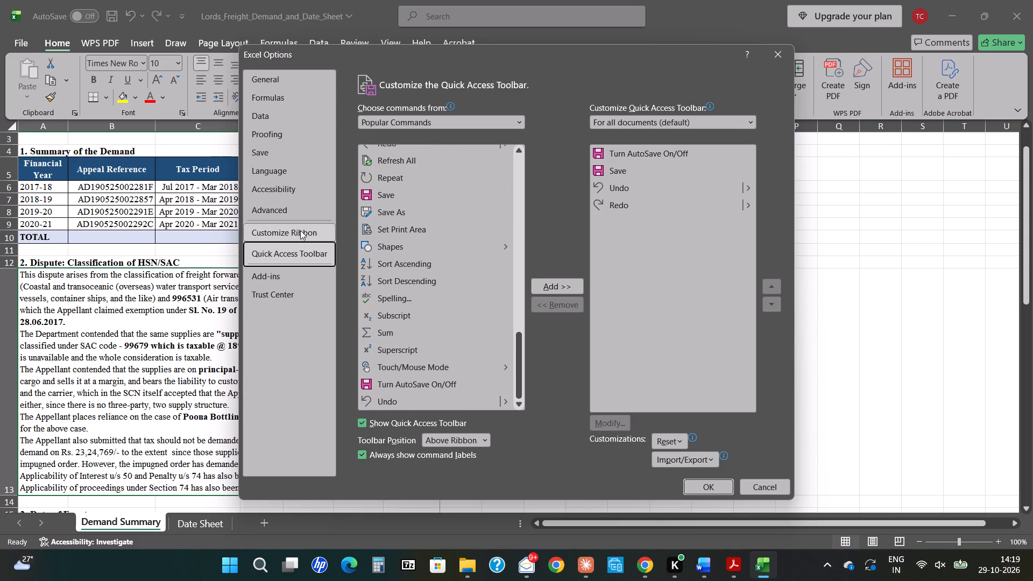
{"action": "left_click", "coordinate": [505, 118]}
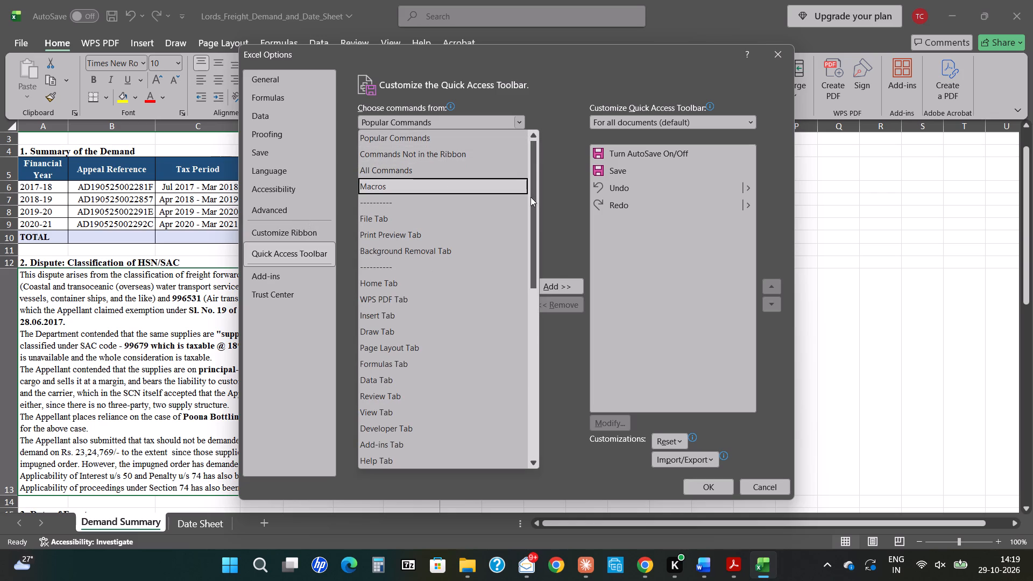
{"action": "left_click_drag", "start_coordinate": [534, 224], "coordinate": [536, 243]}
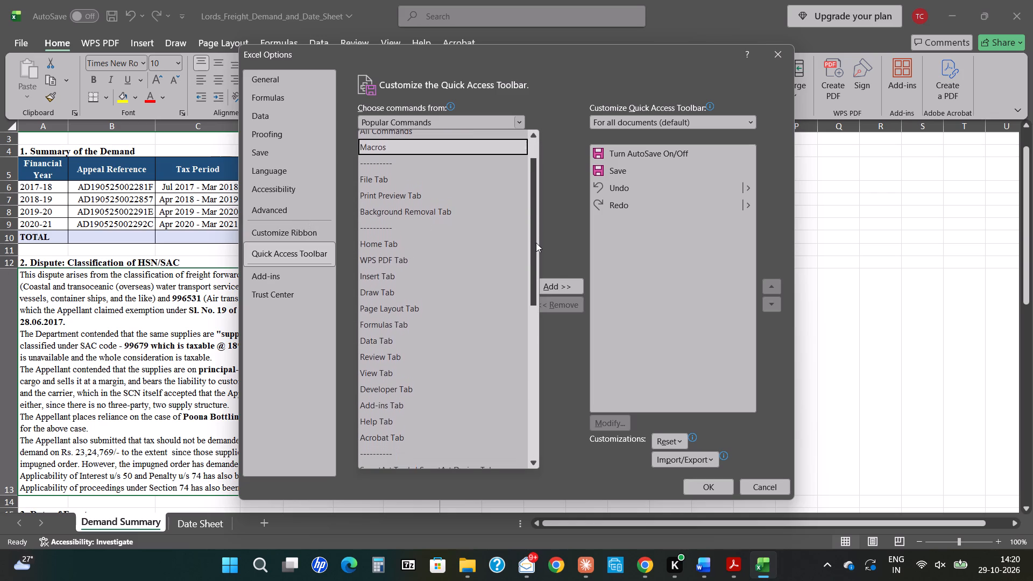
{"action": "left_click_drag", "start_coordinate": [536, 243], "coordinate": [533, 327]}
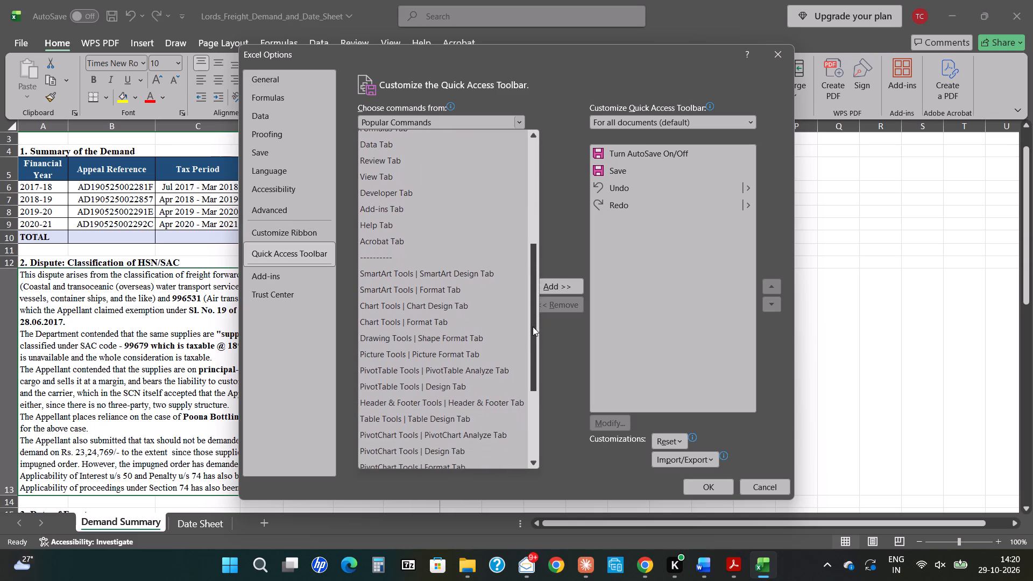
{"action": "left_click_drag", "start_coordinate": [533, 327], "coordinate": [525, 350]}
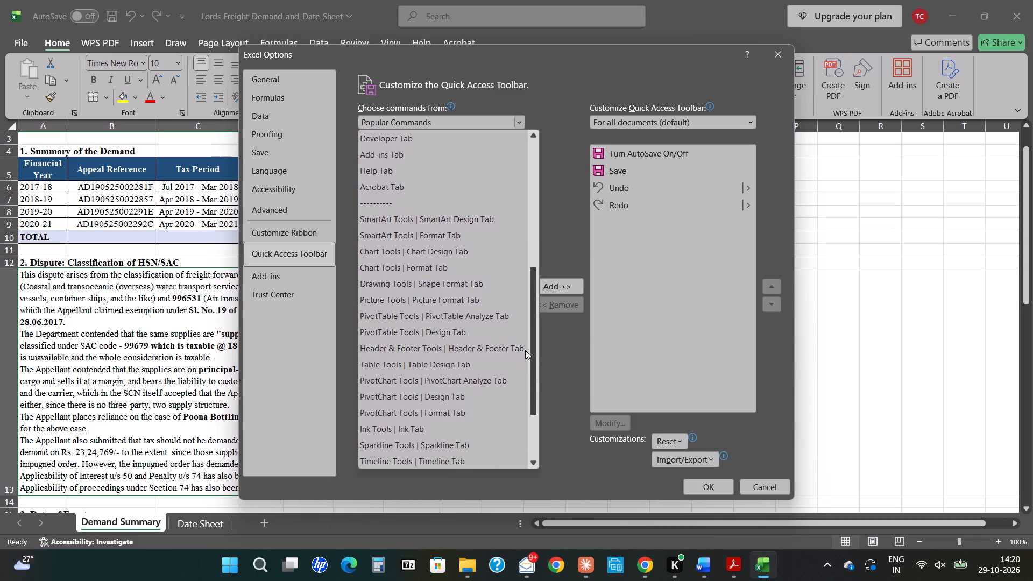
{"action": "left_click_drag", "start_coordinate": [525, 350], "coordinate": [522, 423]}
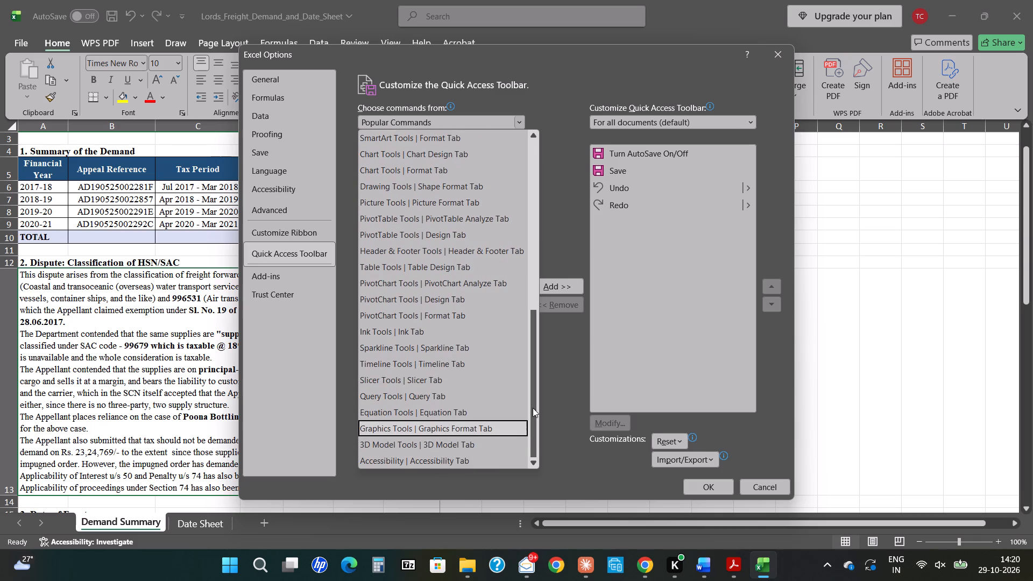
{"action": "key", "text": "Escape"}
Check the cell justification instructions in Chrome, and in Excel set the dispute description's horizontal and vertical alignment to Justify.
{"action": "key", "text": "alt+Tab"}
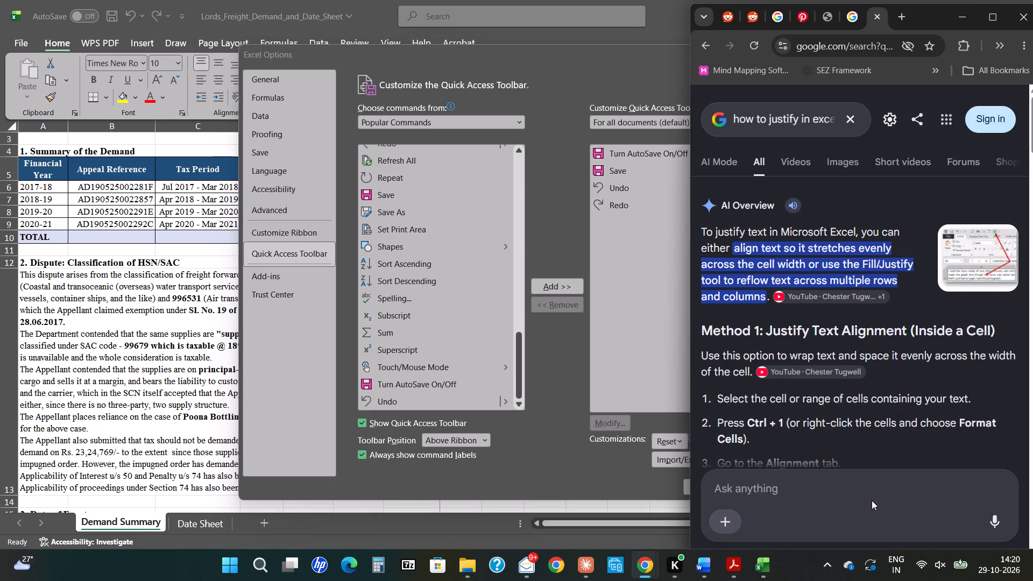
{"action": "scroll", "coordinate": [905, 402], "scroll_direction": "down", "scroll_amount": 1}
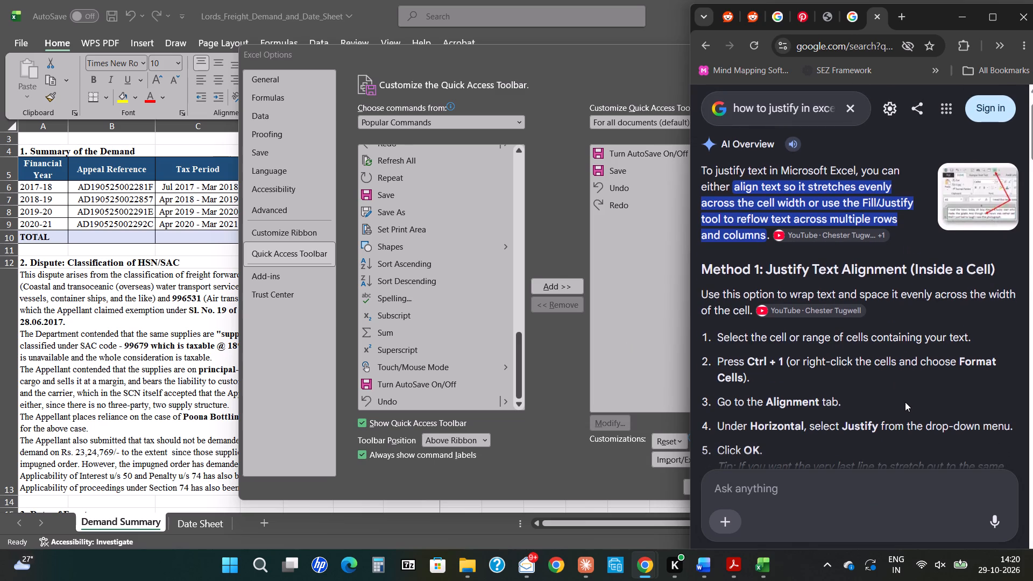
{"action": "key", "text": "alt+Tab"}
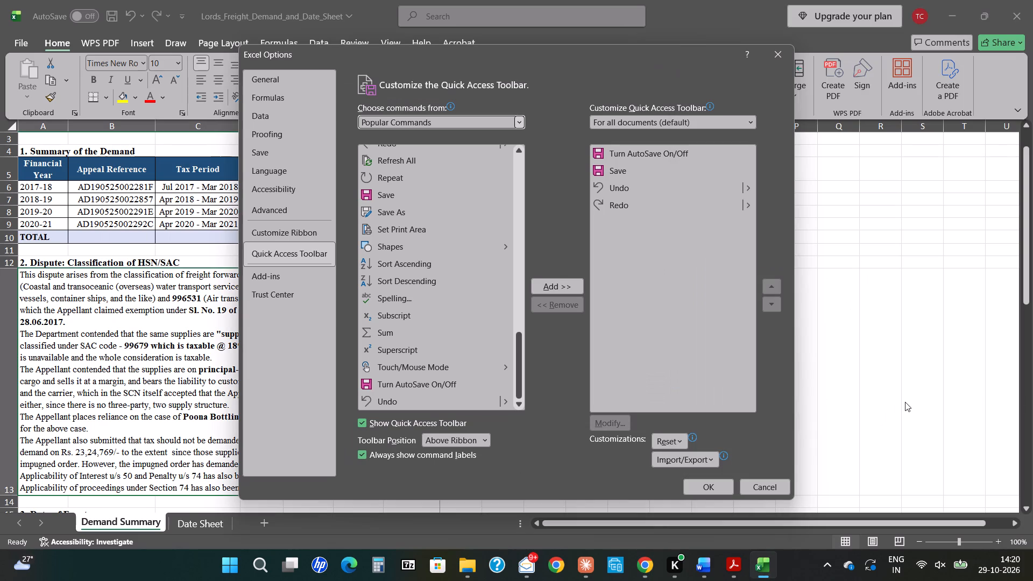
{"action": "left_click", "coordinate": [790, 61]}
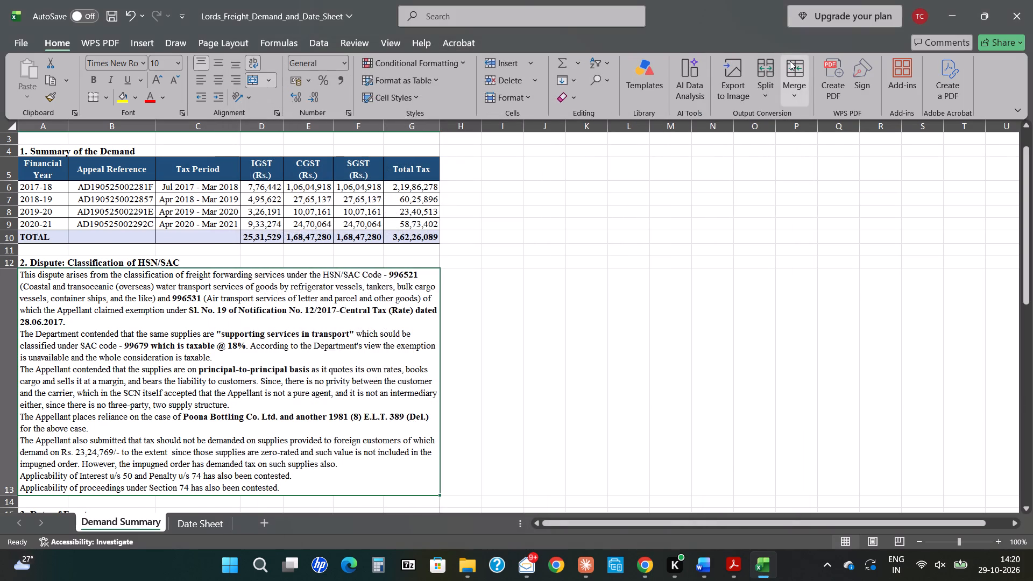
{"action": "key", "text": "ctrl+1"}
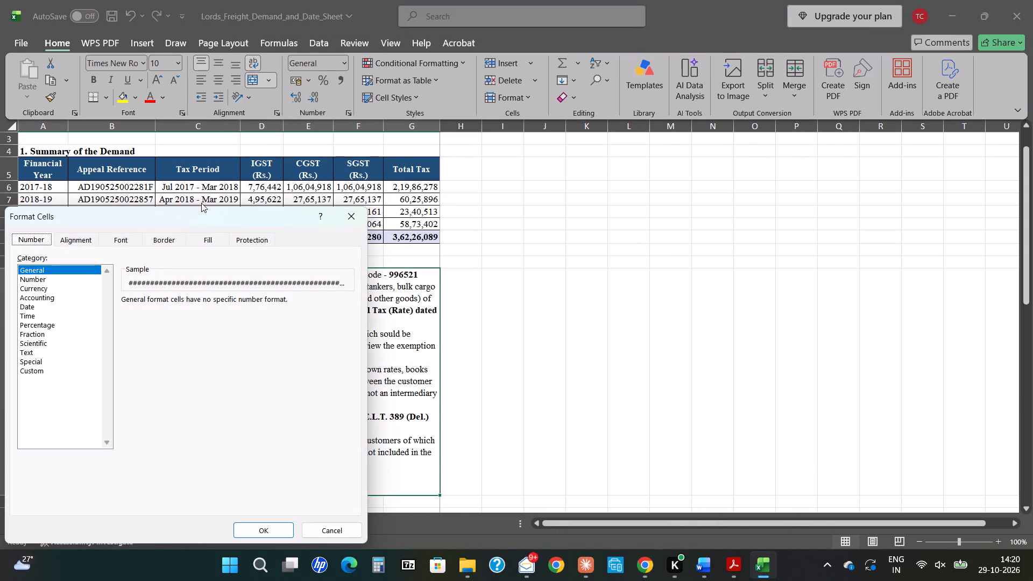
{"action": "left_click", "coordinate": [86, 243]}
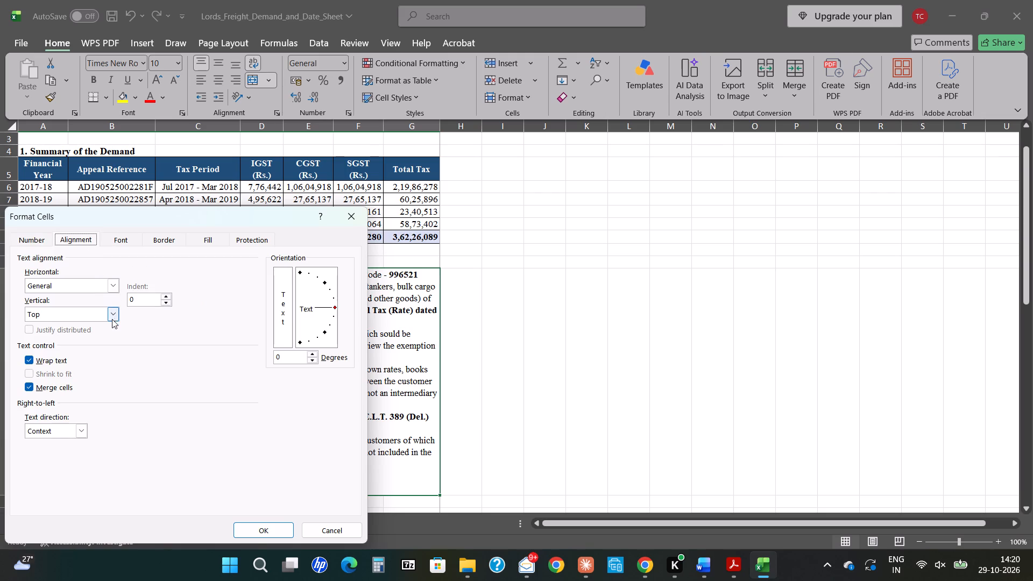
{"action": "left_click", "coordinate": [111, 312]}
{"action": "left_click", "coordinate": [100, 351]}
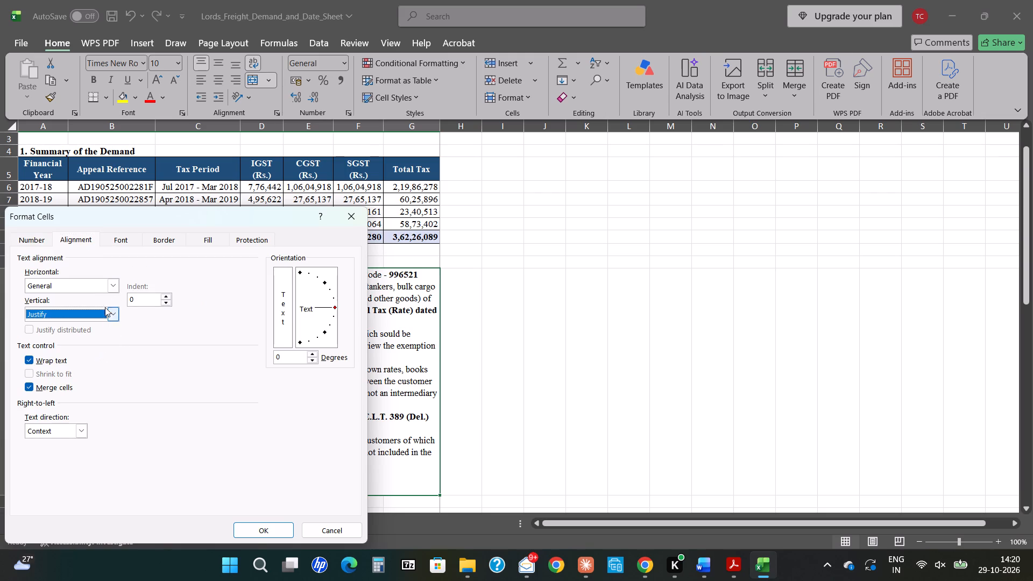
{"action": "left_click_drag", "start_coordinate": [115, 293], "coordinate": [115, 286]}
{"action": "left_click", "coordinate": [115, 286]}
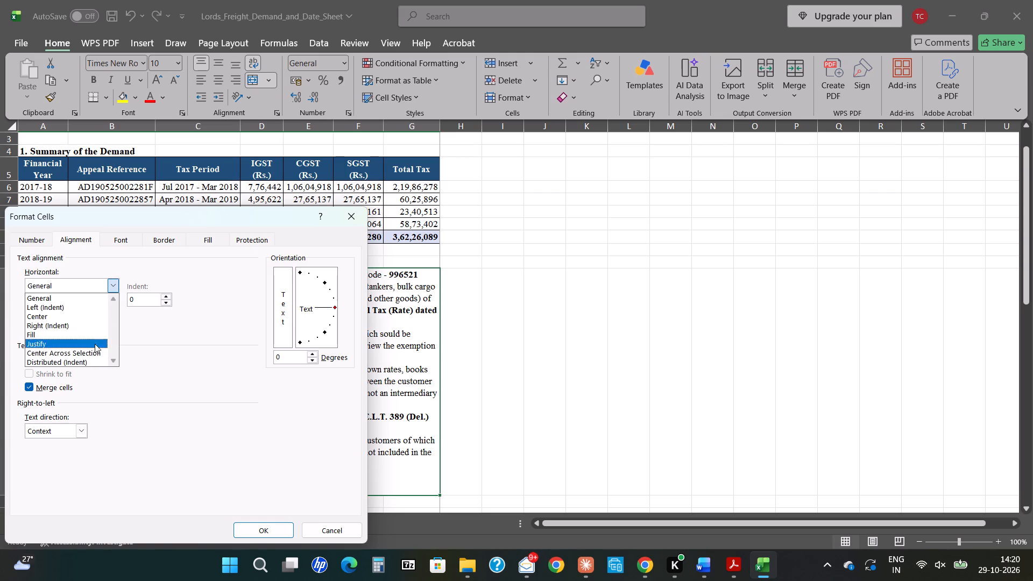
{"action": "left_click", "coordinate": [96, 345]}
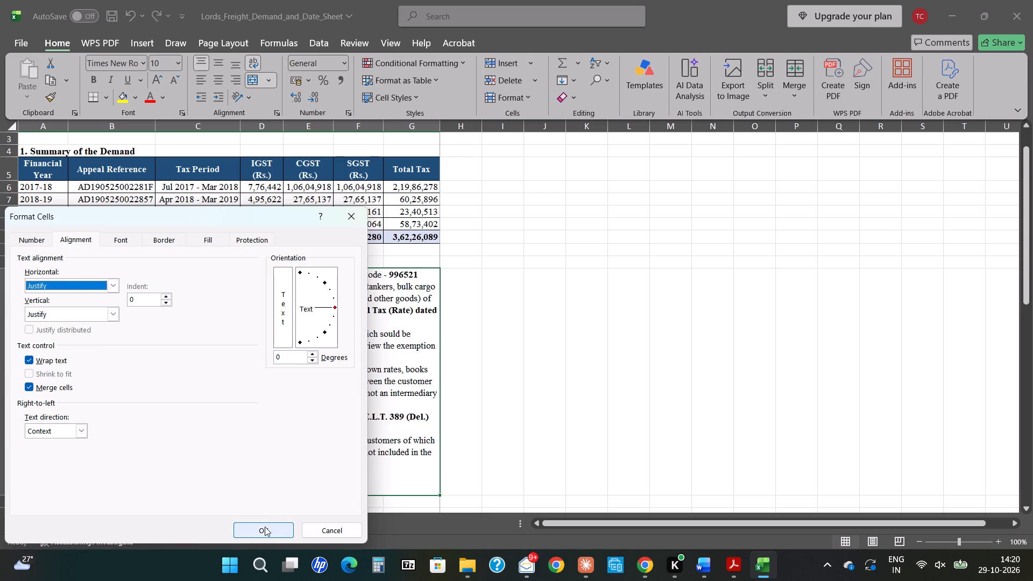
{"action": "left_click", "coordinate": [264, 528]}
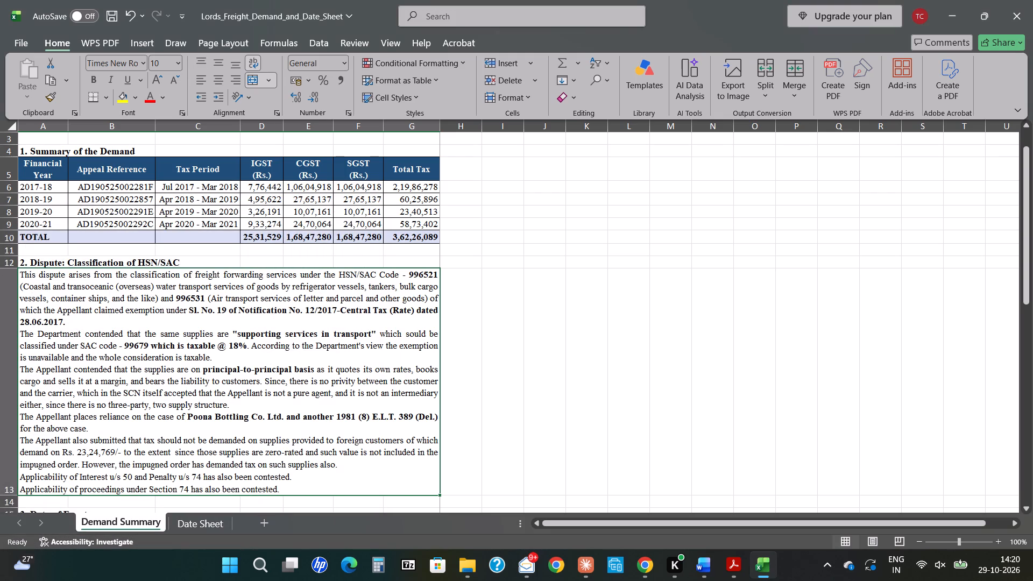
Switch to Chrome and search the web for "how to use para numbers in excel".
{"action": "key", "text": "alt+Tab"}
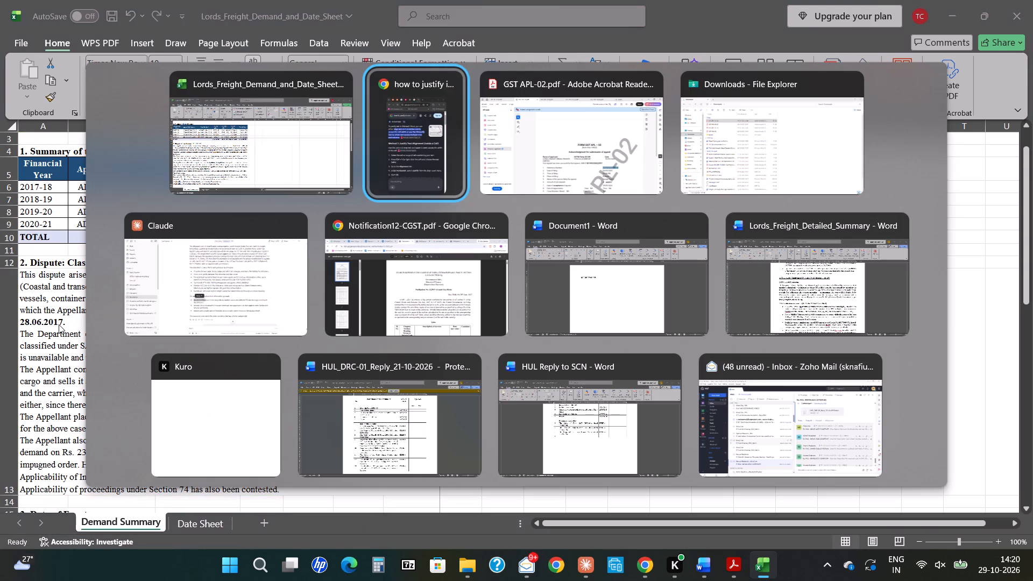
{"action": "key", "text": "ctrl+e"}
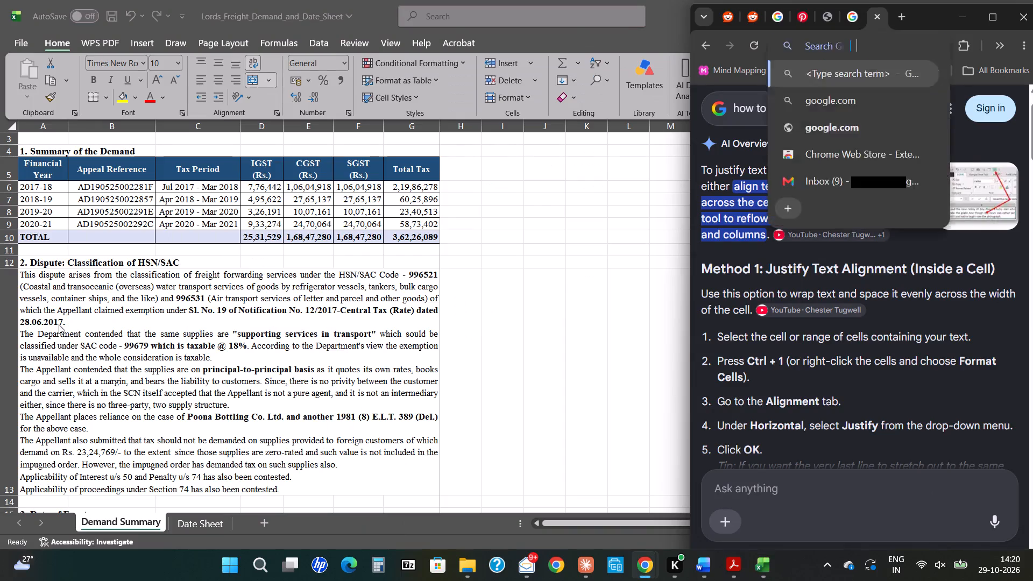
{"action": "key", "text": "BackSpace"}
{"action": "key", "text": "BackSpace"}
{"action": "type", "text": "how to use"}
{"action": "key", "text": "space"}
{"action": "type", "text": "number"}
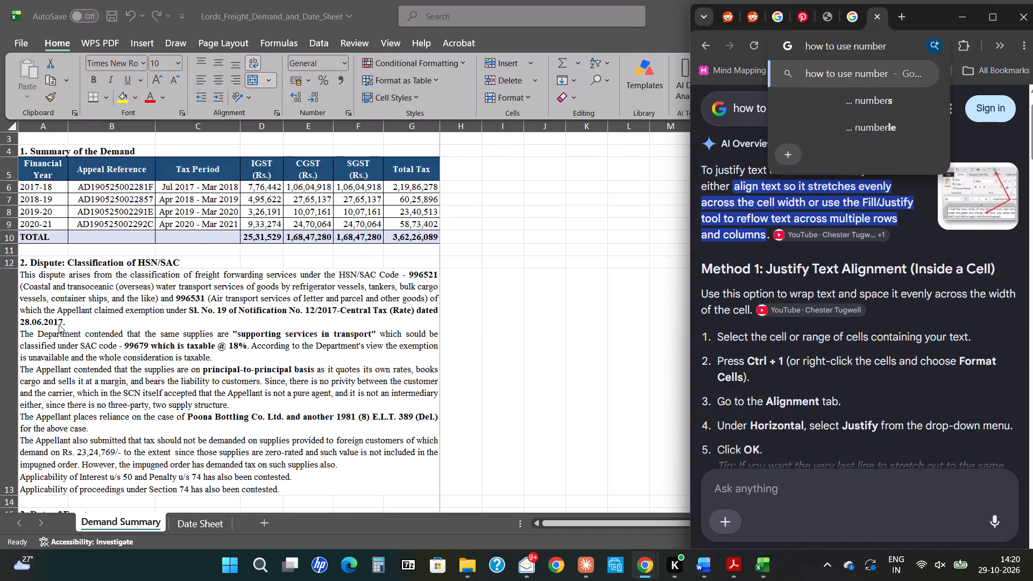
{"action": "type", "text": "s lik"}
{"action": "key", "text": "BackSpace"}
{"action": "key", "text": "BackSpace"}
{"action": "key", "text": "BackSpace"}
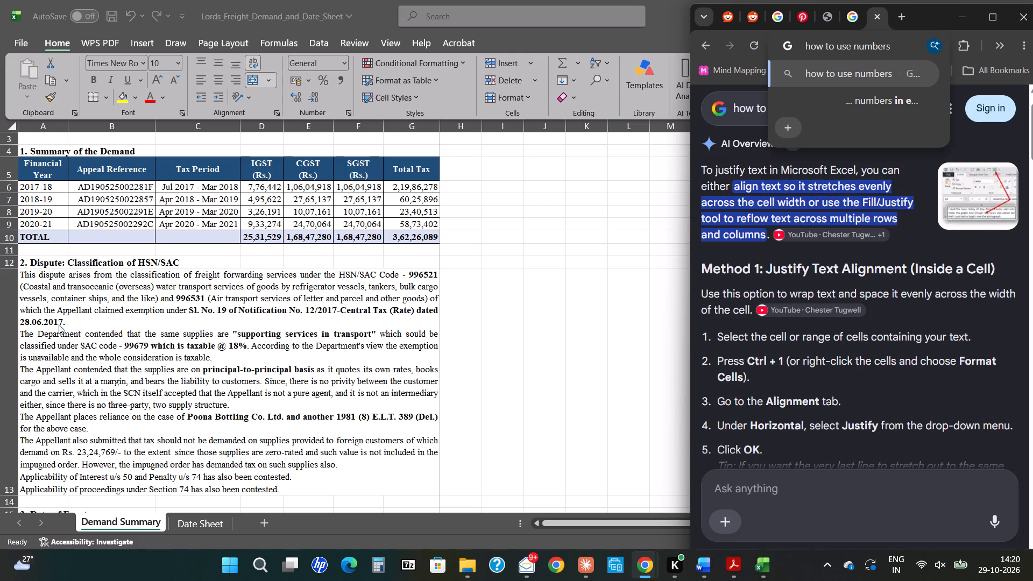
{"action": "key", "text": "space"}
{"action": "key", "text": "BackSpace"}
{"action": "type", "text": "in para"}
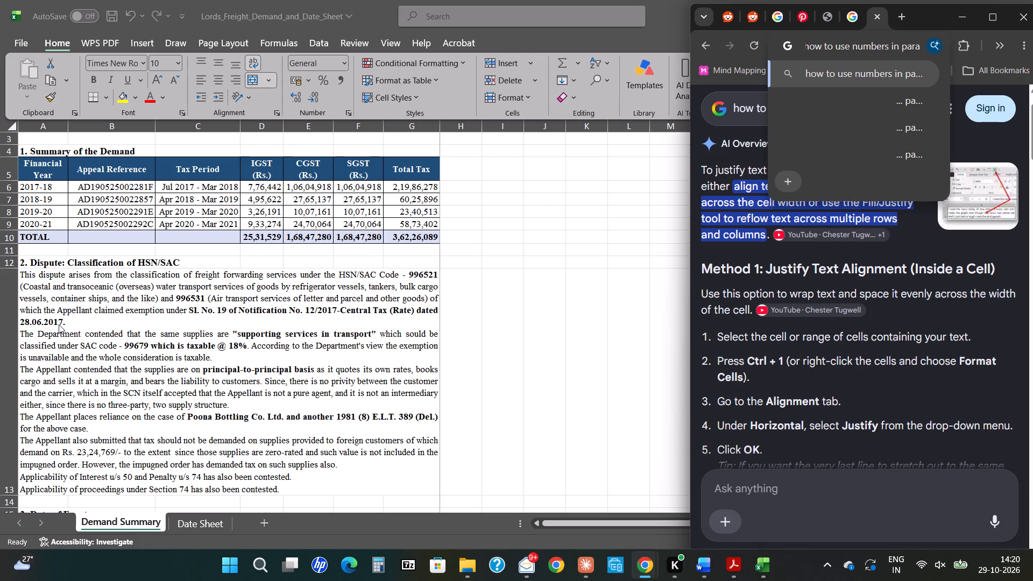
{"action": "key", "text": "ctrl+BackSpace"}
{"action": "key", "text": "ctrl+BackSpace"}
{"action": "key", "text": "ctrl+BackSpace"}
{"action": "type", "text": "para numbers in e"}
{"action": "key", "text": "BackSpace"}
{"action": "key", "text": "BackSpace"}
{"action": "key", "text": "BackSpace"}
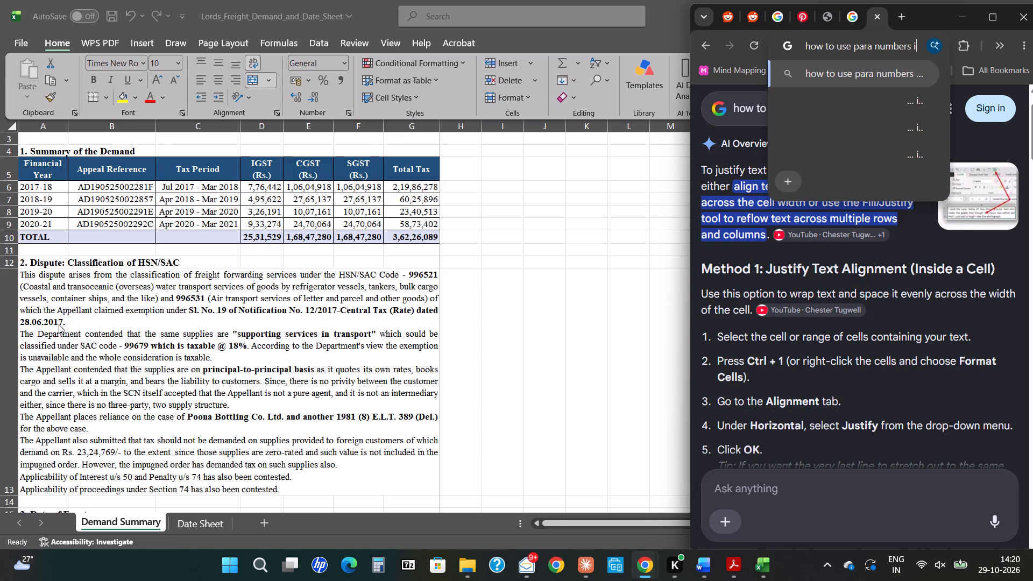
{"action": "type", "text": "n exce"}
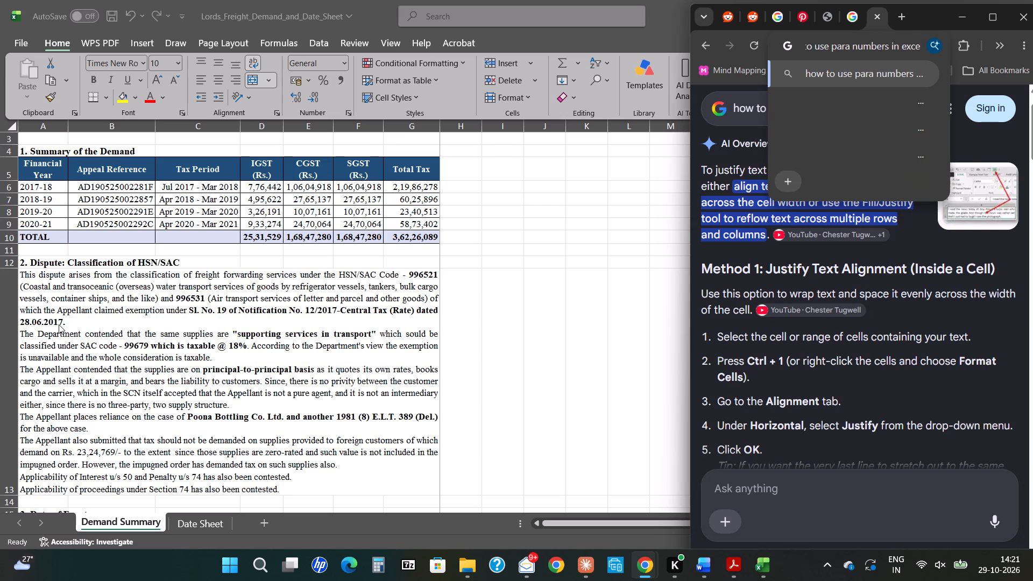
{"action": "key", "text": "l"}
{"action": "key", "text": "Return"}
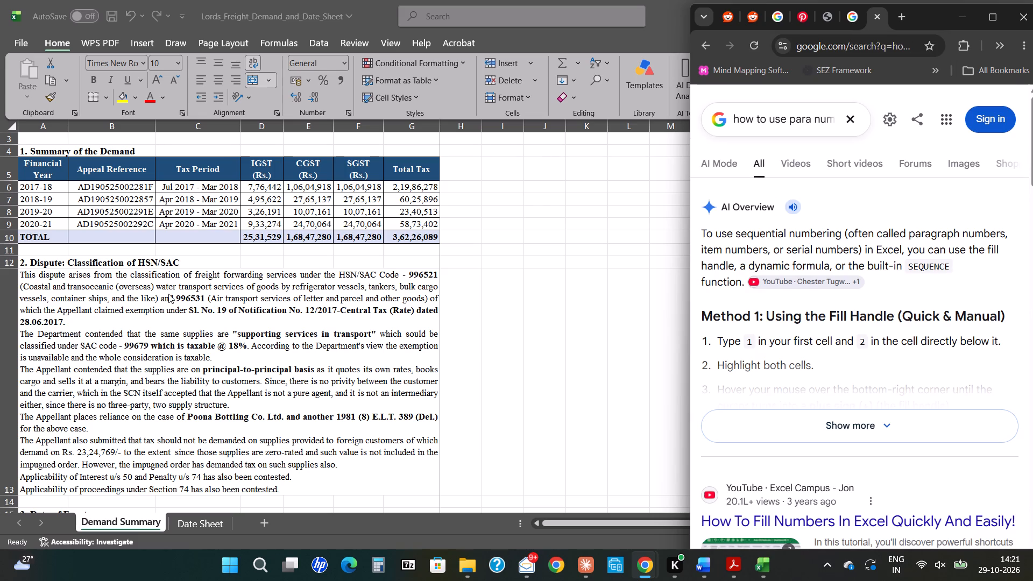
Close the search results, Hindi alphabet and Pinterest tabs in Chrome, keeping only the two Reddit tabs.
{"action": "key", "text": "ctrl+w"}
{"action": "key", "text": "ctrl+w"}
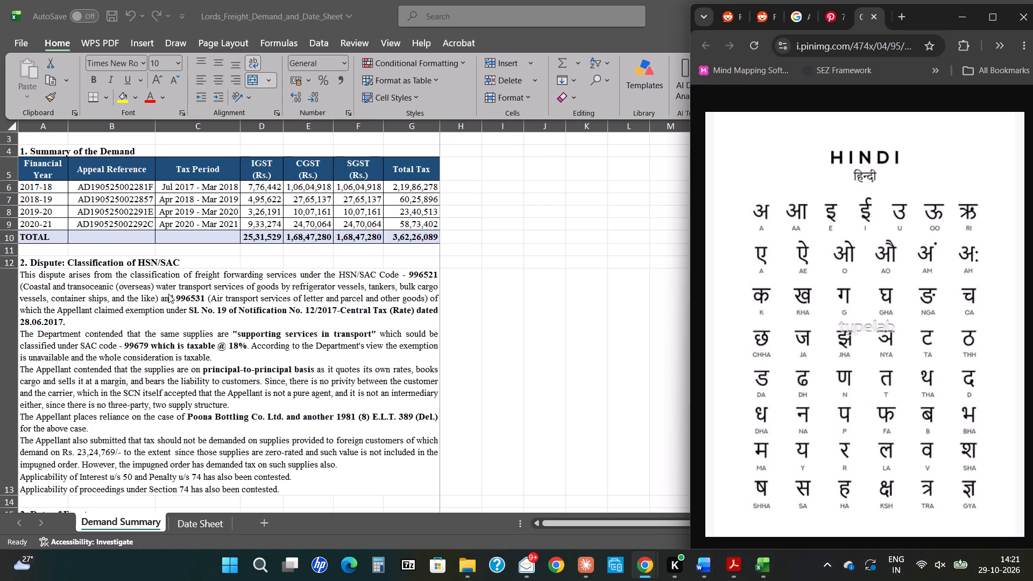
{"action": "key", "text": "ctrl+w"}
{"action": "key", "text": "ctrl+w"}
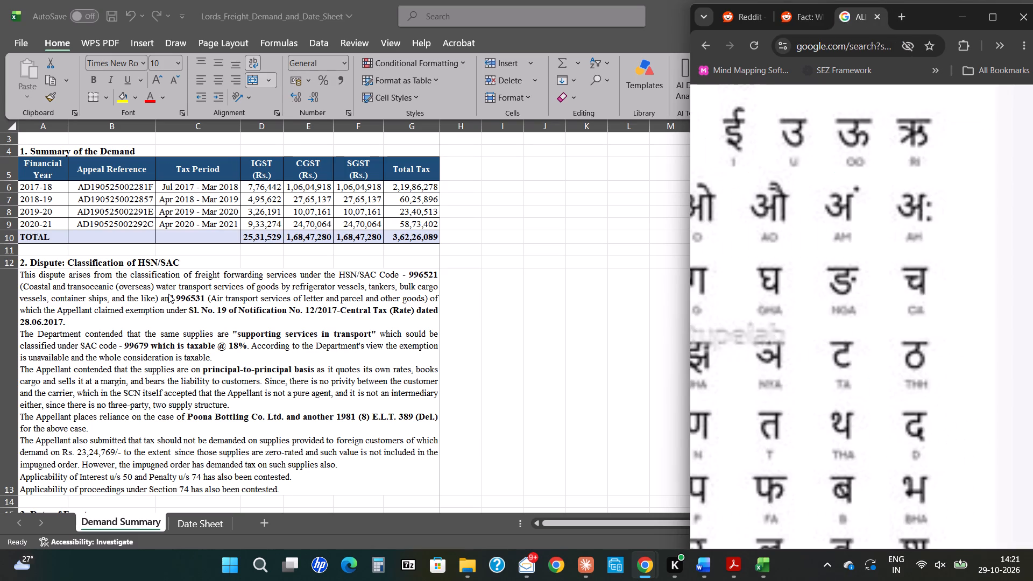
{"action": "key", "text": "ctrl+w"}
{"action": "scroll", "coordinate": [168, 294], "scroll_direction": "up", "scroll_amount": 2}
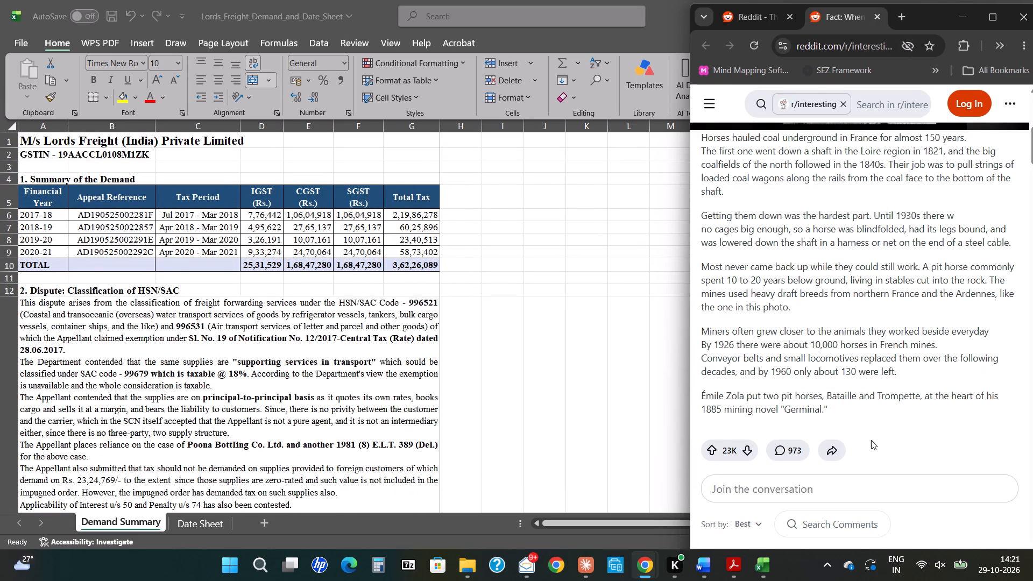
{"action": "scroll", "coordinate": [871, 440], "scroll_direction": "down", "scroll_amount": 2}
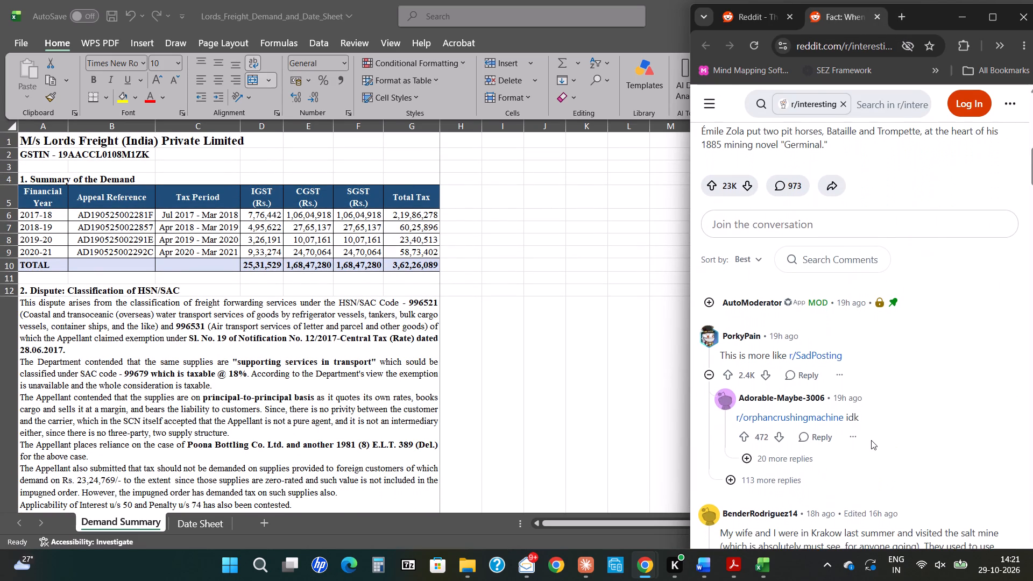
Read the comments on the r/interesting post about pit horses, expanding the collapsed replies about the horses seeing daylight.
{"action": "scroll", "coordinate": [871, 440], "scroll_direction": "down", "scroll_amount": 2}
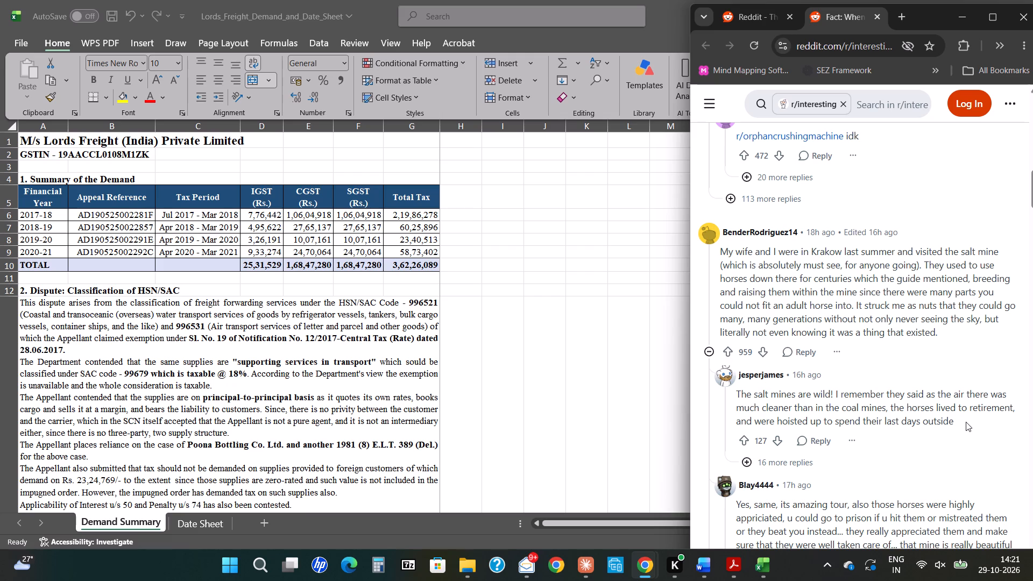
{"action": "scroll", "coordinate": [966, 422], "scroll_direction": "down", "scroll_amount": 1}
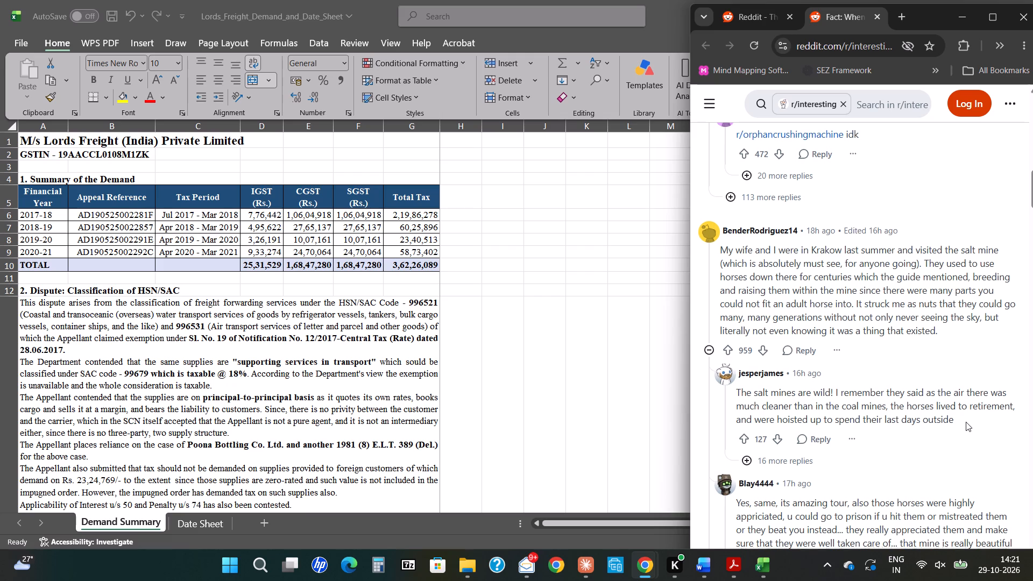
{"action": "scroll", "coordinate": [966, 422], "scroll_direction": "down", "scroll_amount": 1}
{"action": "left_click", "coordinate": [939, 436]}
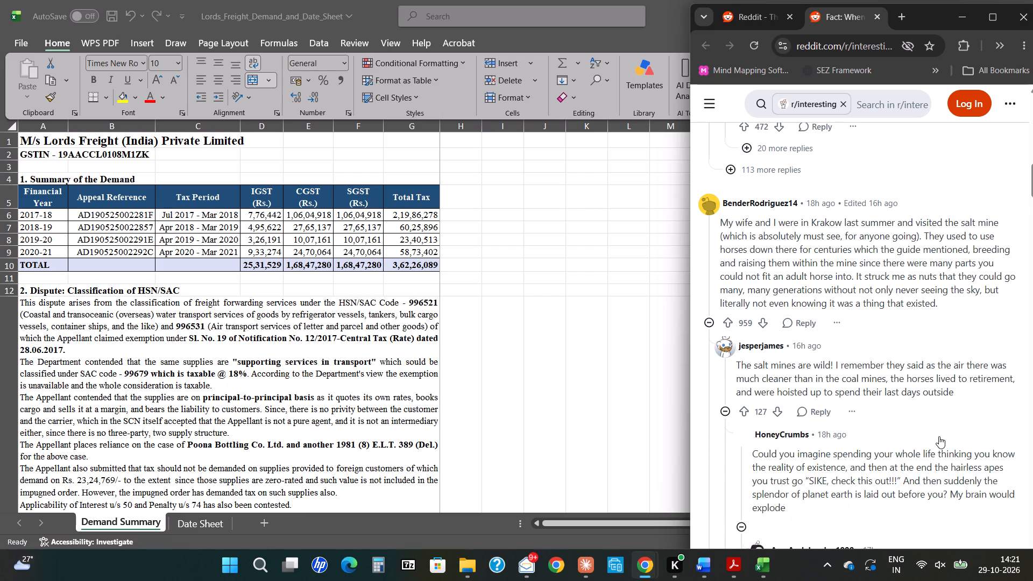
{"action": "scroll", "coordinate": [939, 436], "scroll_direction": "down", "scroll_amount": 1}
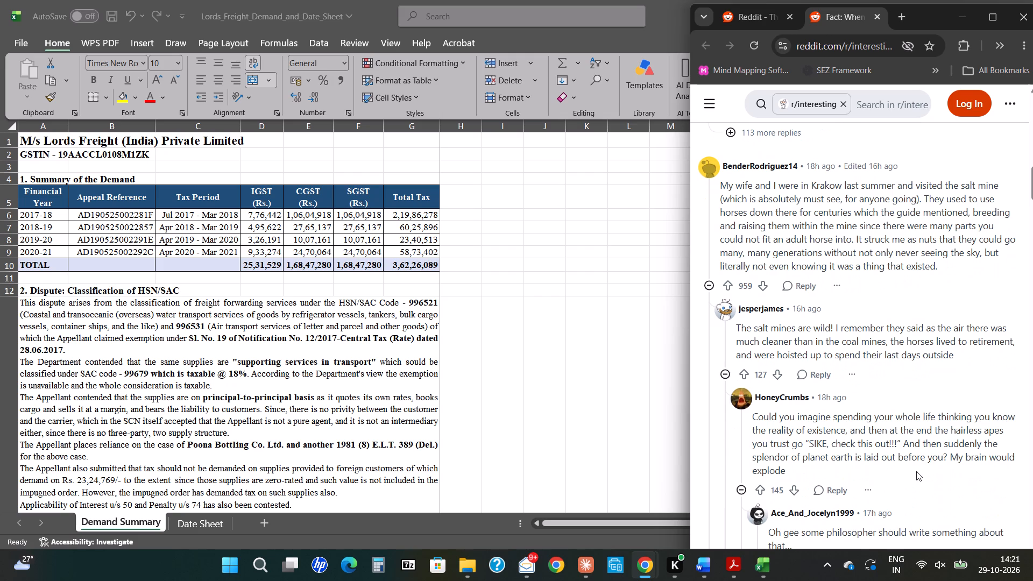
{"action": "scroll", "coordinate": [916, 471], "scroll_direction": "down", "scroll_amount": 3}
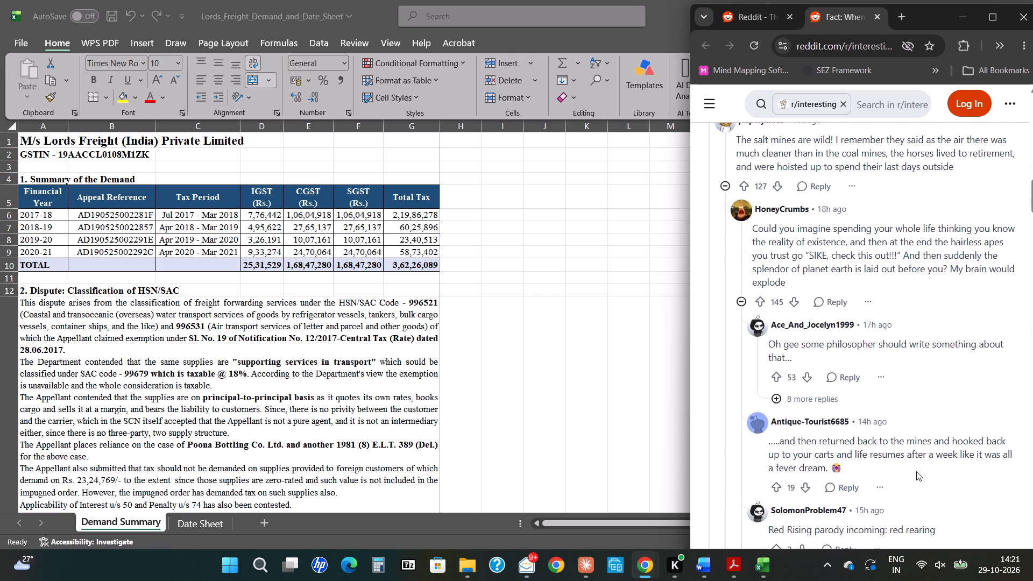
{"action": "scroll", "coordinate": [916, 471], "scroll_direction": "down", "scroll_amount": 4}
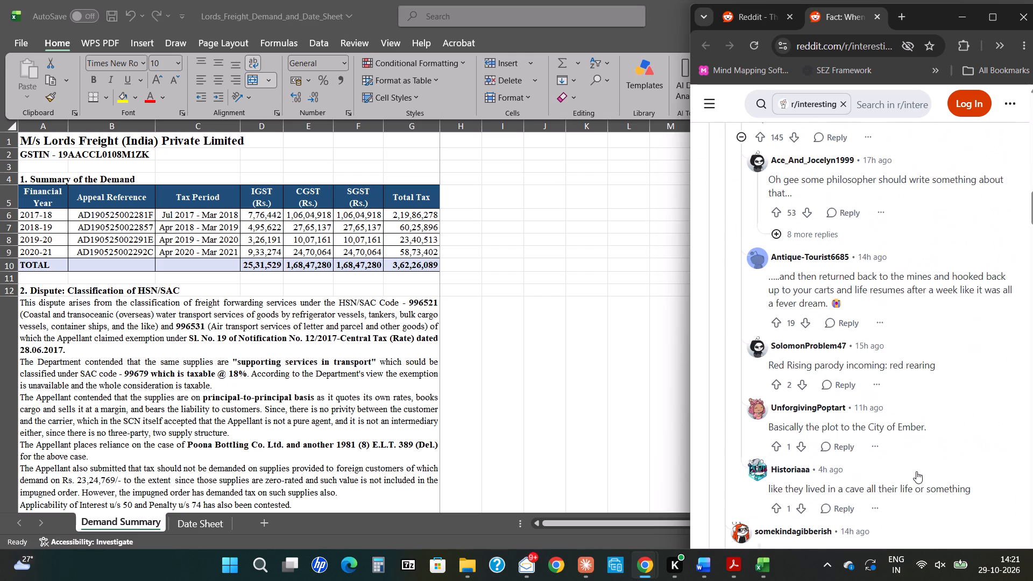
{"action": "scroll", "coordinate": [916, 471], "scroll_direction": "down", "scroll_amount": 4}
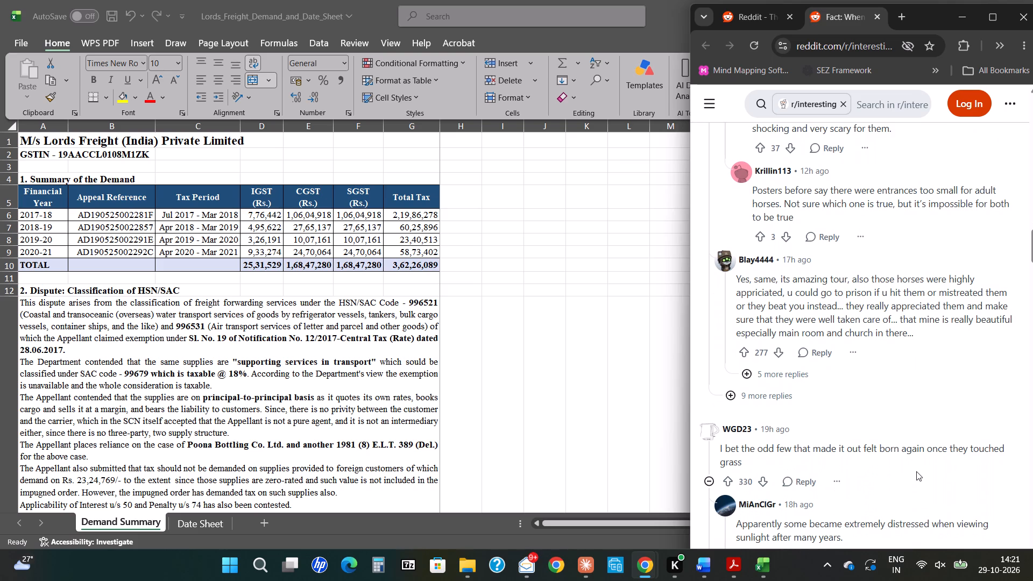
{"action": "scroll", "coordinate": [916, 471], "scroll_direction": "down", "scroll_amount": 2}
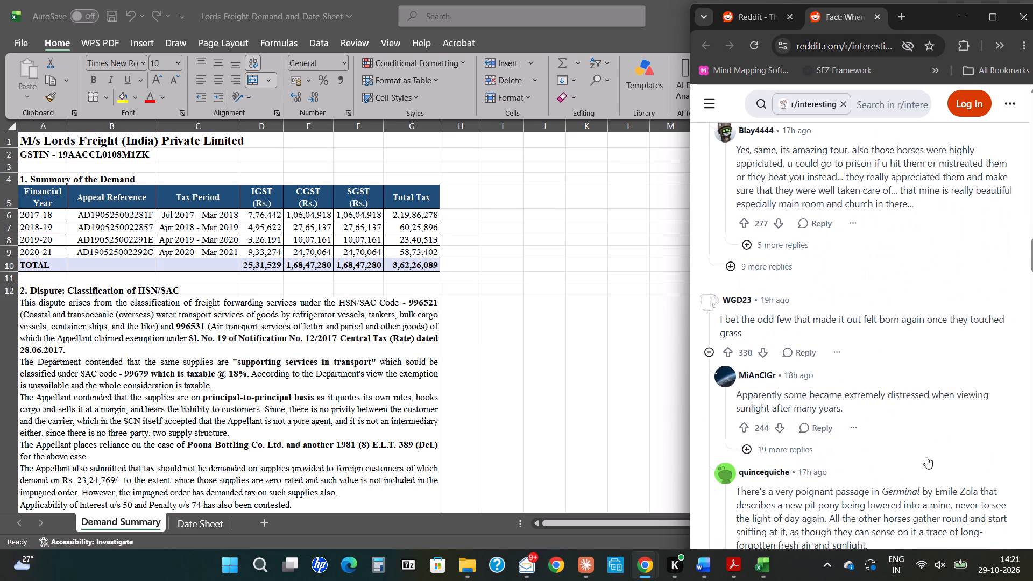
{"action": "scroll", "coordinate": [926, 457], "scroll_direction": "down", "scroll_amount": 1}
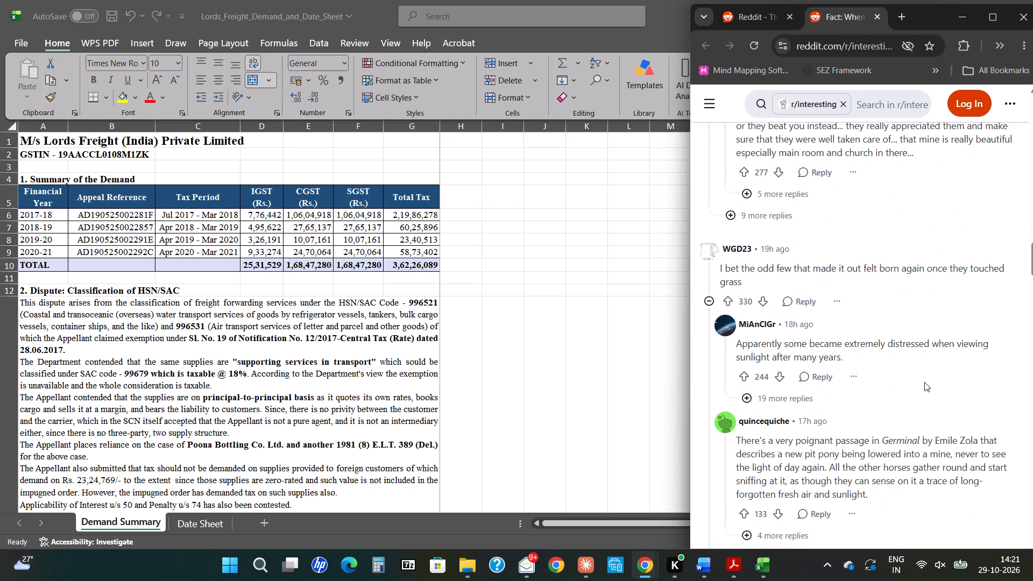
{"action": "left_click", "coordinate": [915, 391]}
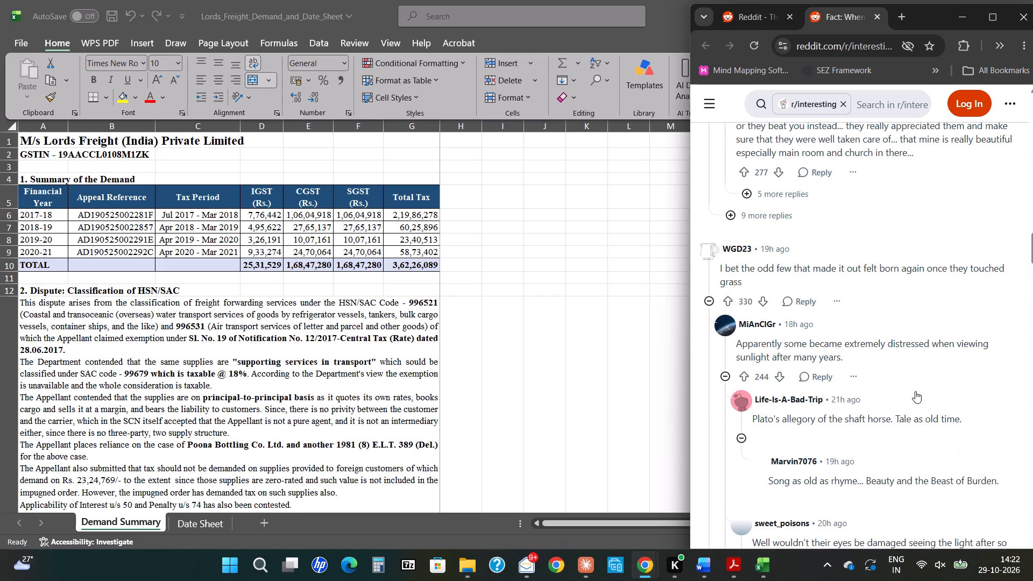
{"action": "scroll", "coordinate": [915, 391], "scroll_direction": "down", "scroll_amount": 1}
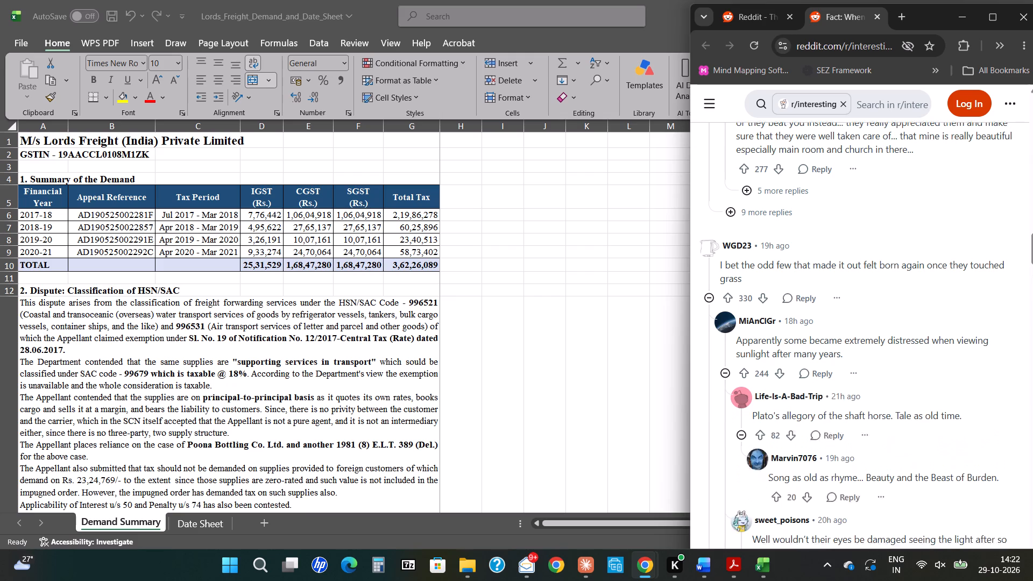
{"action": "scroll", "coordinate": [915, 391], "scroll_direction": "down", "scroll_amount": 2}
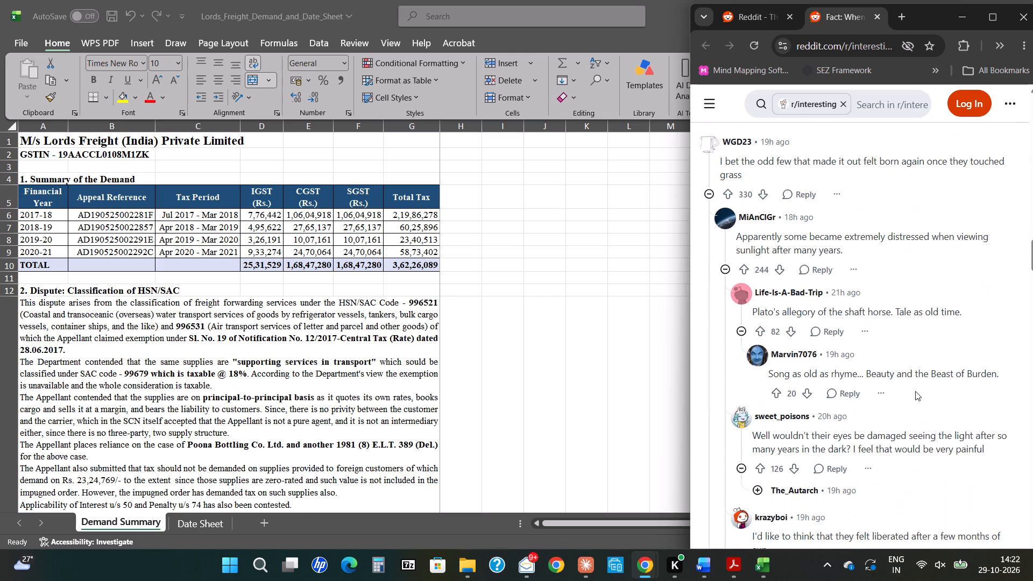
{"action": "left_click", "coordinate": [897, 487]}
{"action": "scroll", "coordinate": [897, 487], "scroll_direction": "down", "scroll_amount": 1}
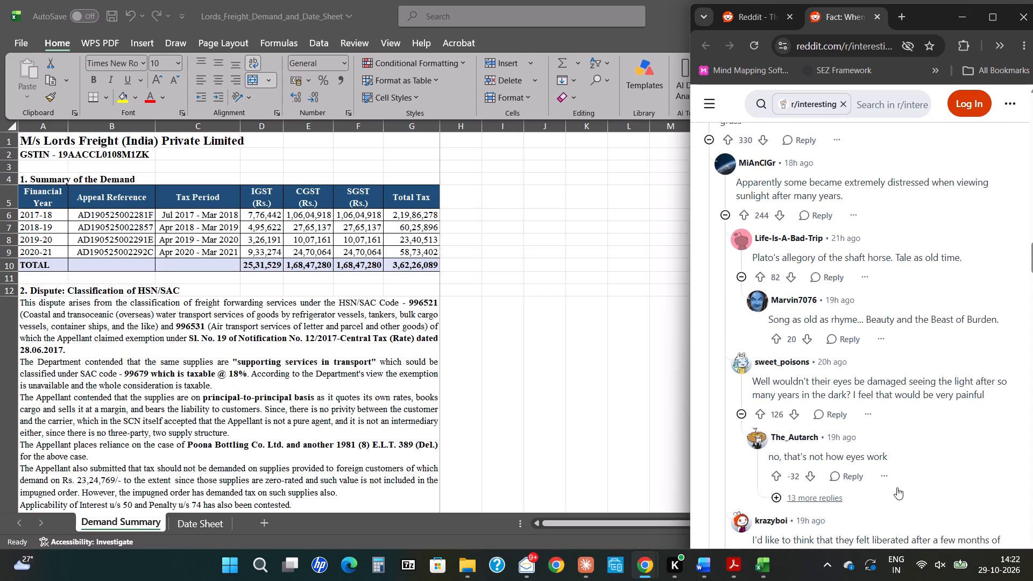
Open the continued comment thread on eye damage from darkness, read its replies, and close the r/interesting post's tab.
{"action": "left_click", "coordinate": [897, 487]}
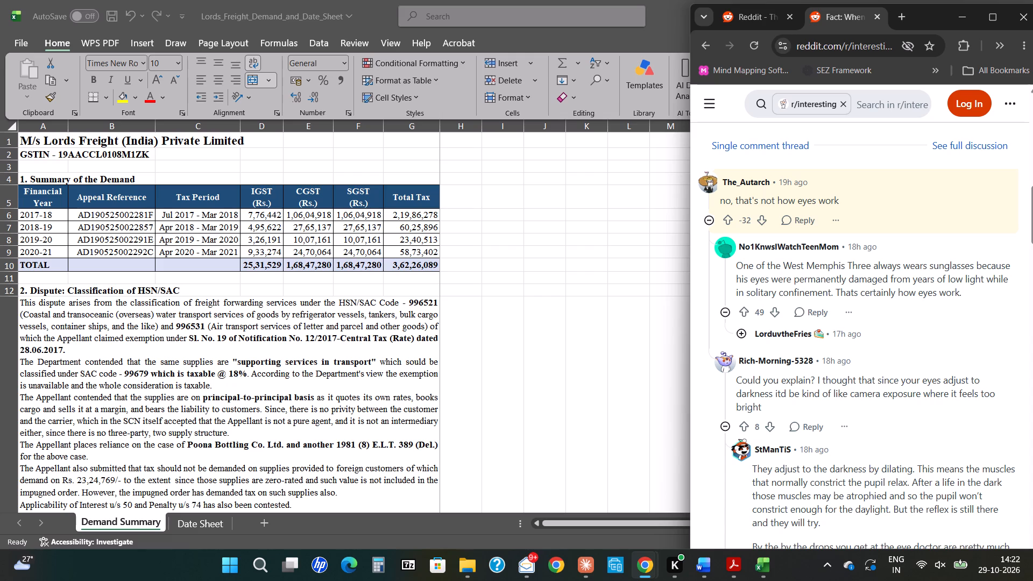
{"action": "left_click", "coordinate": [924, 333]}
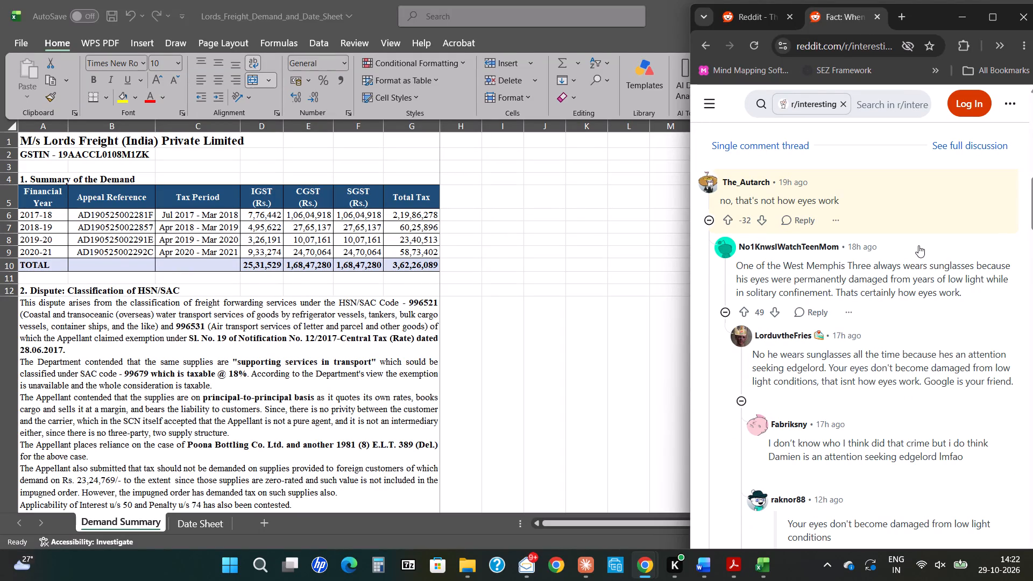
{"action": "scroll", "coordinate": [918, 245], "scroll_direction": "down", "scroll_amount": 2}
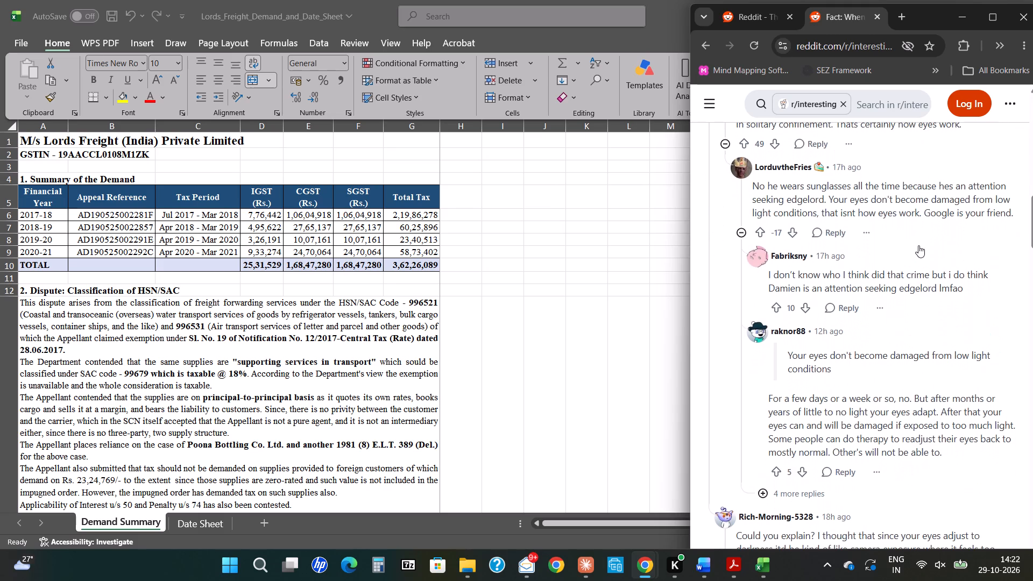
{"action": "scroll", "coordinate": [918, 245], "scroll_direction": "down", "scroll_amount": 2}
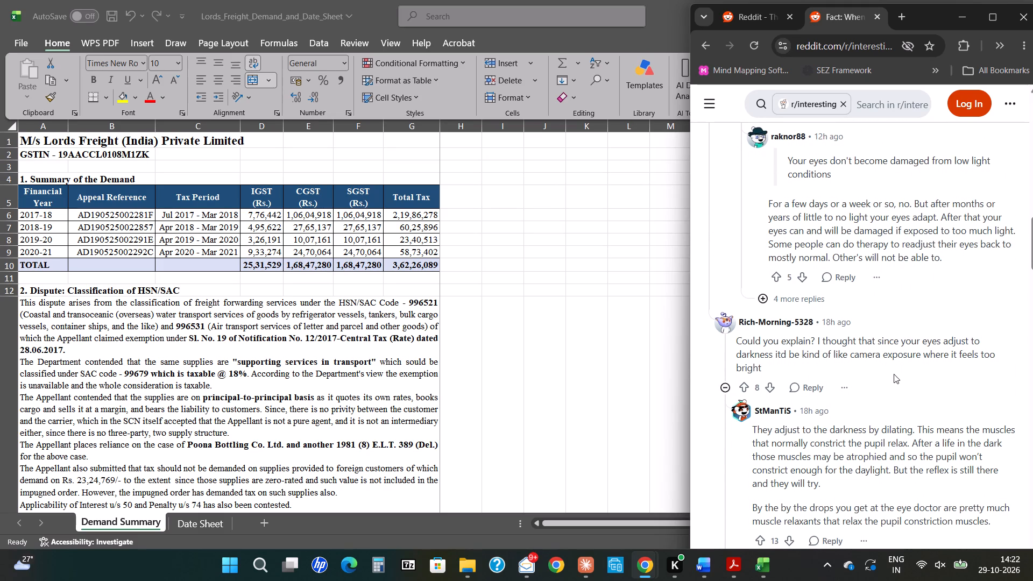
{"action": "scroll", "coordinate": [894, 374], "scroll_direction": "down", "scroll_amount": 2}
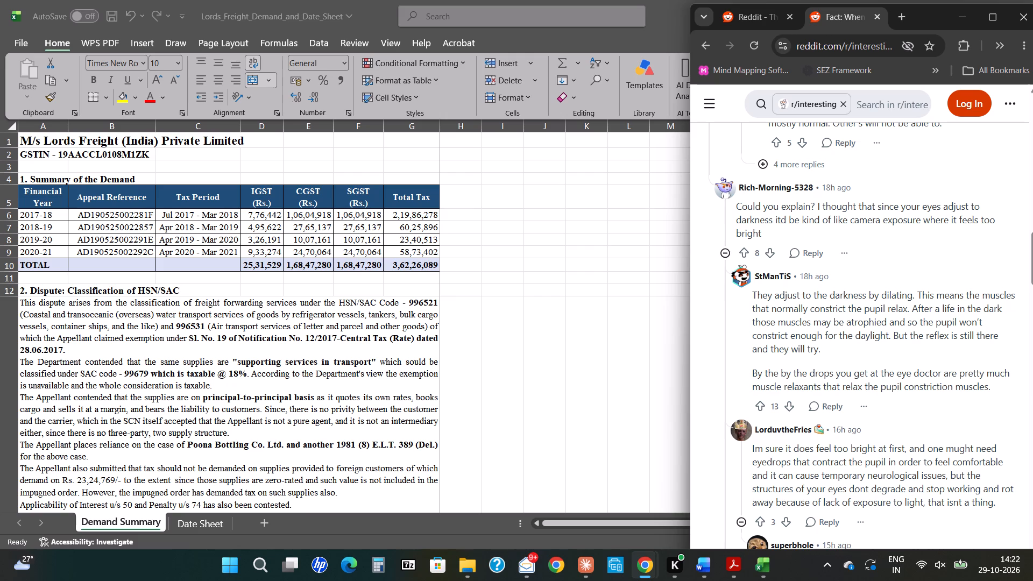
{"action": "left_click", "coordinate": [926, 322]}
{"action": "scroll", "coordinate": [926, 322], "scroll_direction": "down", "scroll_amount": 1}
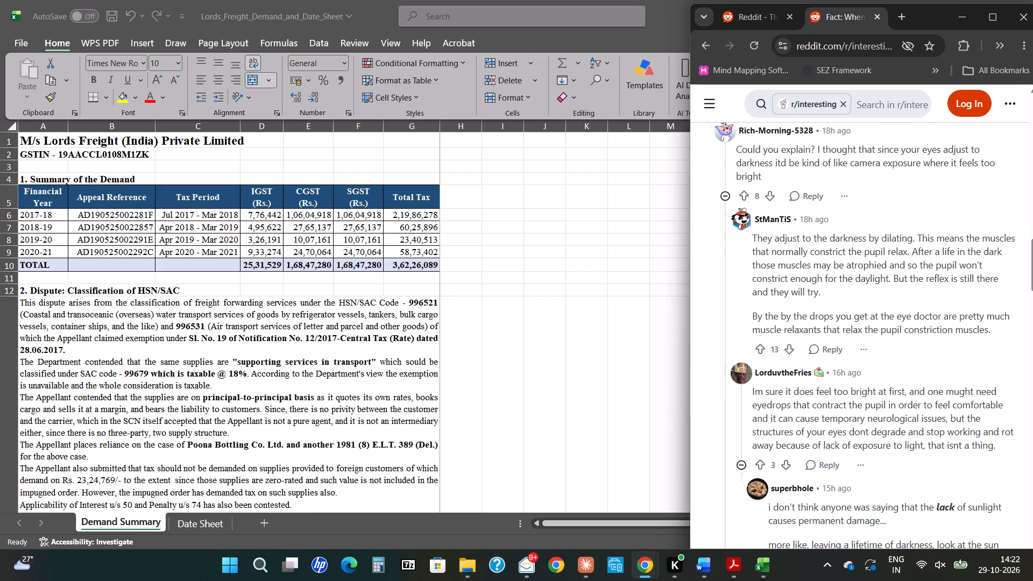
{"action": "key", "text": "ctrl+w"}
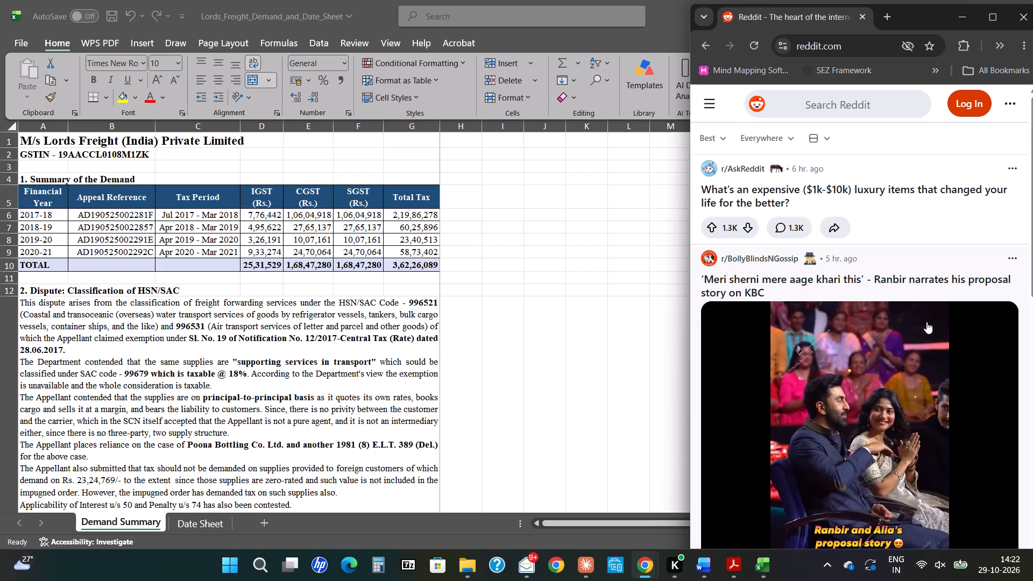
Browse the posts on the Reddit home feed down to the r/cringereels video about a boomer who dislikes technology.
{"action": "scroll", "coordinate": [926, 322], "scroll_direction": "down", "scroll_amount": 1}
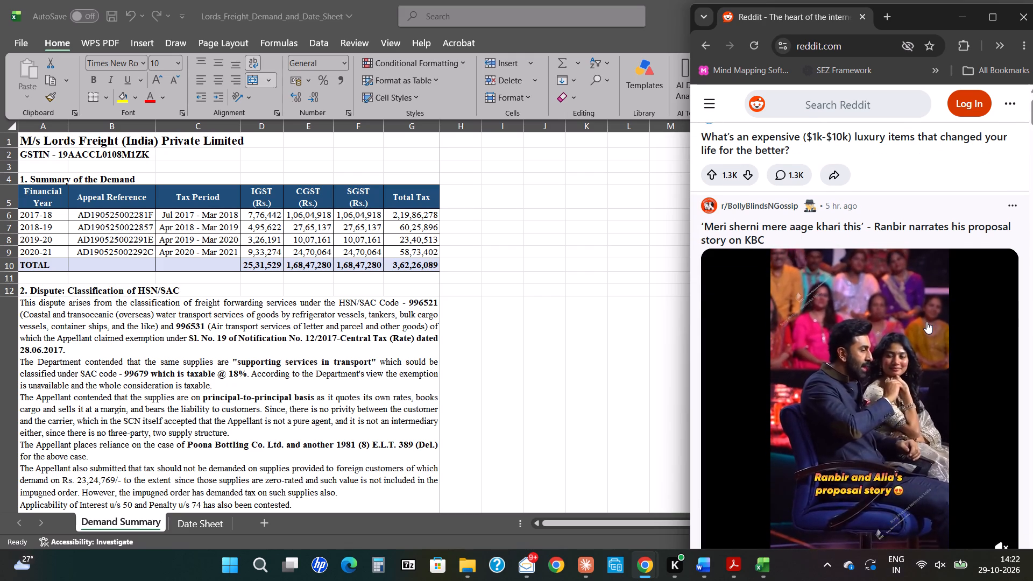
{"action": "scroll", "coordinate": [926, 322], "scroll_direction": "up", "scroll_amount": 2}
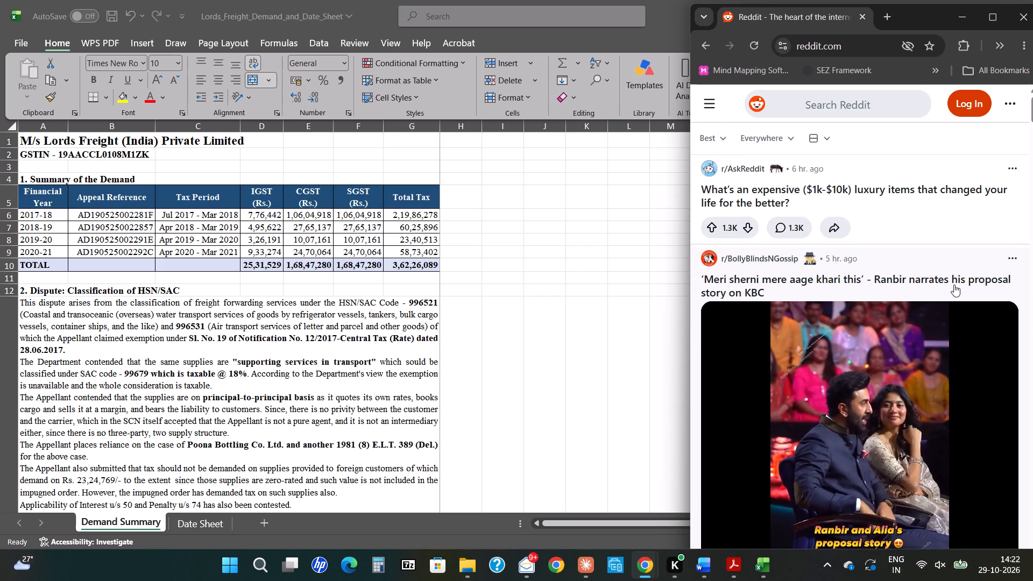
{"action": "scroll", "coordinate": [954, 285], "scroll_direction": "down", "scroll_amount": 3}
{"action": "scroll", "coordinate": [954, 285], "scroll_direction": "up", "scroll_amount": 5}
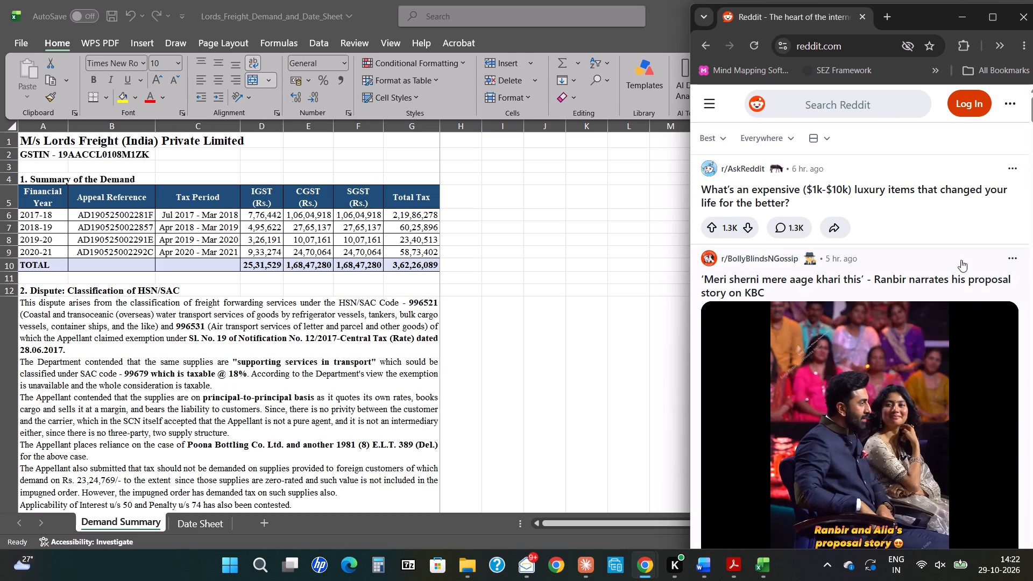
{"action": "scroll", "coordinate": [895, 316], "scroll_direction": "down", "scroll_amount": 4}
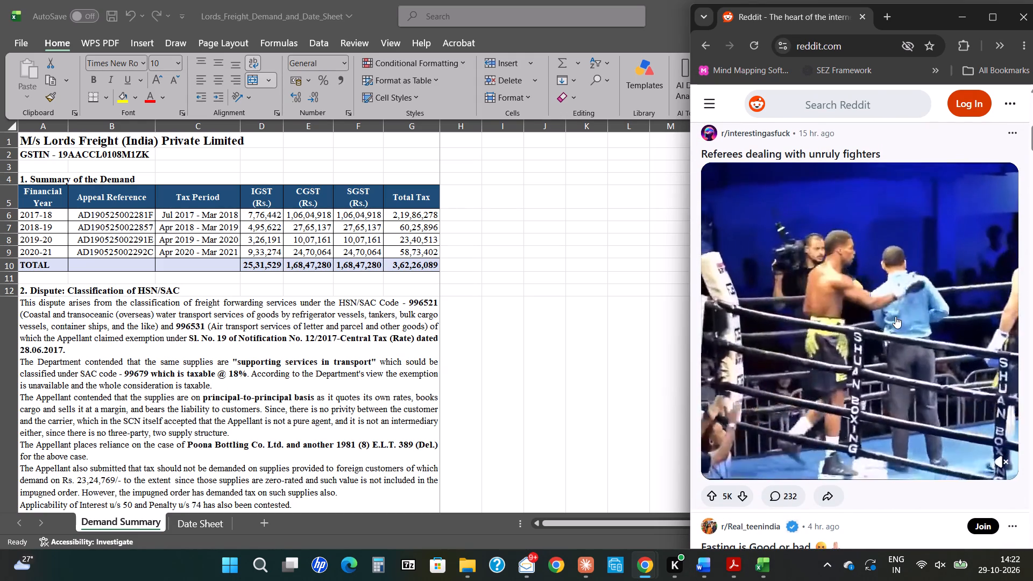
{"action": "left_click", "coordinate": [904, 307]}
{"action": "scroll", "coordinate": [904, 307], "scroll_direction": "up", "scroll_amount": 5}
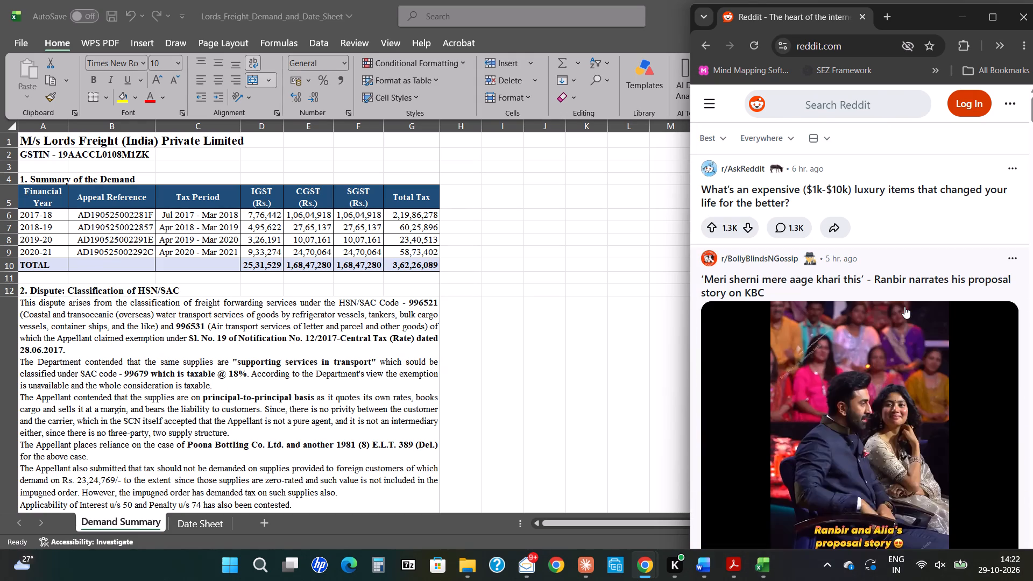
{"action": "scroll", "coordinate": [904, 307], "scroll_direction": "down", "scroll_amount": 5}
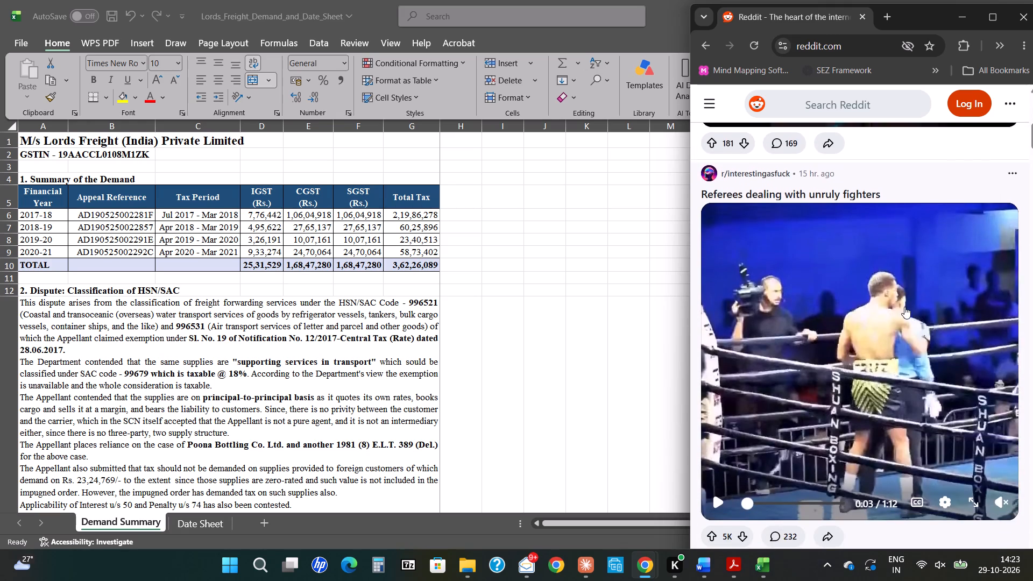
{"action": "scroll", "coordinate": [904, 307], "scroll_direction": "down", "scroll_amount": 4}
{"action": "scroll", "coordinate": [904, 307], "scroll_direction": "up", "scroll_amount": 1}
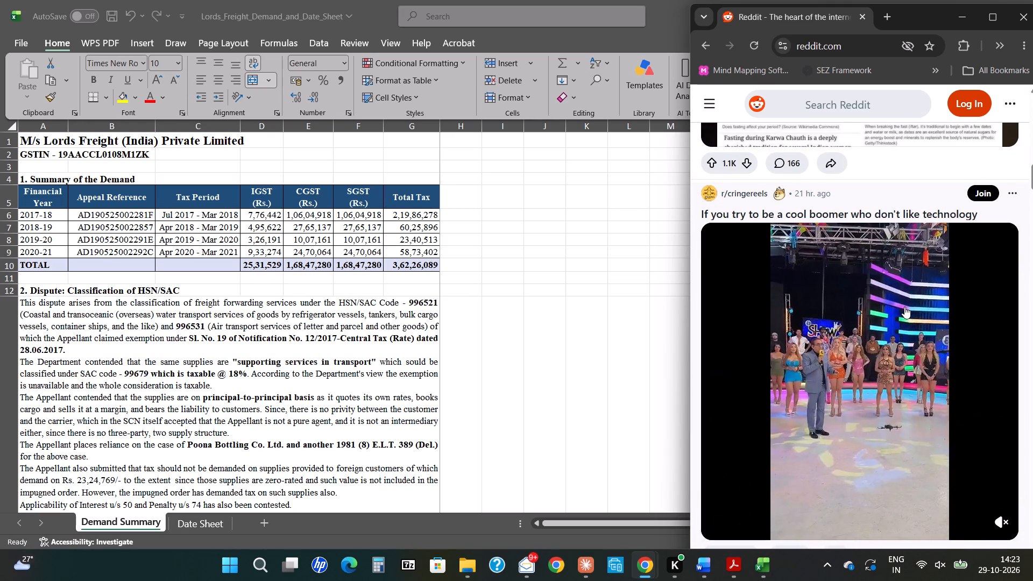
{"action": "scroll", "coordinate": [904, 307], "scroll_direction": "up", "scroll_amount": 1}
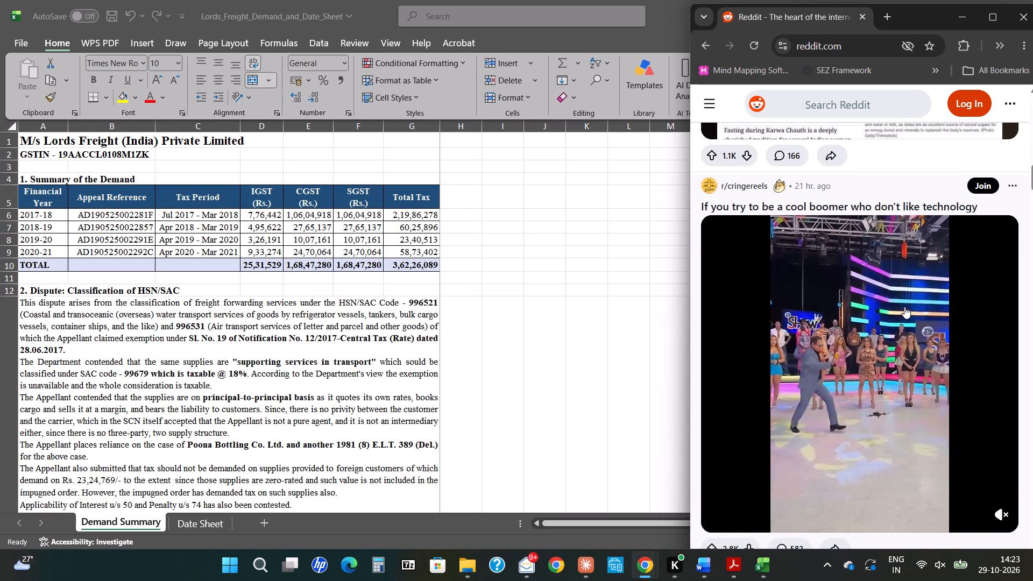
{"action": "scroll", "coordinate": [904, 307], "scroll_direction": "up", "scroll_amount": 2}
{"action": "scroll", "coordinate": [904, 307], "scroll_direction": "down", "scroll_amount": 1}
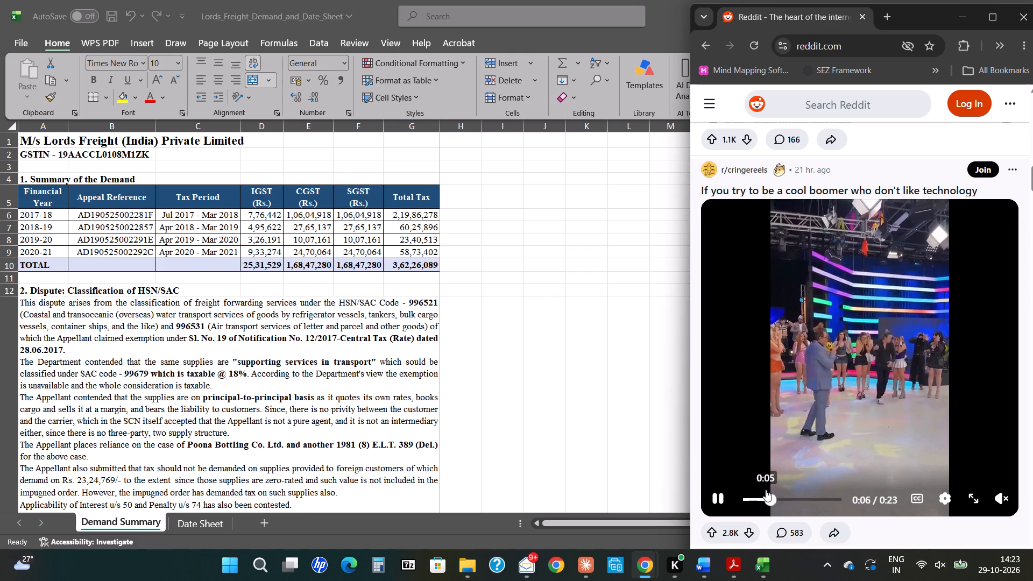
Rewind the r/cringereels boomer video to its beginning and pause it.
{"action": "left_click_drag", "start_coordinate": [765, 491], "coordinate": [719, 500]}
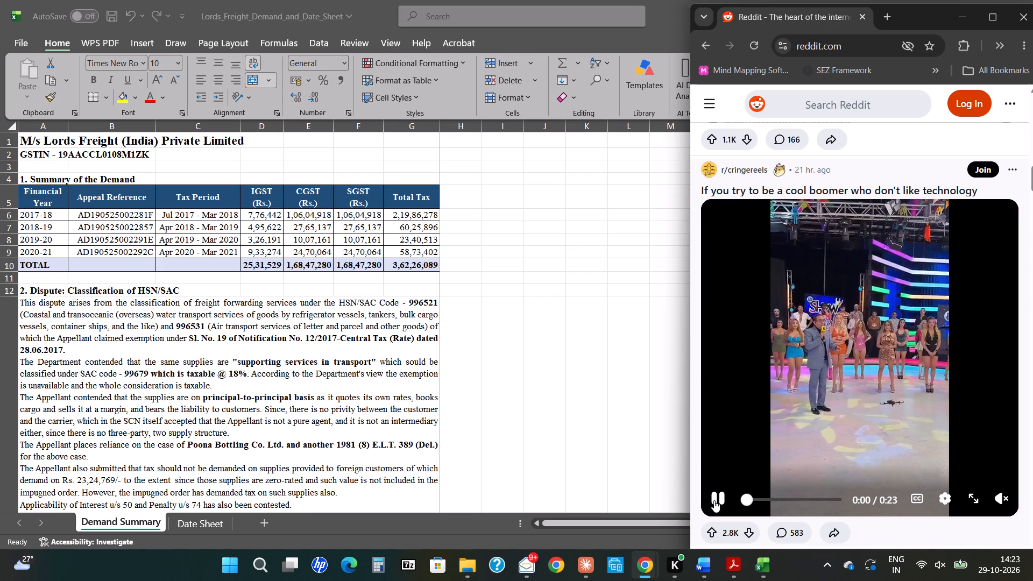
{"action": "left_click", "coordinate": [713, 500]}
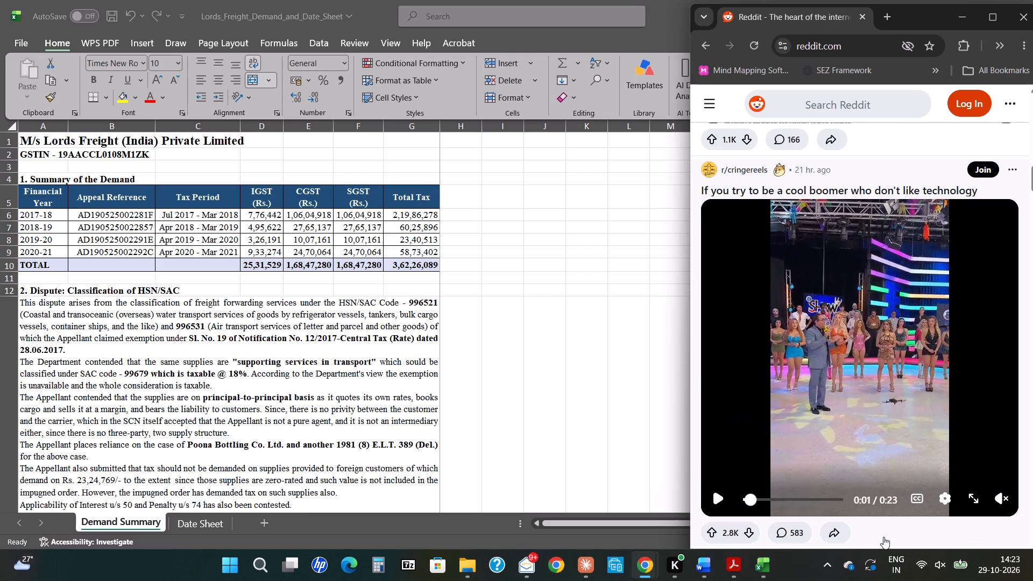
Open the r/cringereels post in its own tab, read the comments including the long explanation of the drone kick, and close the tab.
{"action": "left_click", "coordinate": [883, 537], "text": "ctrl"}
{"action": "key", "text": "ctrl+Tab"}
{"action": "key", "text": "space"}
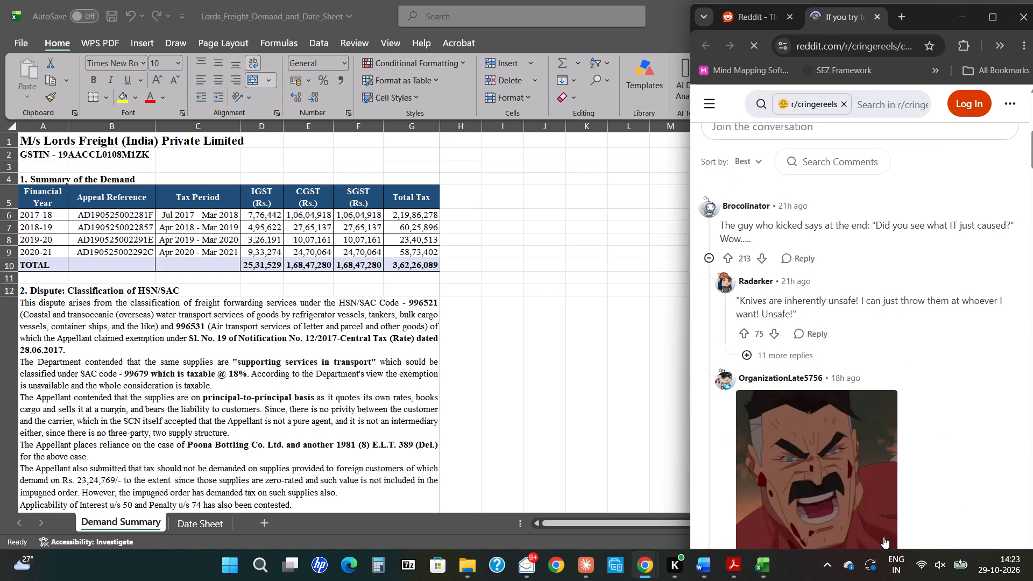
{"action": "scroll", "coordinate": [883, 537], "scroll_direction": "up", "scroll_amount": 2}
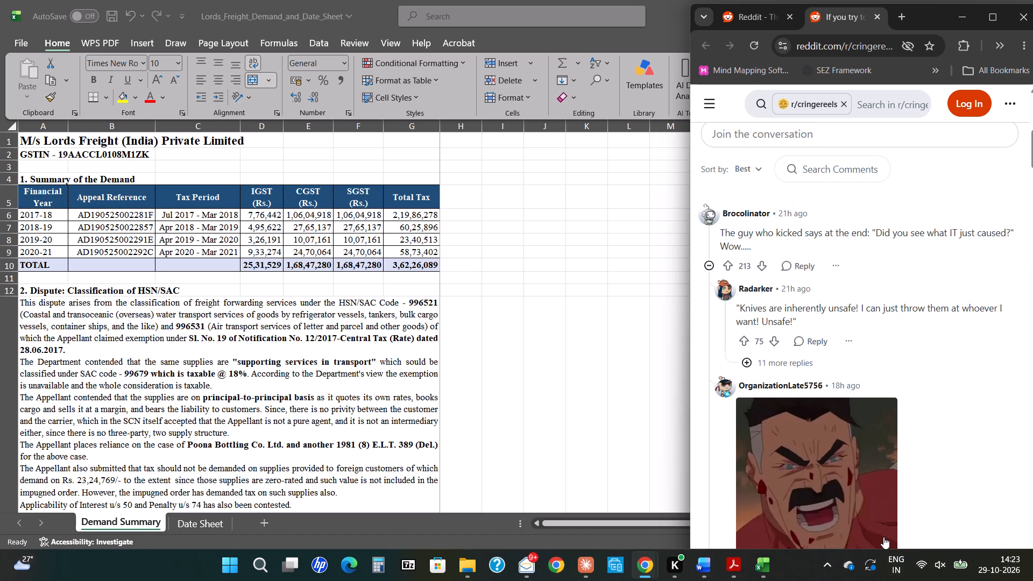
{"action": "scroll", "coordinate": [883, 537], "scroll_direction": "up", "scroll_amount": 1}
{"action": "scroll", "coordinate": [938, 420], "scroll_direction": "down", "scroll_amount": 2}
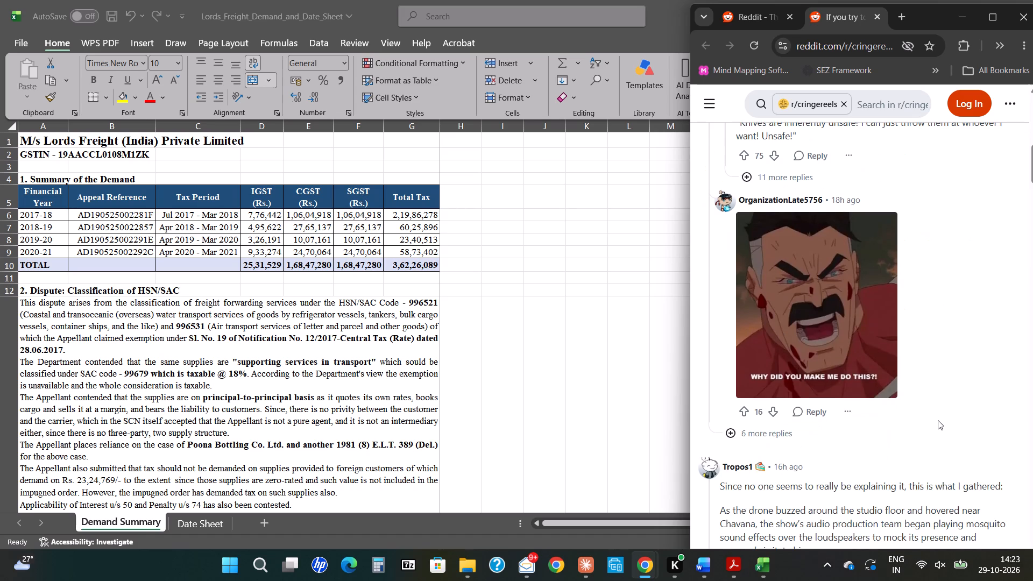
{"action": "scroll", "coordinate": [938, 420], "scroll_direction": "down", "scroll_amount": 4}
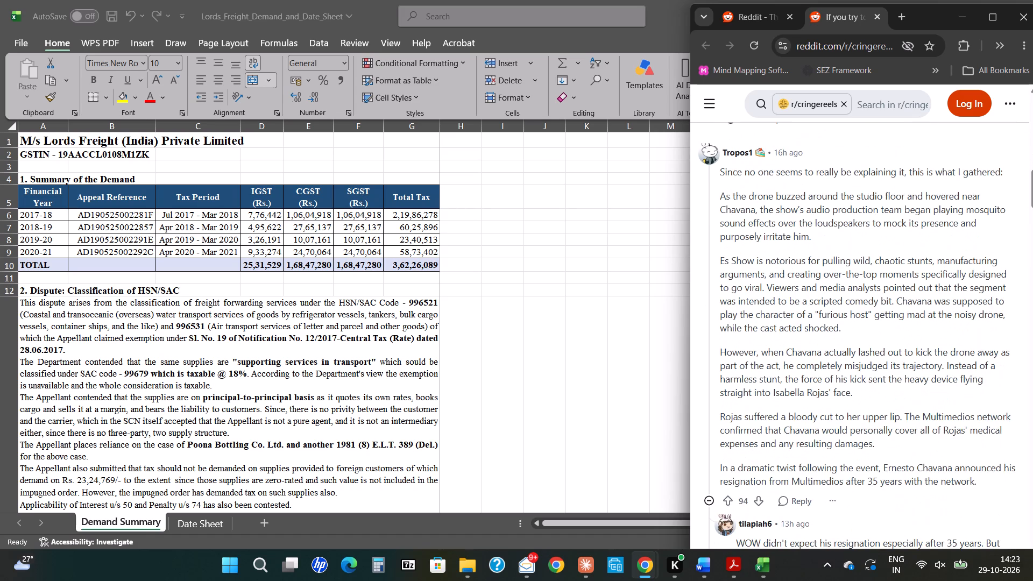
{"action": "scroll", "coordinate": [938, 420], "scroll_direction": "down", "scroll_amount": 1}
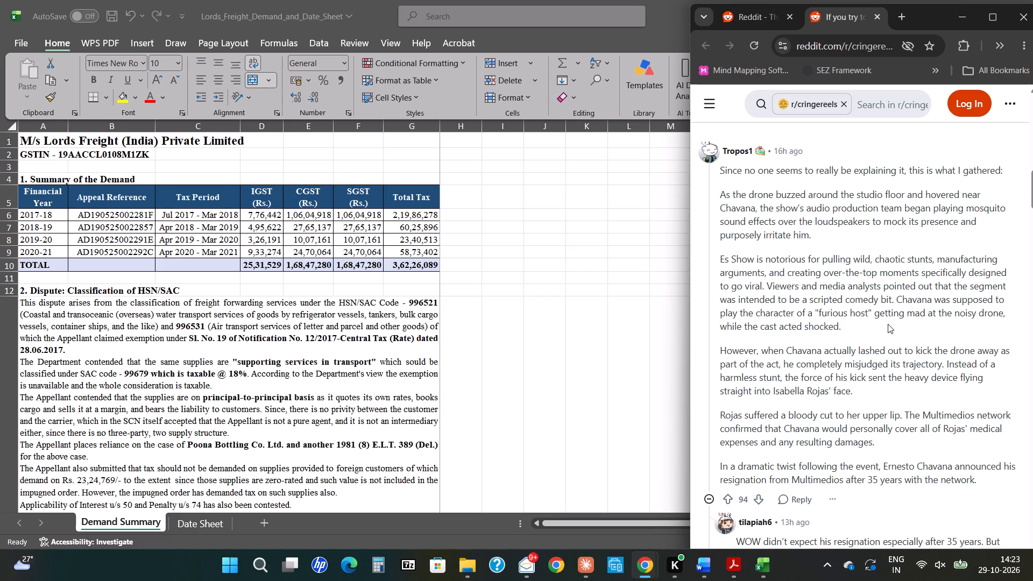
{"action": "left_click_drag", "start_coordinate": [888, 324], "coordinate": [910, 242]}
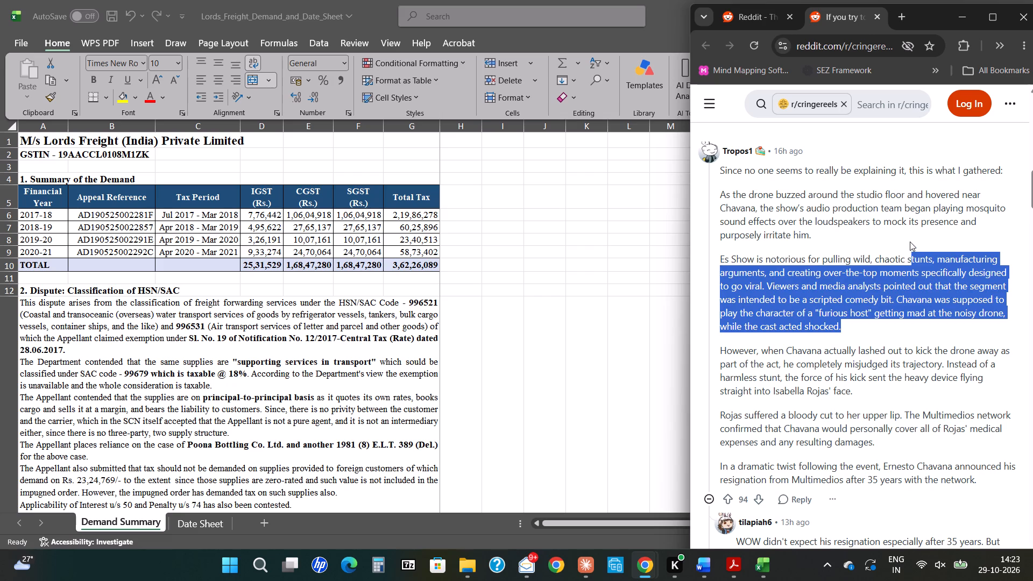
{"action": "left_click_drag", "start_coordinate": [910, 242], "coordinate": [911, 238]}
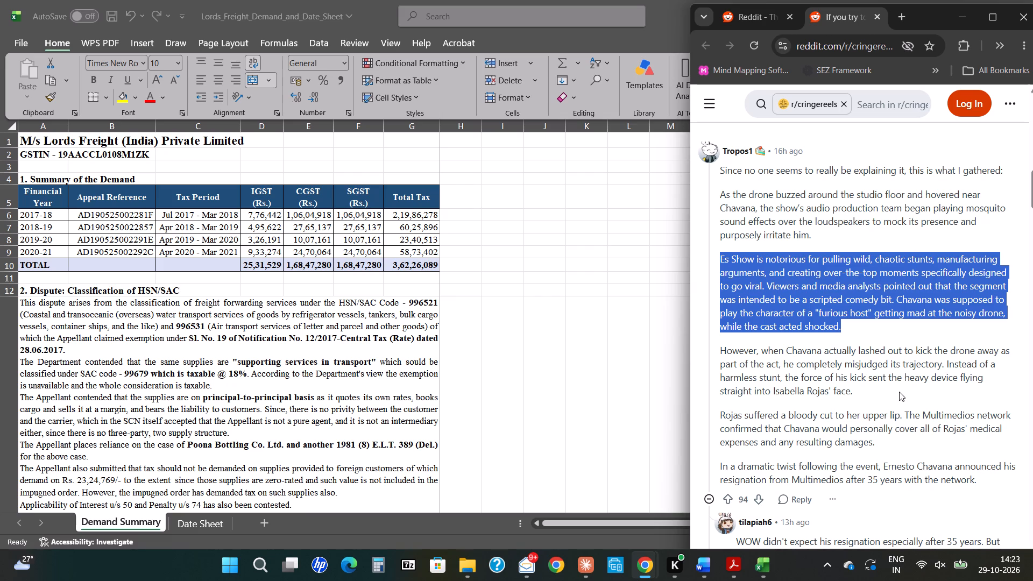
{"action": "scroll", "coordinate": [899, 392], "scroll_direction": "down", "scroll_amount": 1}
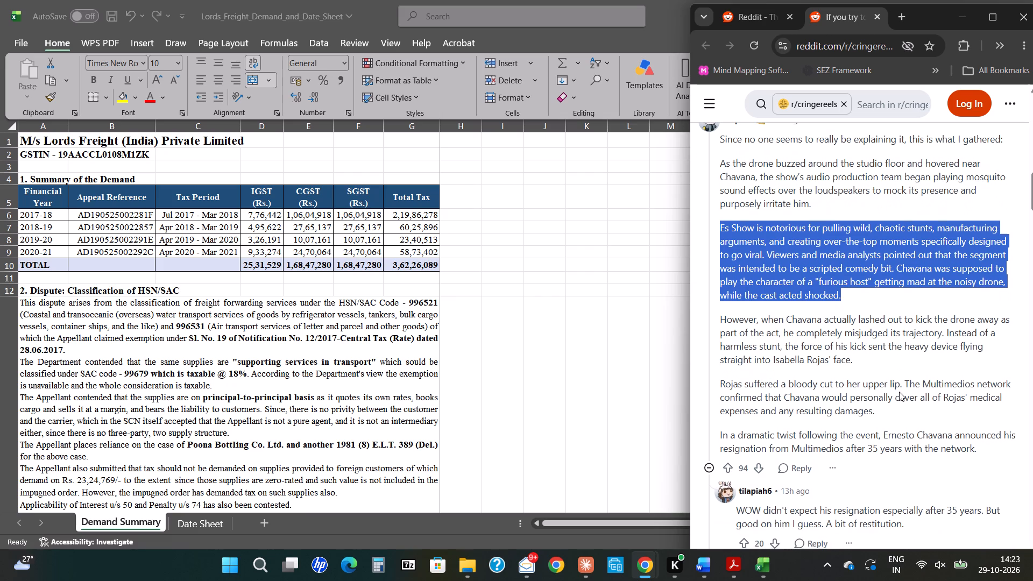
{"action": "scroll", "coordinate": [899, 392], "scroll_direction": "down", "scroll_amount": 2}
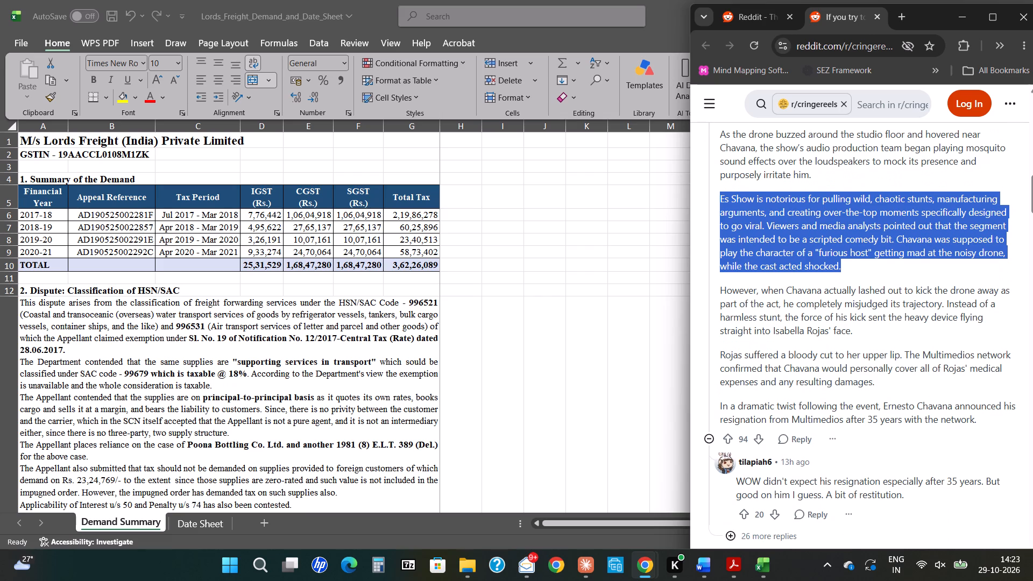
{"action": "scroll", "coordinate": [927, 414], "scroll_direction": "down", "scroll_amount": 1}
{"action": "key", "text": "ctrl+w"}
Open the r/technology post about the ChatGPT medical advice lawsuit from the feed in its own tab and read the original poster's comment.
{"action": "key", "text": "space"}
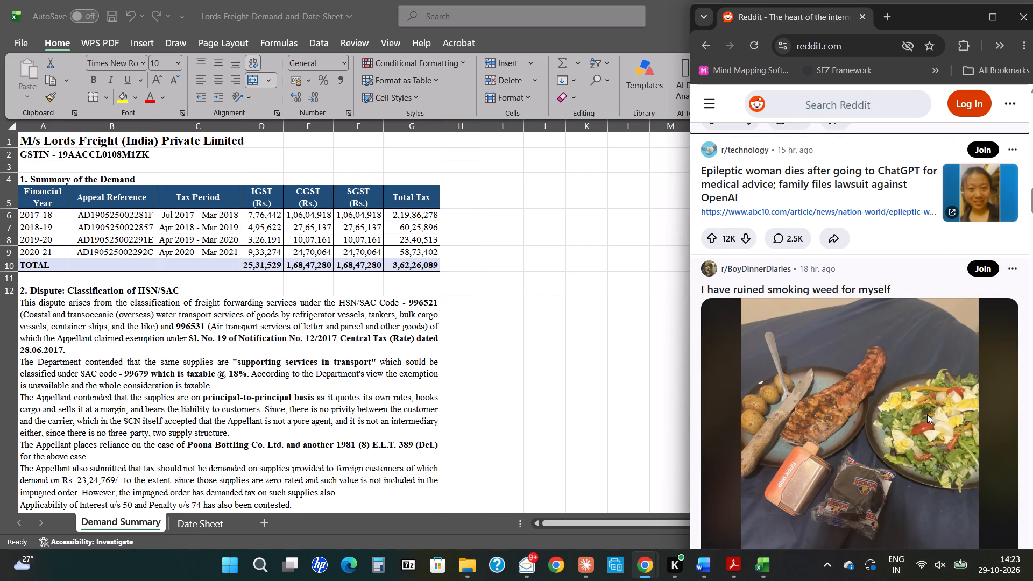
{"action": "key", "text": "alt+Tab"}
{"action": "key", "text": "alt+Tab"}
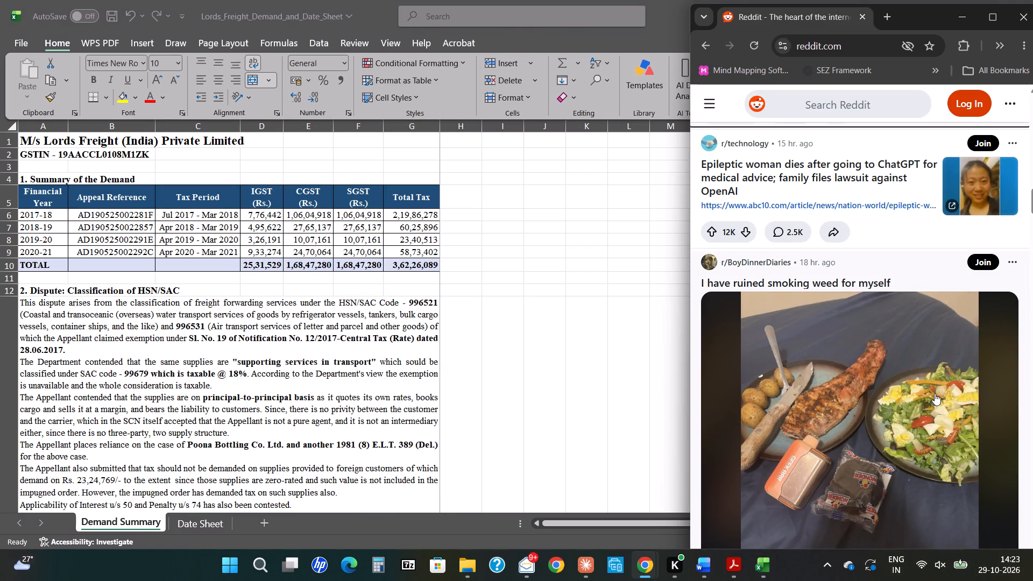
{"action": "left_click", "coordinate": [959, 233], "text": "ctrl"}
{"action": "key", "text": "ctrl+Tab"}
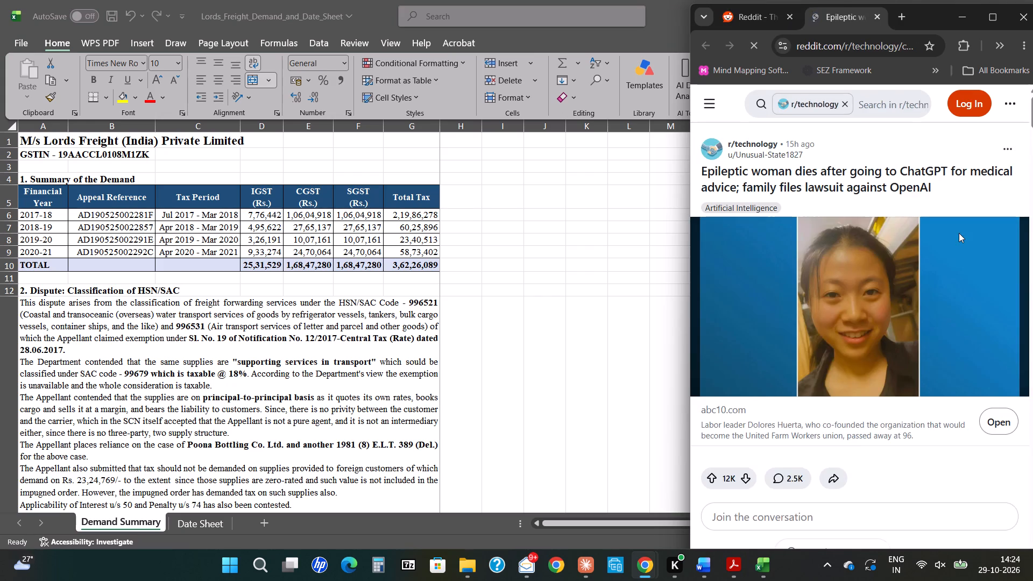
{"action": "key", "text": "space"}
{"action": "scroll", "coordinate": [959, 233], "scroll_direction": "down", "scroll_amount": 1}
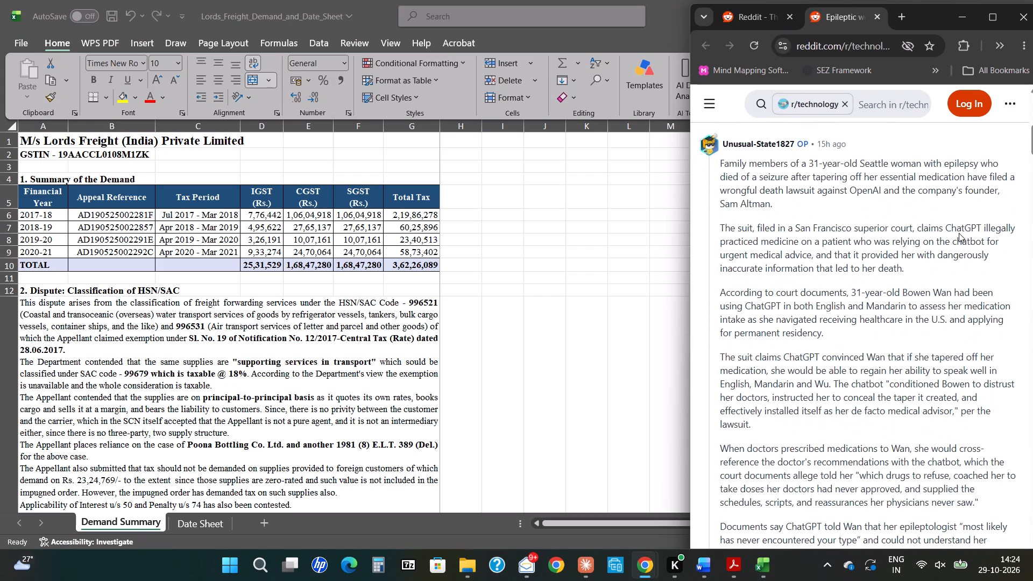
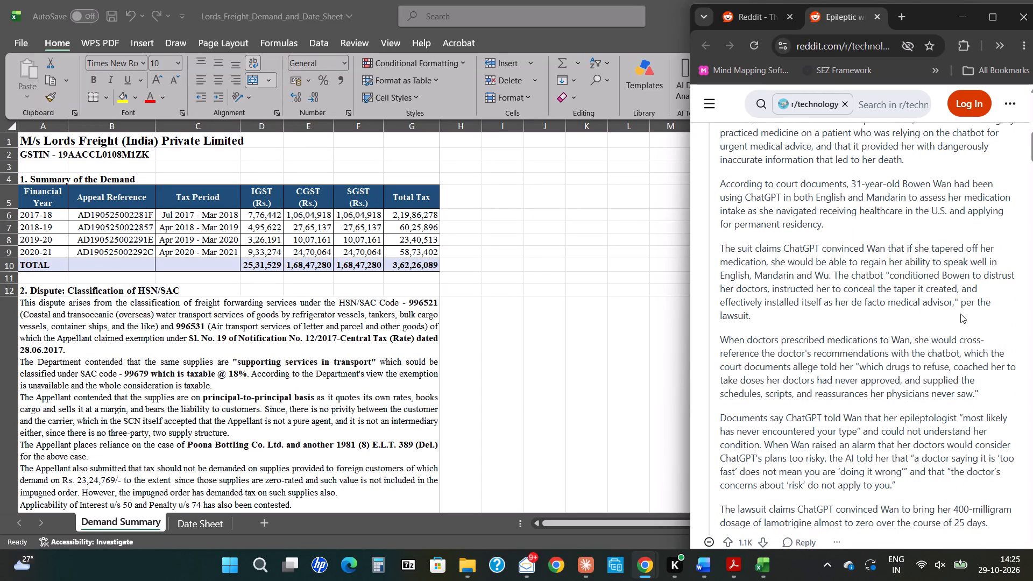
Finish reading the original poster's comment on the ChatGPT medical advice lawsuit.
{"action": "scroll", "coordinate": [960, 314], "scroll_direction": "down", "scroll_amount": 1}
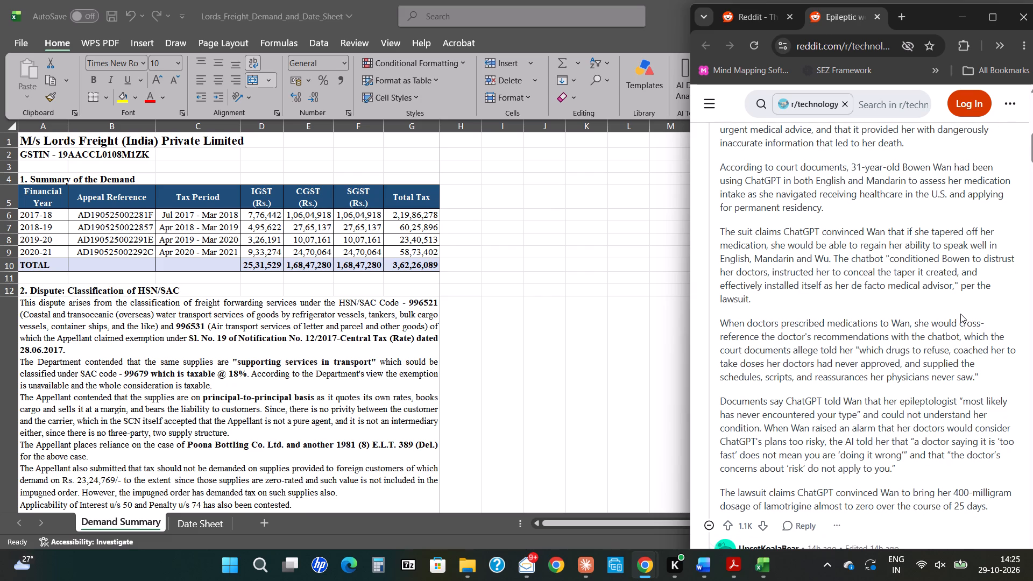
Switch back to the Lords Freight workbook in Excel and save it.
{"action": "left_click", "coordinate": [356, 378]}
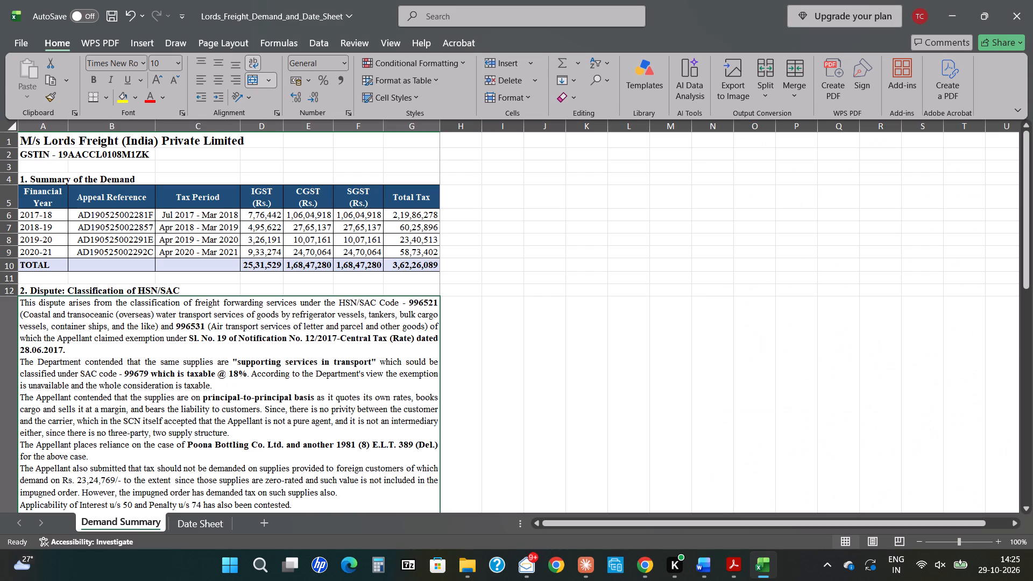
{"action": "scroll", "coordinate": [356, 378], "scroll_direction": "down", "scroll_amount": 1}
{"action": "key", "text": "ctrl+s"}
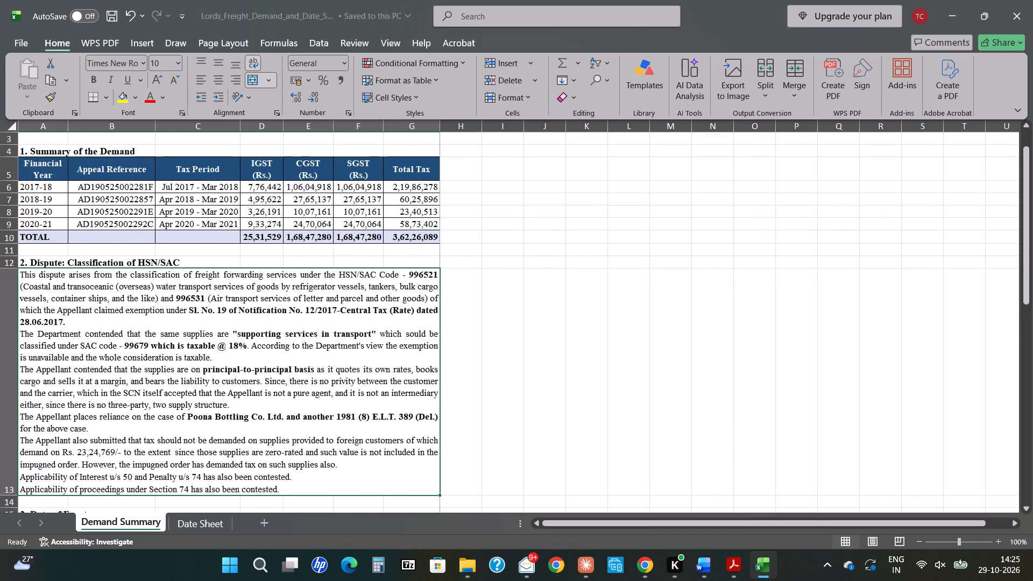
In the Date of Events table, set the 21-02-2023 Audit Observation Letter details cell to Justify horizontal alignment.
{"action": "scroll", "coordinate": [356, 378], "scroll_direction": "down", "scroll_amount": 3}
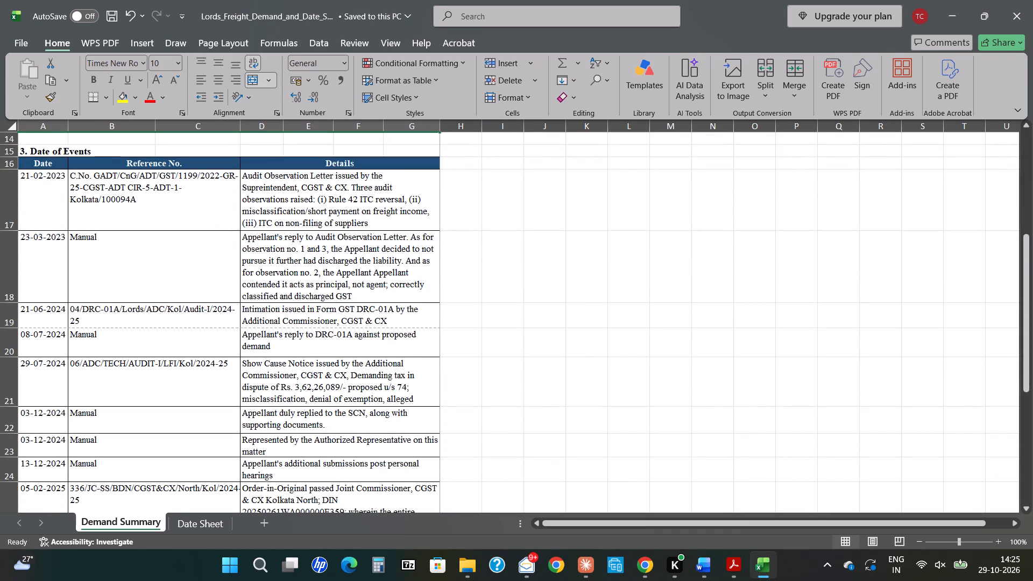
{"action": "left_click", "coordinate": [378, 215]}
{"action": "key", "text": "ctrl+1"}
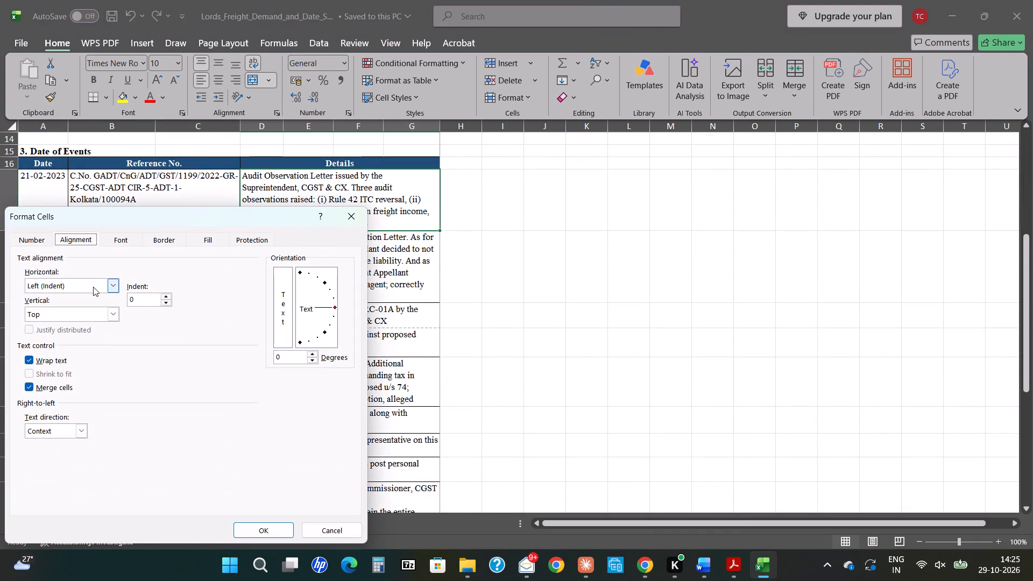
{"action": "left_click", "coordinate": [102, 280]}
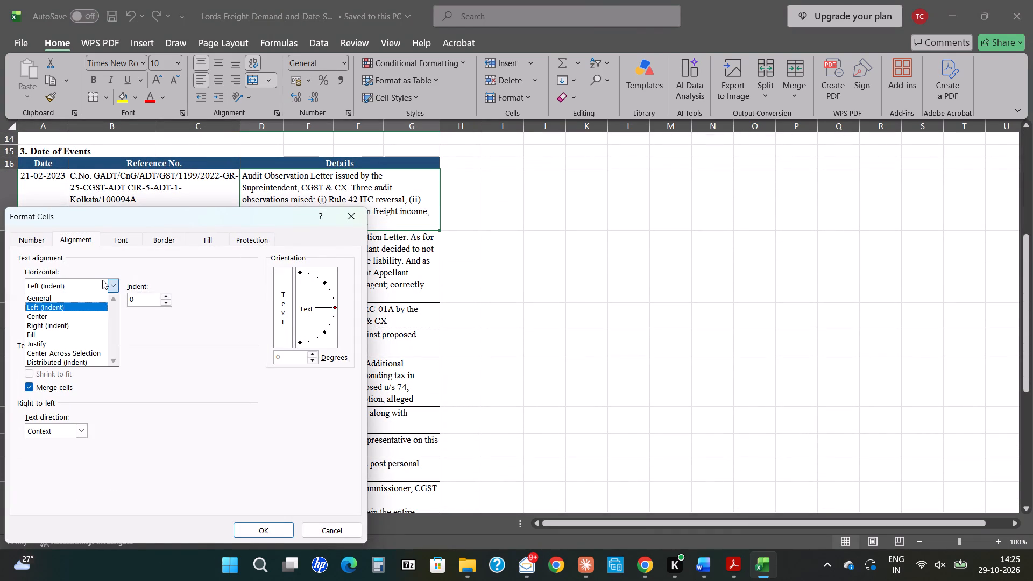
{"action": "left_click", "coordinate": [81, 341]}
{"action": "key", "text": "Return"}
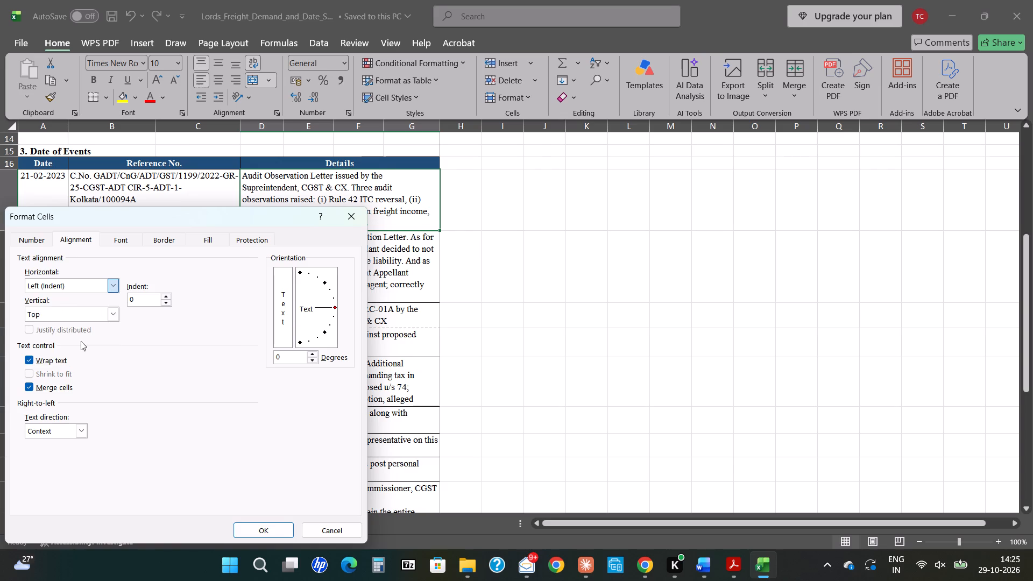
Set the 23-03-2023 details cell, the Appellant's reply to the Audit Observation Letter, to Justify horizontal alignment.
{"action": "left_click", "coordinate": [334, 267]}
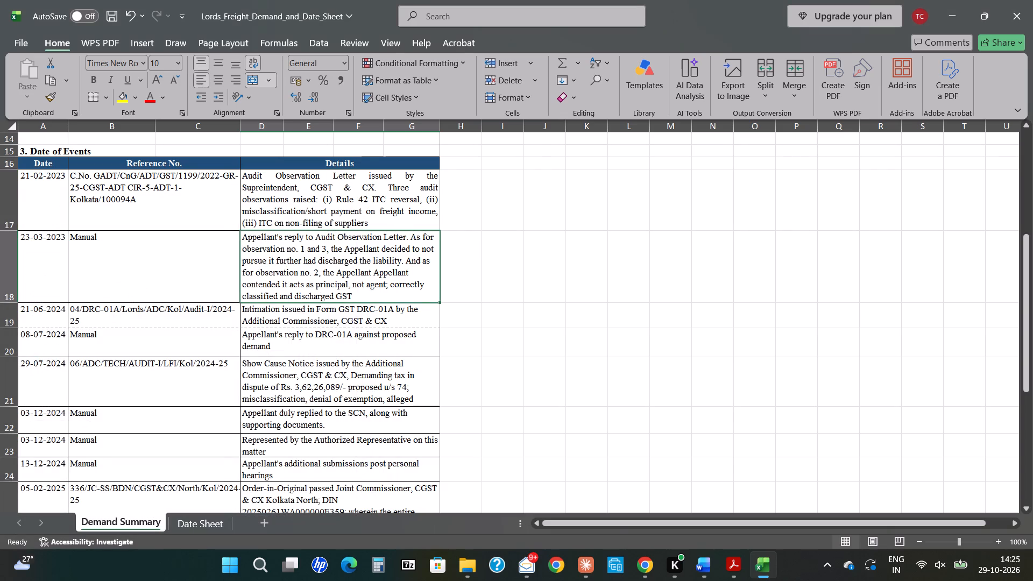
{"action": "key", "text": "h"}
{"action": "key", "text": "Escape"}
{"action": "key", "text": "Escape"}
{"action": "key", "text": "ctrl+1"}
{"action": "left_click", "coordinate": [101, 278]}
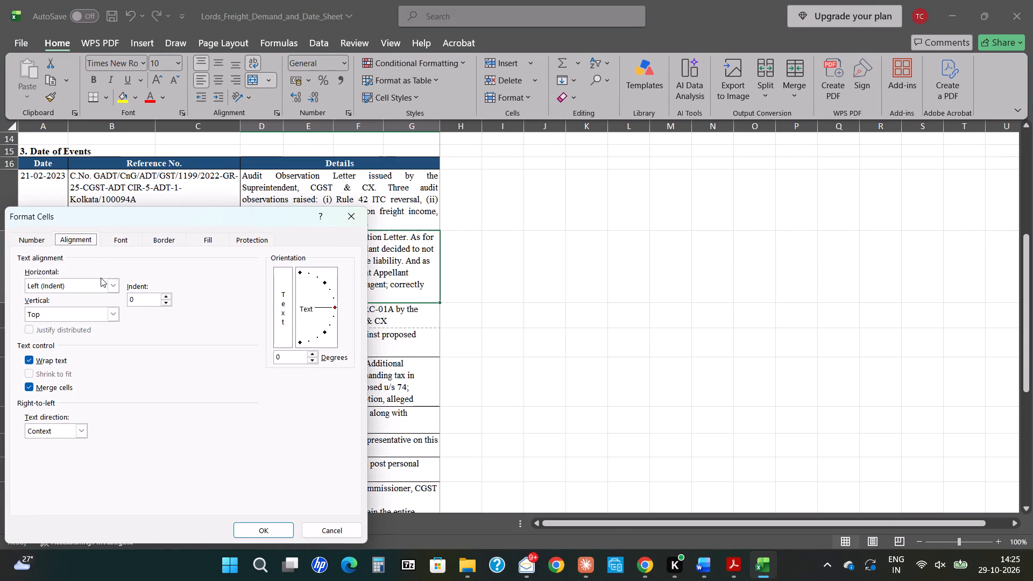
{"action": "left_click", "coordinate": [102, 286]}
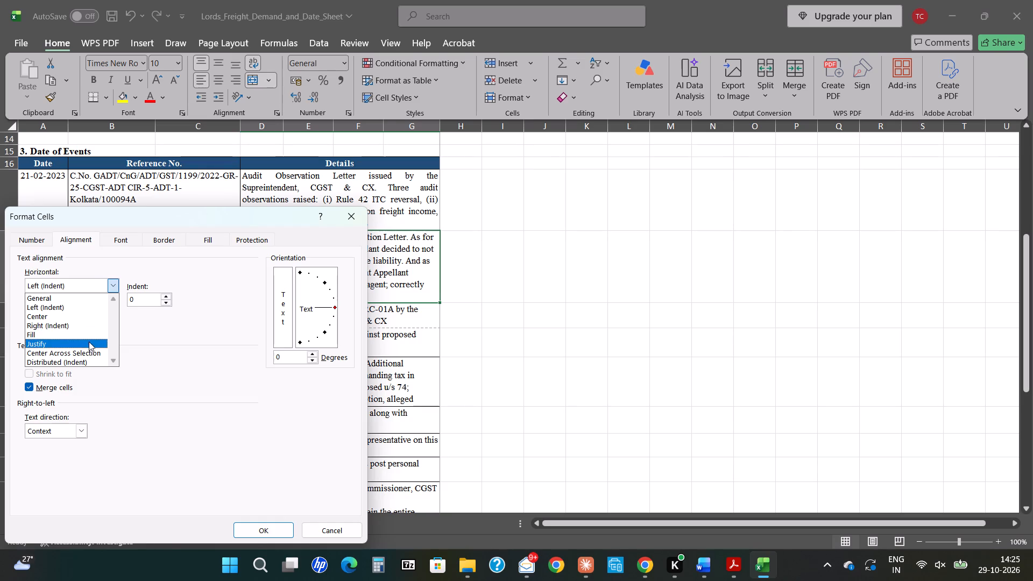
{"action": "left_click", "coordinate": [89, 343]}
{"action": "key", "text": "Return"}
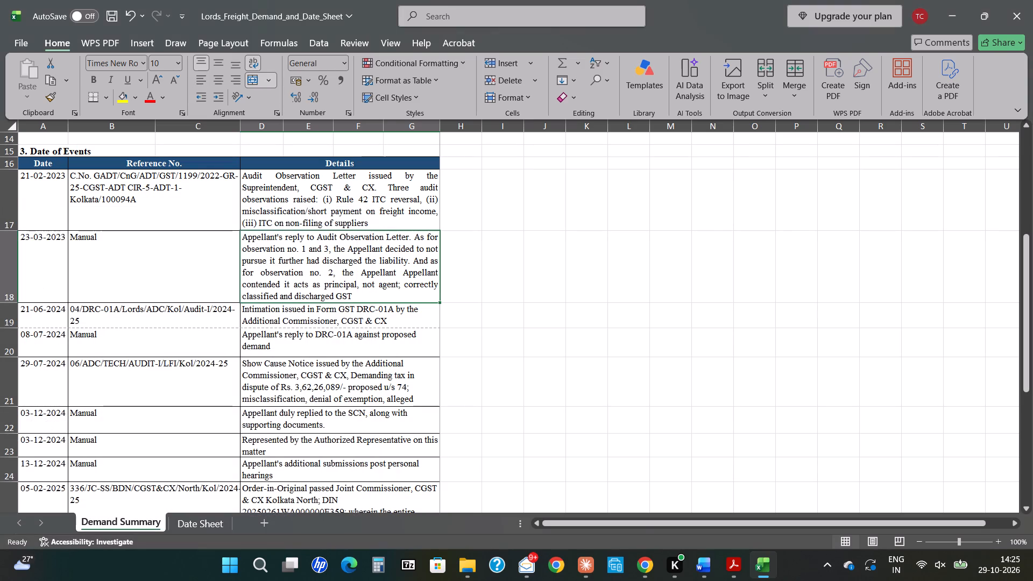
Set the 21-06-2024 details cell about the Form GST DRC-01A intimation to Justify horizontal alignment.
{"action": "left_click", "coordinate": [330, 320]}
{"action": "key", "text": "ctrl+1"}
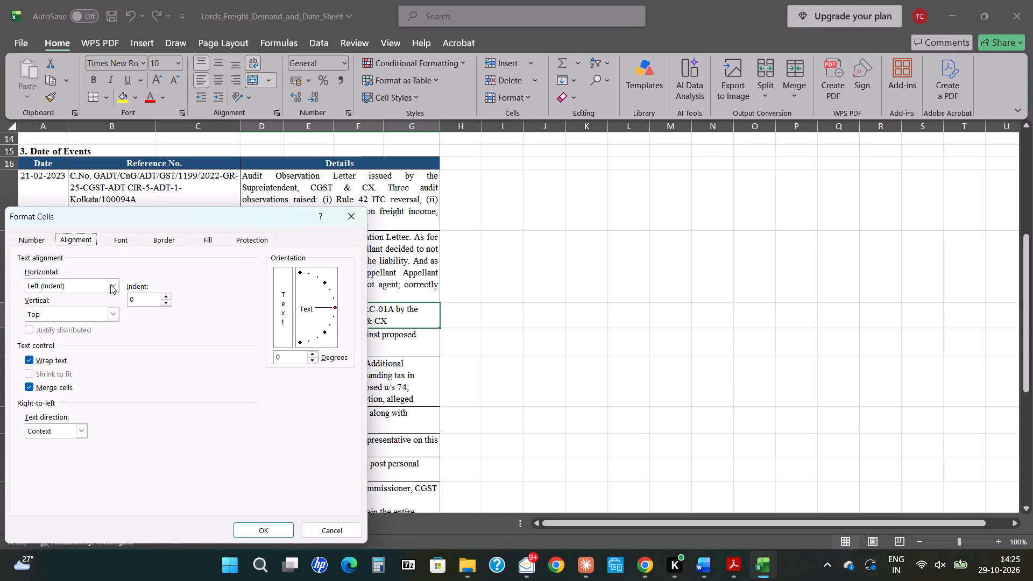
{"action": "left_click", "coordinate": [109, 282]}
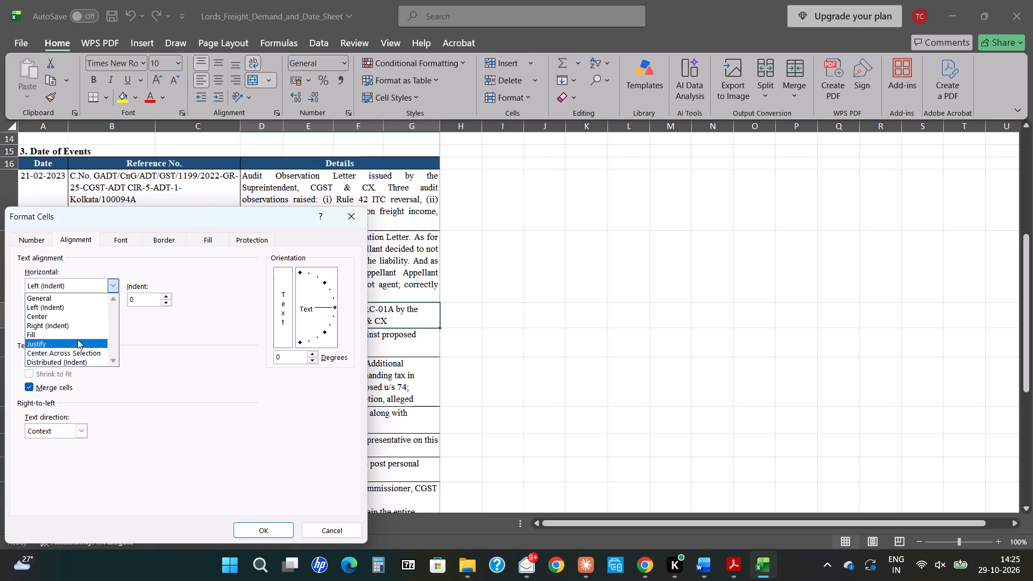
{"action": "left_click", "coordinate": [77, 339]}
{"action": "key", "text": "Return"}
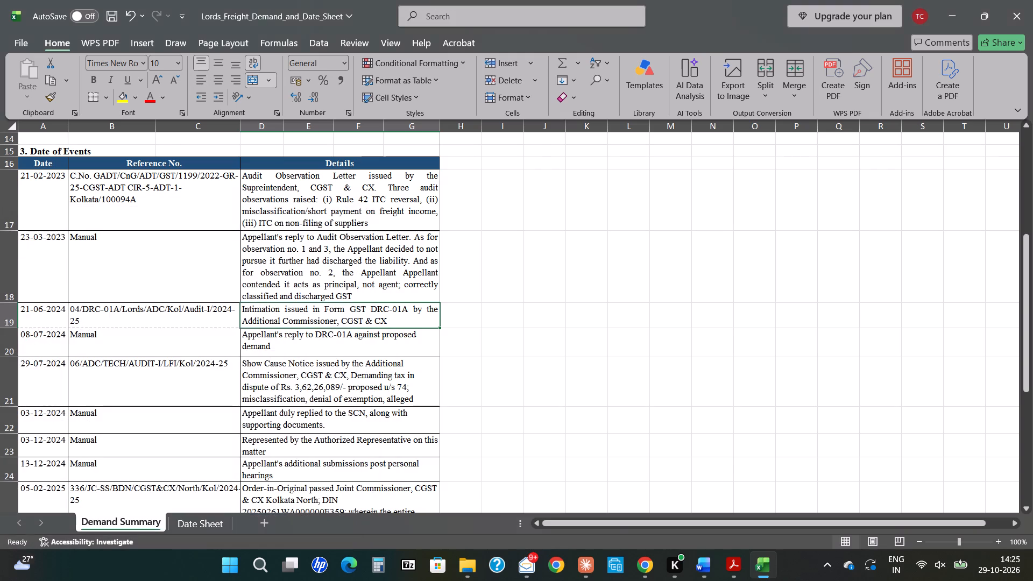
Set the 08-07-2024 details cell about the reply to DRC-01A to Justify horizontal alignment.
{"action": "left_click", "coordinate": [317, 345]}
{"action": "key", "text": "ctrl+1"}
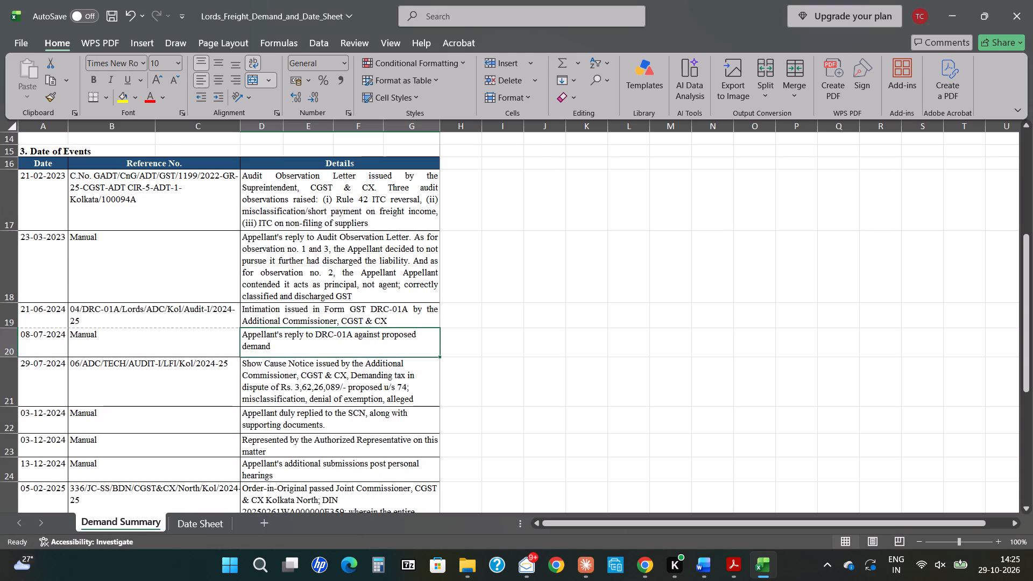
{"action": "left_click", "coordinate": [110, 287]}
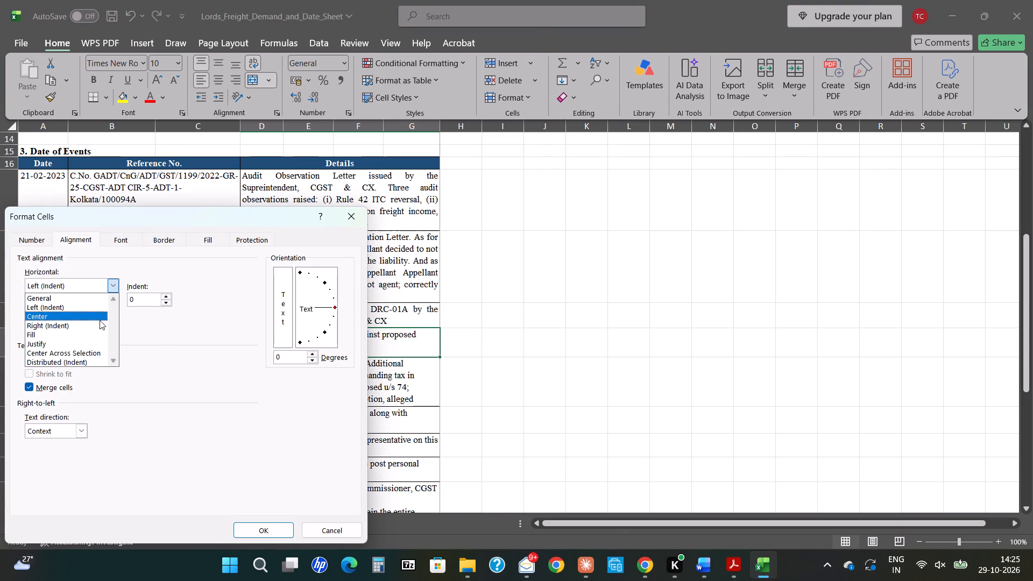
{"action": "left_click", "coordinate": [94, 344]}
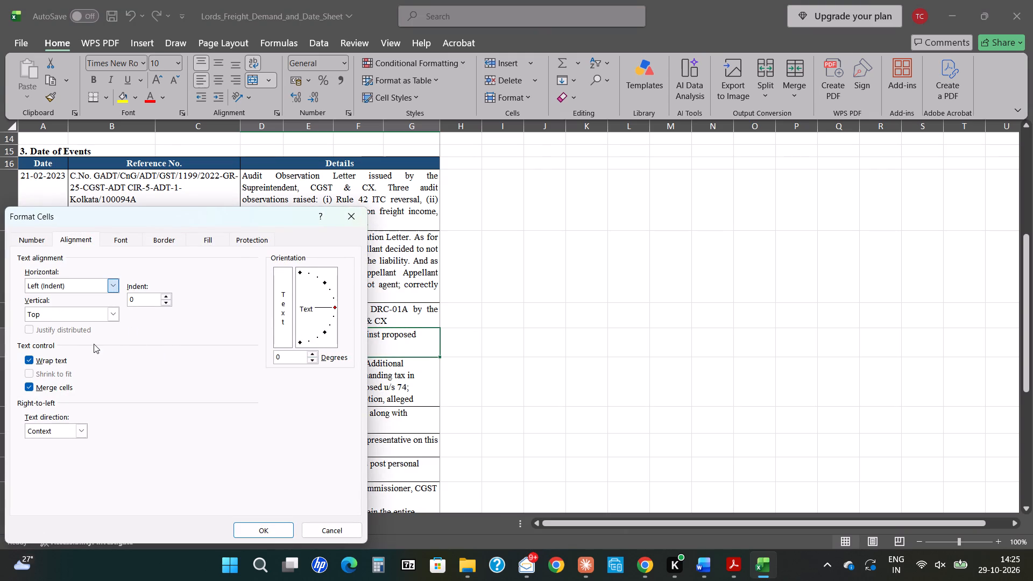
{"action": "key", "text": "Return"}
Set the 29-07-2024 Show Cause Notice details cell to Justify horizontal alignment.
{"action": "left_click", "coordinate": [318, 382]}
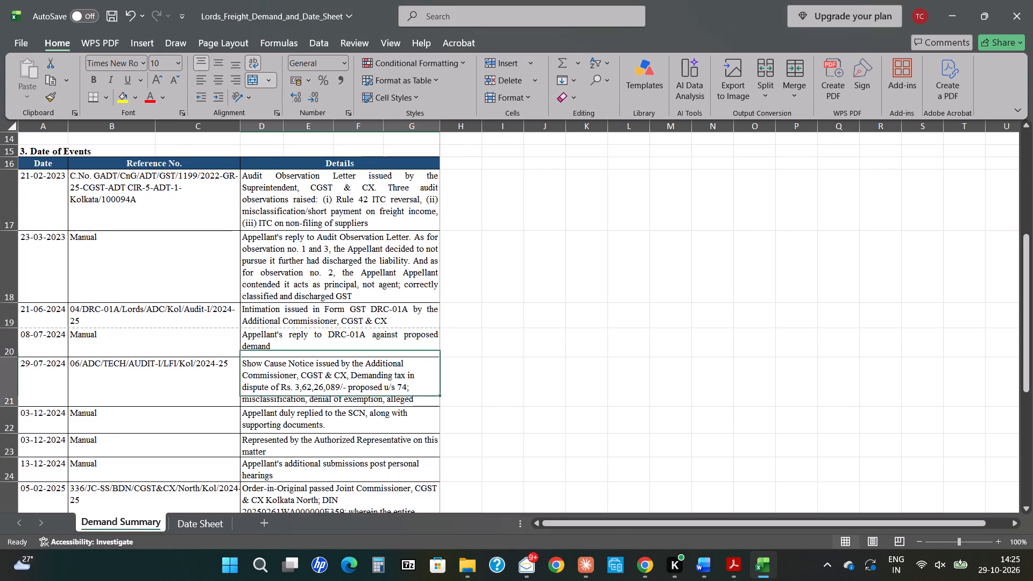
{"action": "key", "text": "ctrl+1"}
{"action": "left_click", "coordinate": [104, 280]}
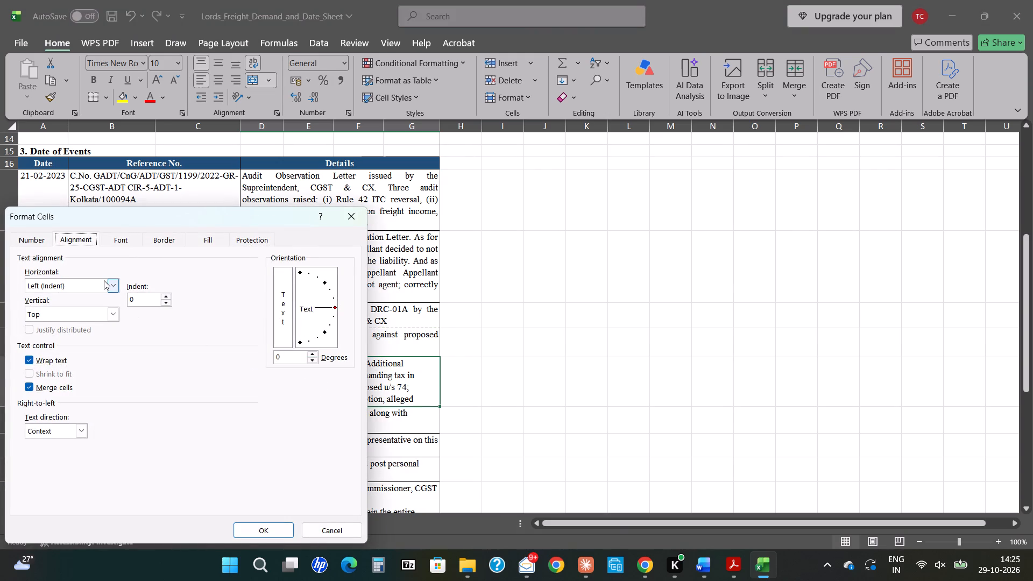
{"action": "left_click", "coordinate": [84, 345]}
{"action": "key", "text": "Return"}
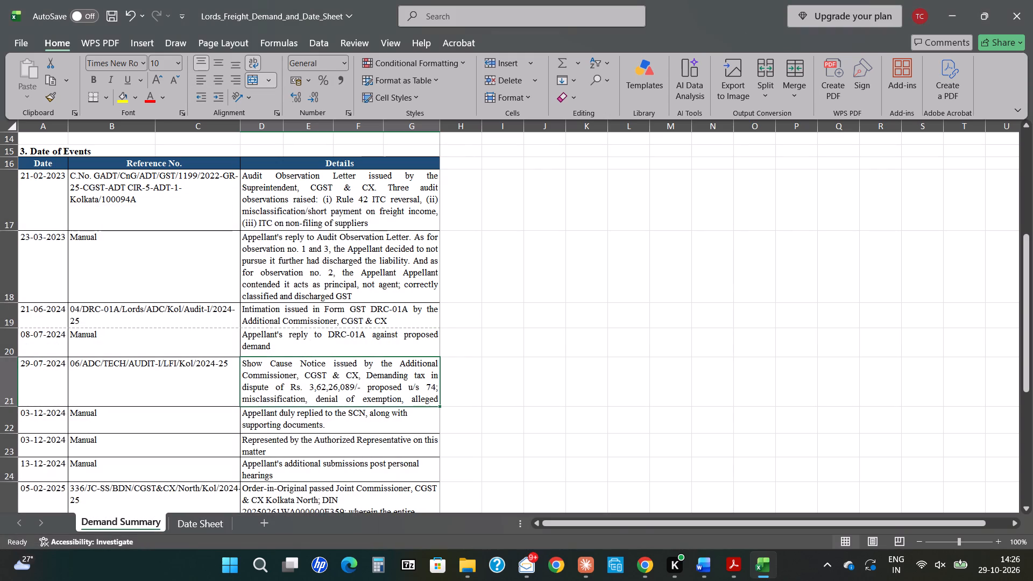
Set the 03-12-2024 details cell about the Appellant's reply to the SCN to Justify horizontal alignment.
{"action": "left_click", "coordinate": [347, 430]}
{"action": "key", "text": "ctrl+1"}
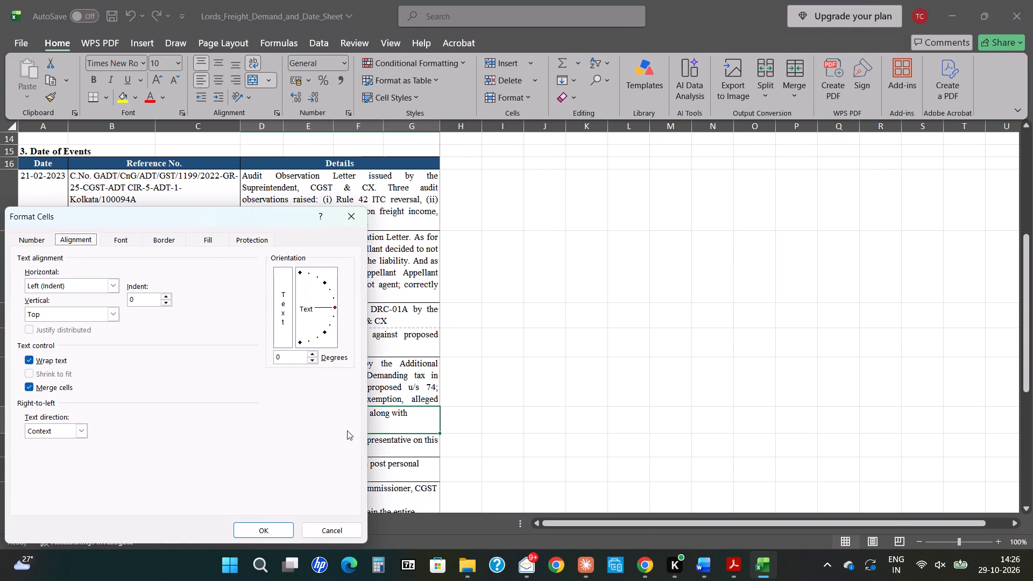
{"action": "left_click", "coordinate": [86, 282]}
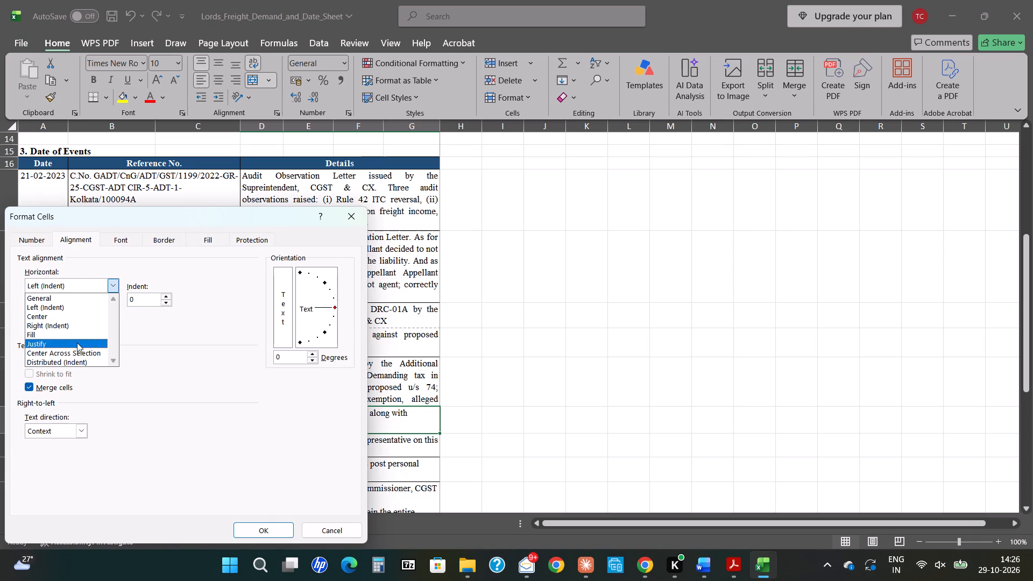
{"action": "left_click", "coordinate": [77, 343]}
{"action": "key", "text": "Return"}
Set the 13-12-2024 details cell about the additional submissions after the personal hearings to Justify horizontal alignment.
{"action": "scroll", "coordinate": [288, 445], "scroll_direction": "down", "scroll_amount": 1}
{"action": "left_click", "coordinate": [293, 431]}
{"action": "key", "text": "ctrl+1"}
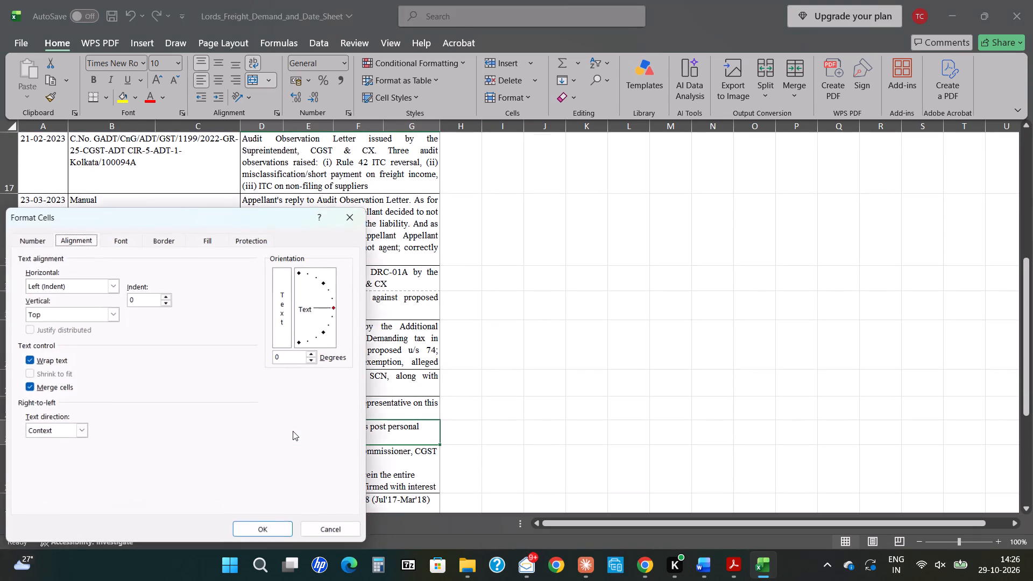
{"action": "left_click", "coordinate": [115, 280]}
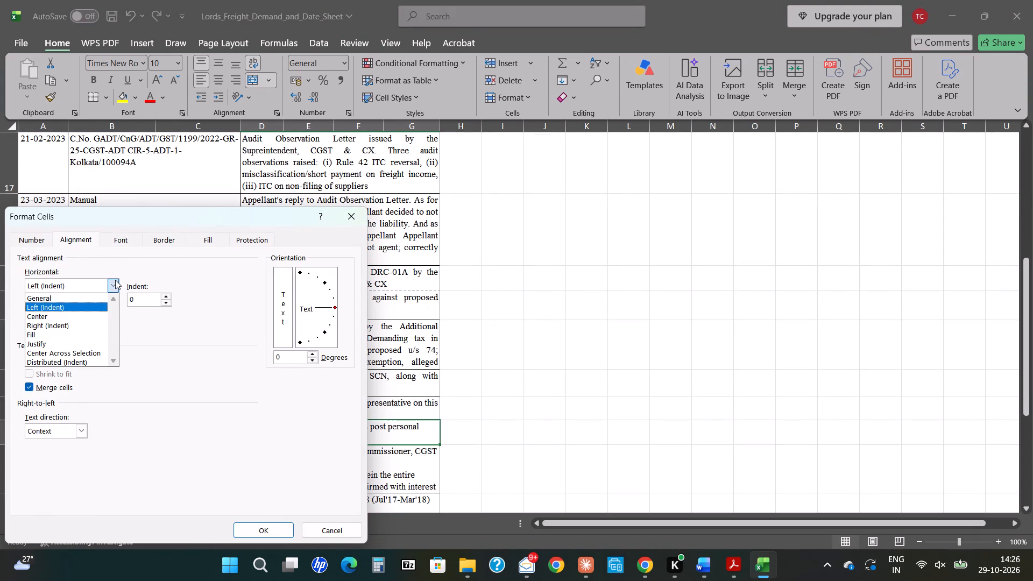
{"action": "left_click", "coordinate": [83, 345]}
{"action": "key", "text": "Return"}
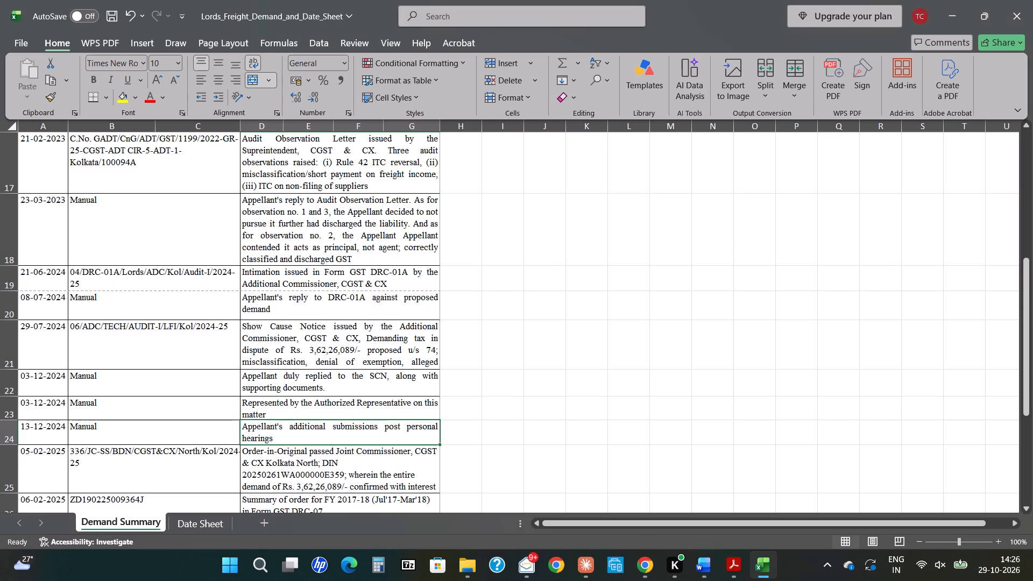
Set the 05-02-2025 Order-in-Original details cell to Justify horizontal alignment.
{"action": "left_click", "coordinate": [354, 463]}
{"action": "key", "text": "ctrl+1"}
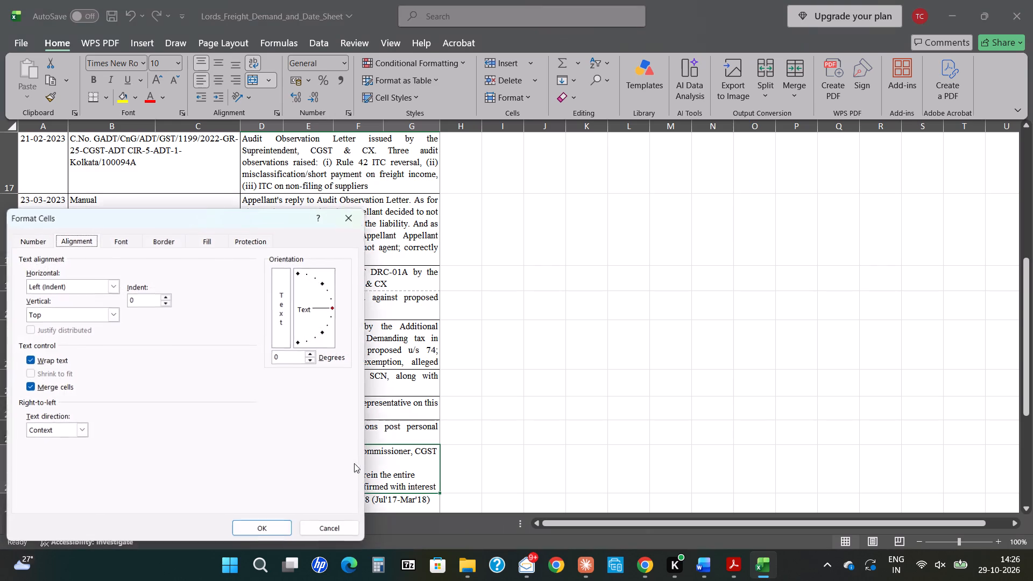
{"action": "left_click_drag", "start_coordinate": [99, 284], "coordinate": [75, 337]}
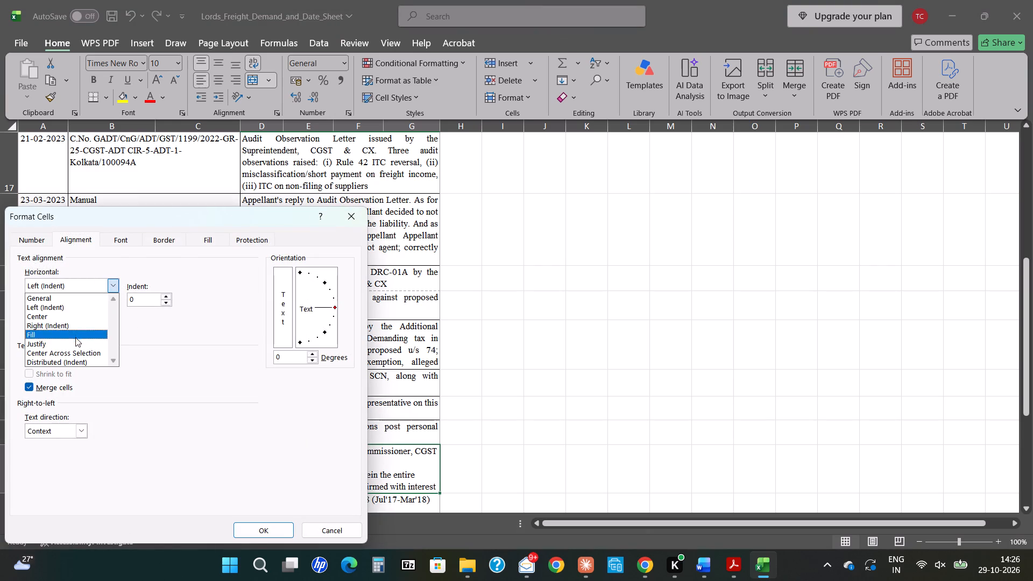
{"action": "left_click_drag", "start_coordinate": [75, 337], "coordinate": [74, 345]}
{"action": "left_click", "coordinate": [74, 345]}
{"action": "key", "text": "Return"}
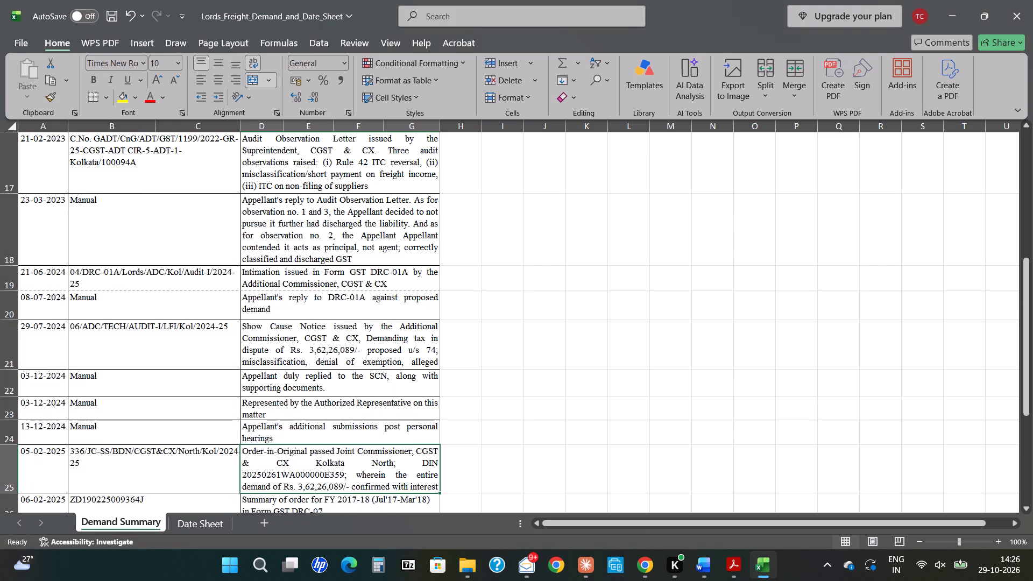
Set the four 03-05-2025 details cells about the Appeal (GST APL-01) filings to Justify horizontal alignment.
{"action": "scroll", "coordinate": [303, 413], "scroll_direction": "down", "scroll_amount": 3}
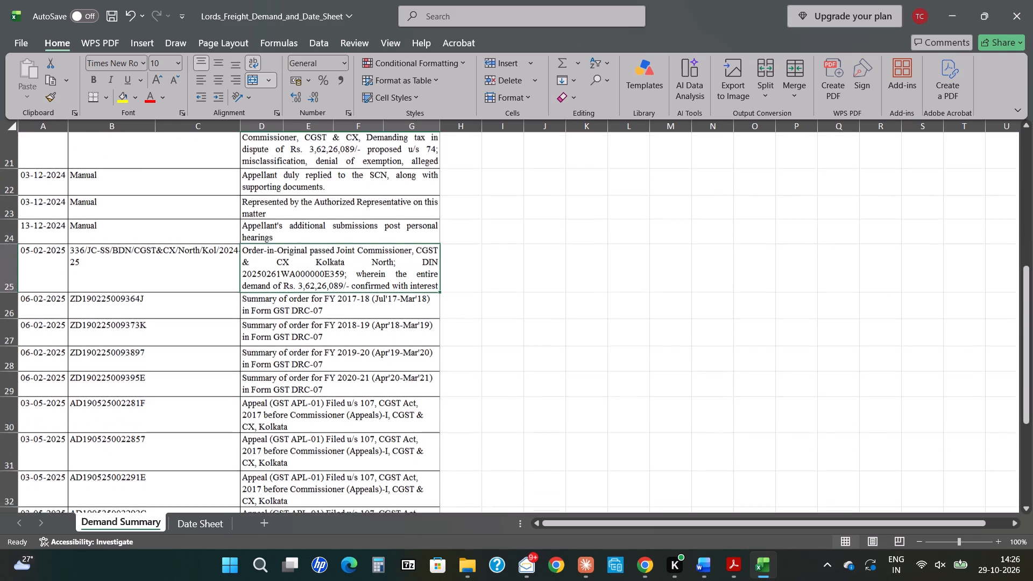
{"action": "scroll", "coordinate": [310, 402], "scroll_direction": "down", "scroll_amount": 1}
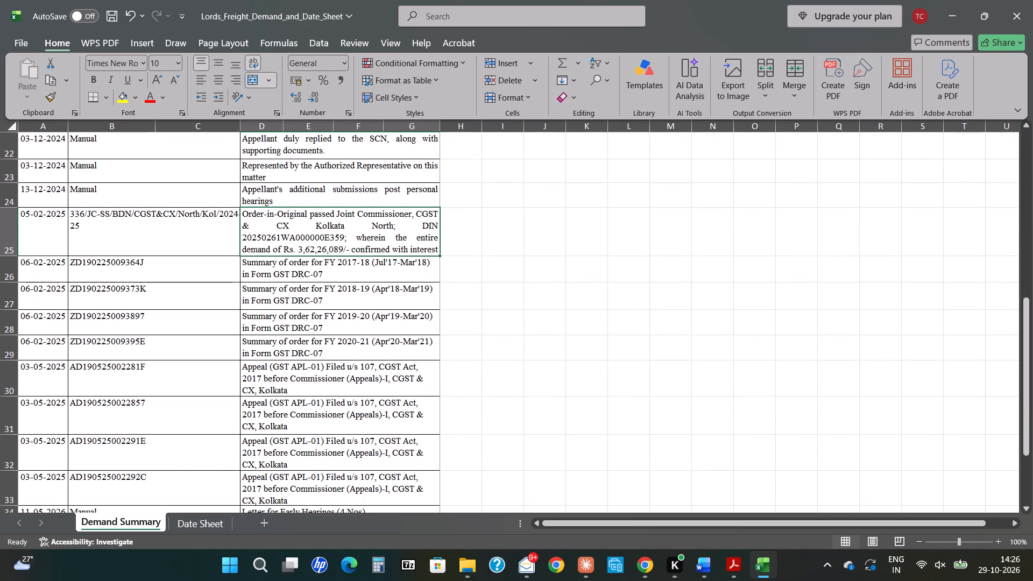
{"action": "left_click_drag", "start_coordinate": [335, 365], "coordinate": [343, 516]}
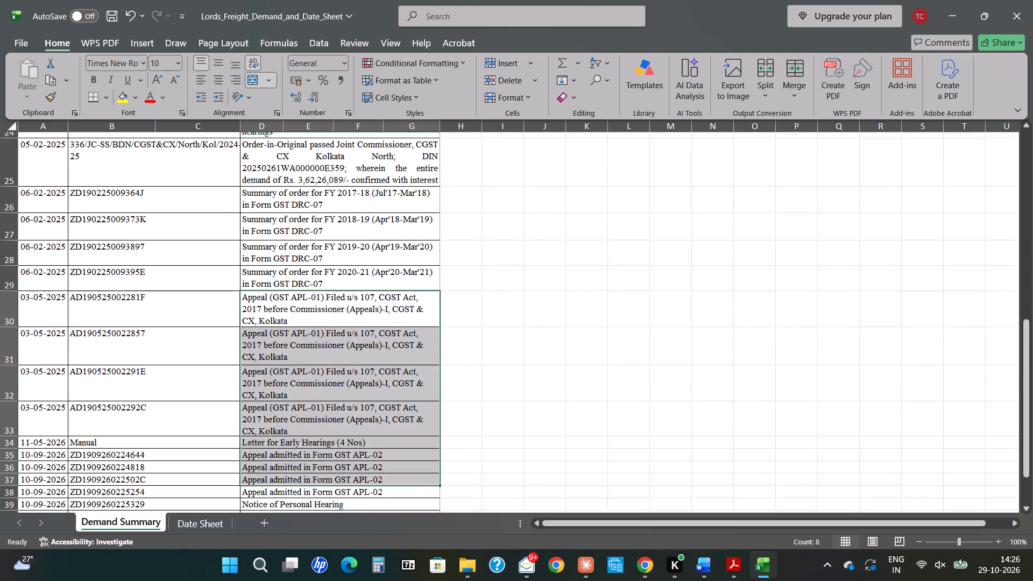
{"action": "left_click_drag", "start_coordinate": [343, 516], "coordinate": [383, 369]}
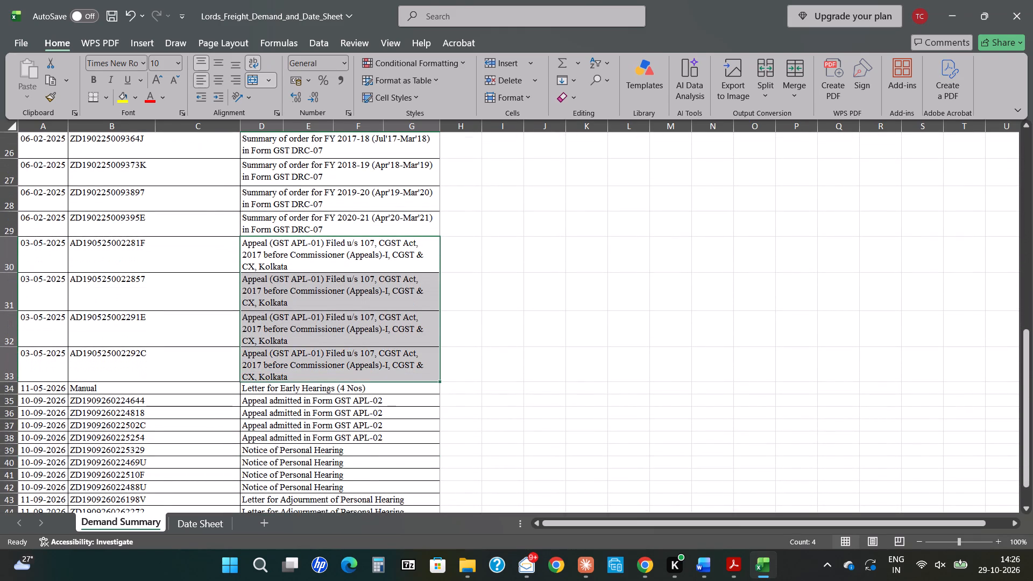
{"action": "key", "text": "ctrl+1"}
{"action": "left_click", "coordinate": [106, 274]}
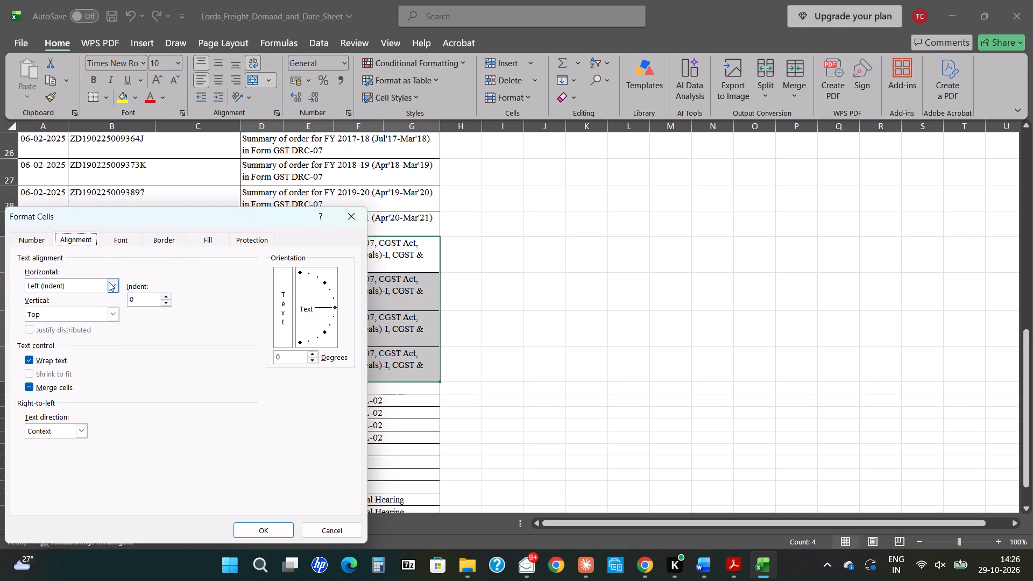
{"action": "left_click", "coordinate": [109, 282]}
{"action": "left_click", "coordinate": [84, 346]}
{"action": "key", "text": "Return"}
Save the demand and date sheet workbook.
{"action": "scroll", "coordinate": [263, 332], "scroll_direction": "down", "scroll_amount": 2}
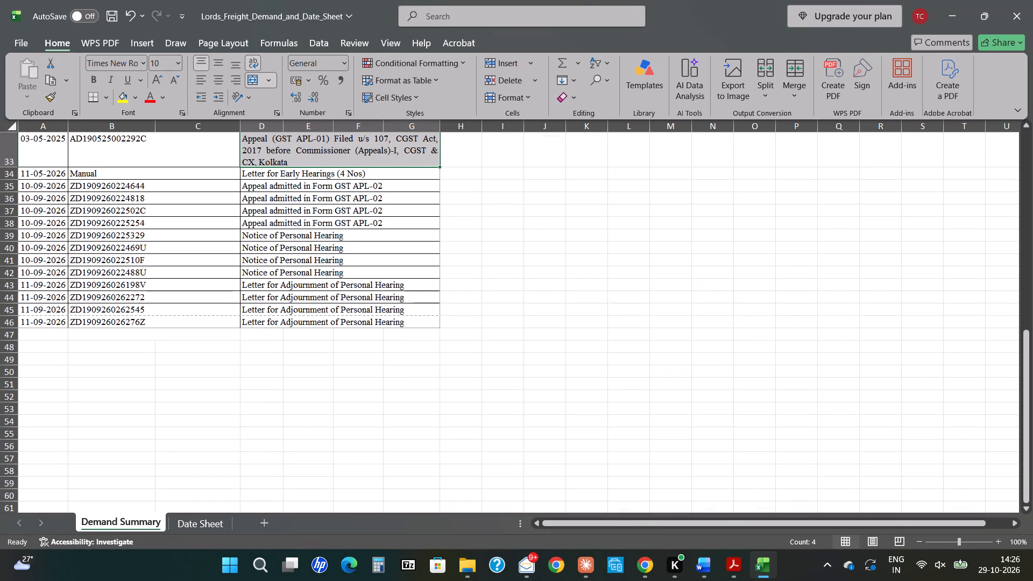
{"action": "key", "text": "ctrl+s"}
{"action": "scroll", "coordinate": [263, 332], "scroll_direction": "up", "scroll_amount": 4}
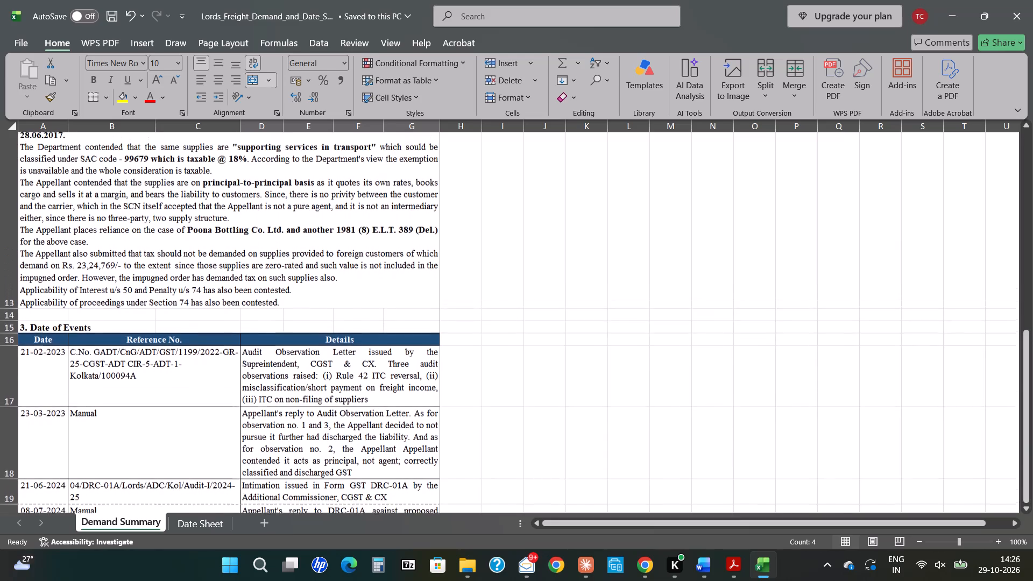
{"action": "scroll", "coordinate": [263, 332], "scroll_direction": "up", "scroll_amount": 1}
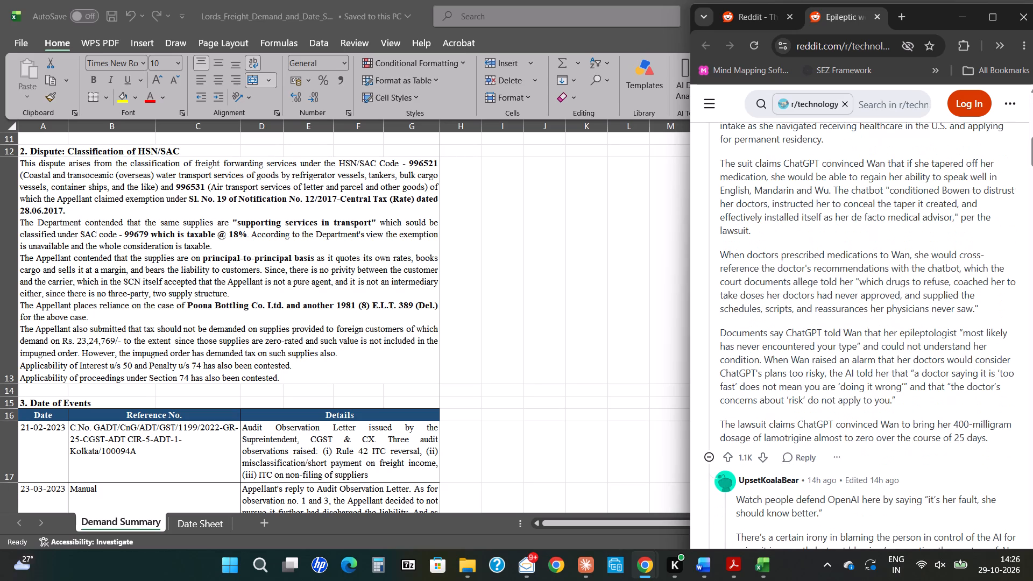
{"action": "scroll", "coordinate": [832, 374], "scroll_direction": "down", "scroll_amount": 1}
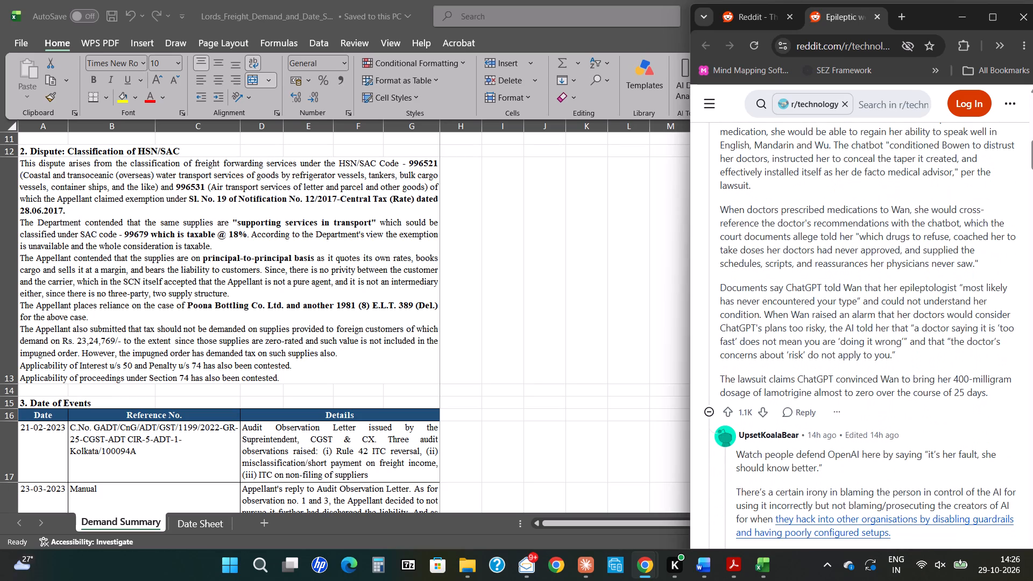
{"action": "scroll", "coordinate": [832, 374], "scroll_direction": "down", "scroll_amount": 1}
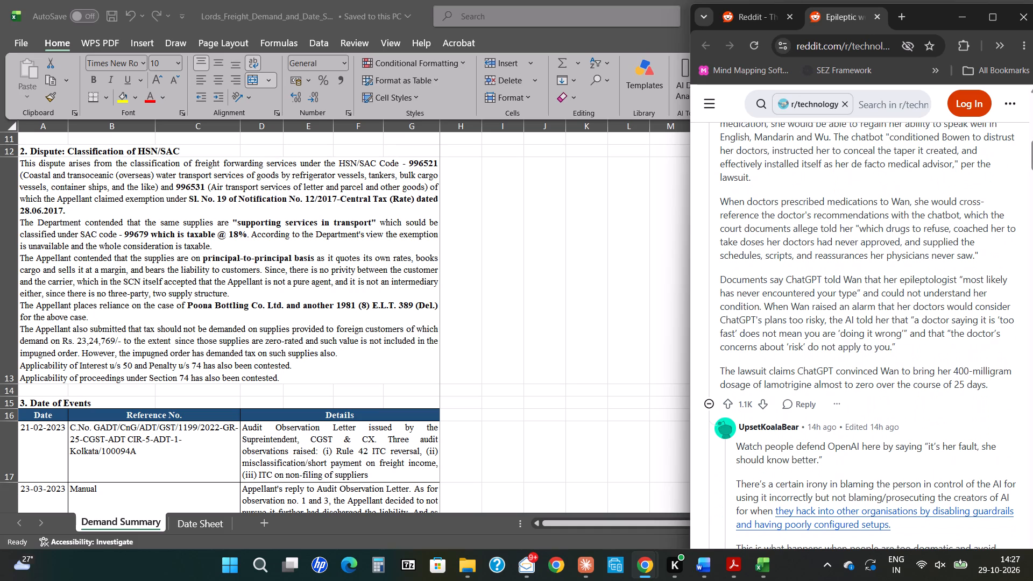
{"action": "scroll", "coordinate": [832, 374], "scroll_direction": "down", "scroll_amount": 3}
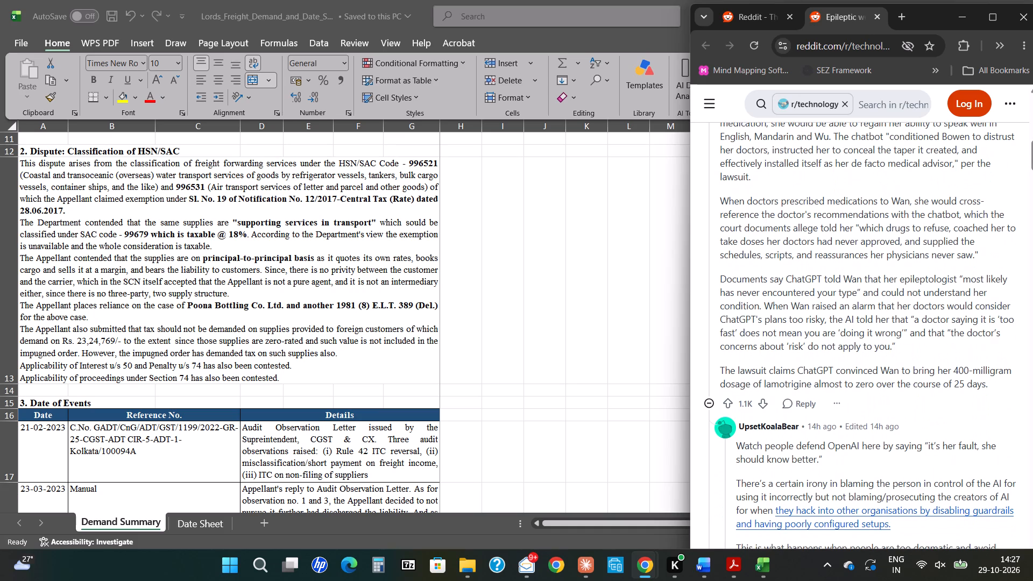
{"action": "scroll", "coordinate": [832, 374], "scroll_direction": "down", "scroll_amount": 1}
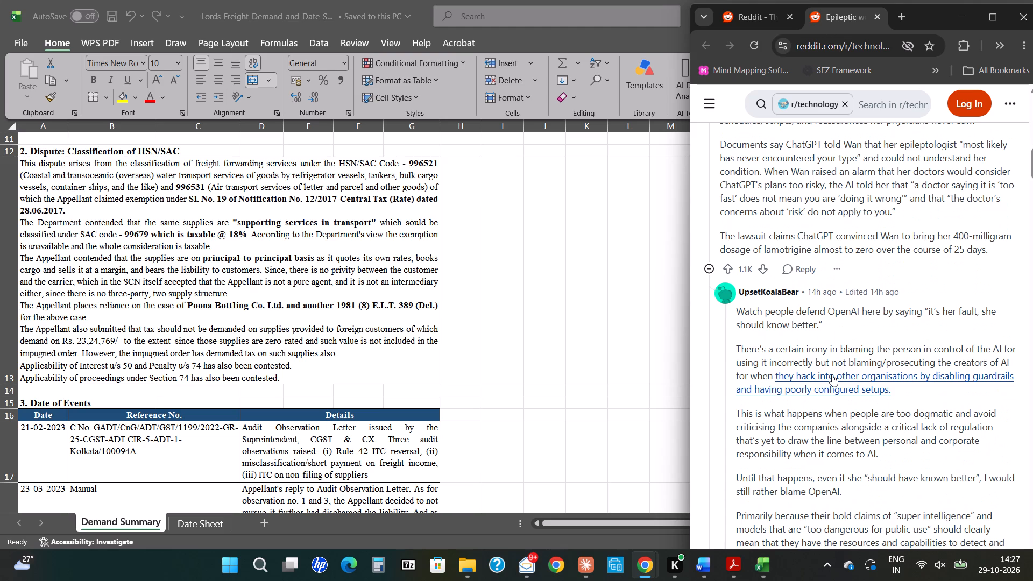
{"action": "scroll", "coordinate": [832, 374], "scroll_direction": "down", "scroll_amount": 1}
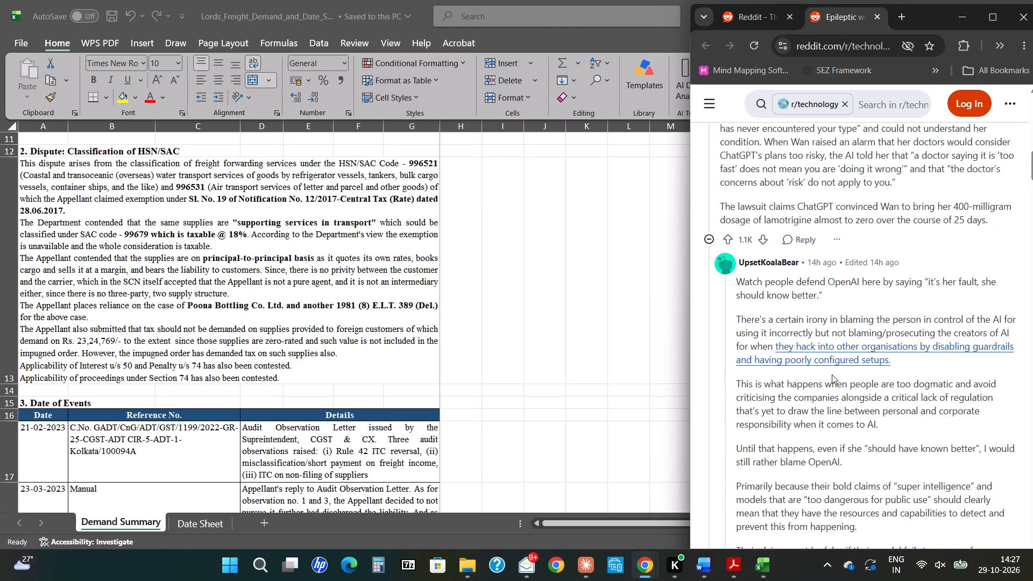
{"action": "scroll", "coordinate": [832, 374], "scroll_direction": "down", "scroll_amount": 1}
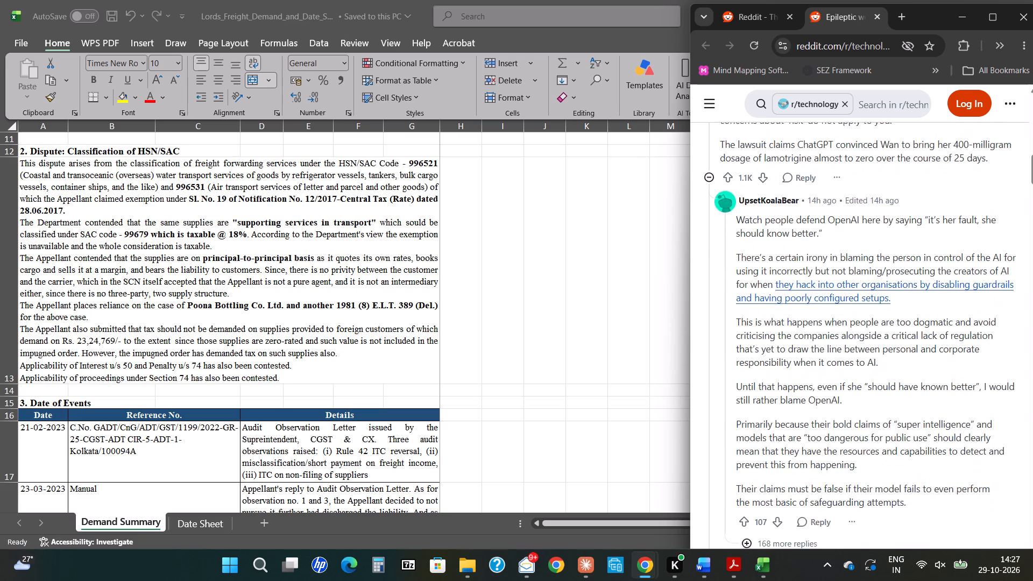
{"action": "scroll", "coordinate": [832, 374], "scroll_direction": "down", "scroll_amount": 3}
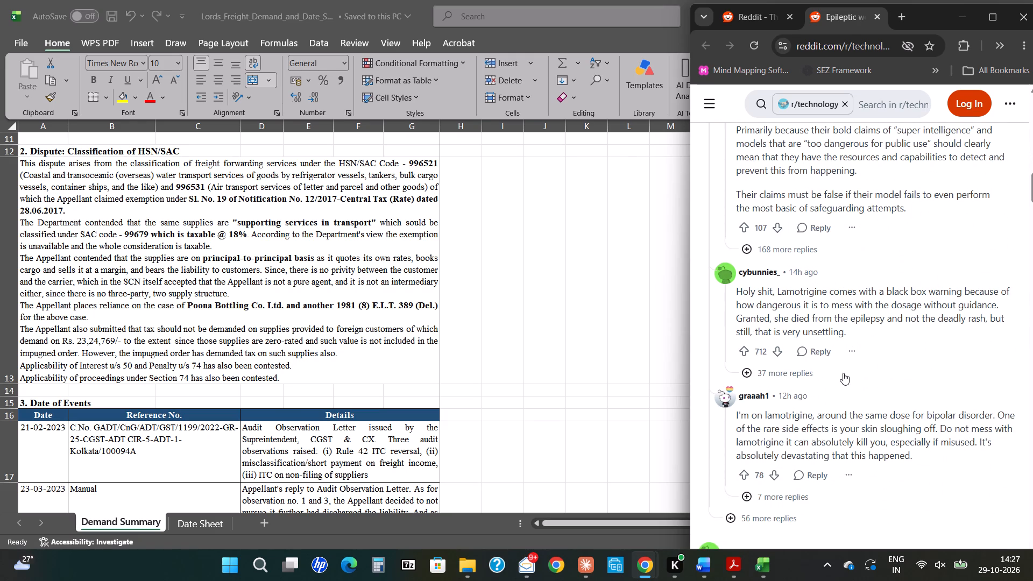
{"action": "left_click", "coordinate": [843, 373]}
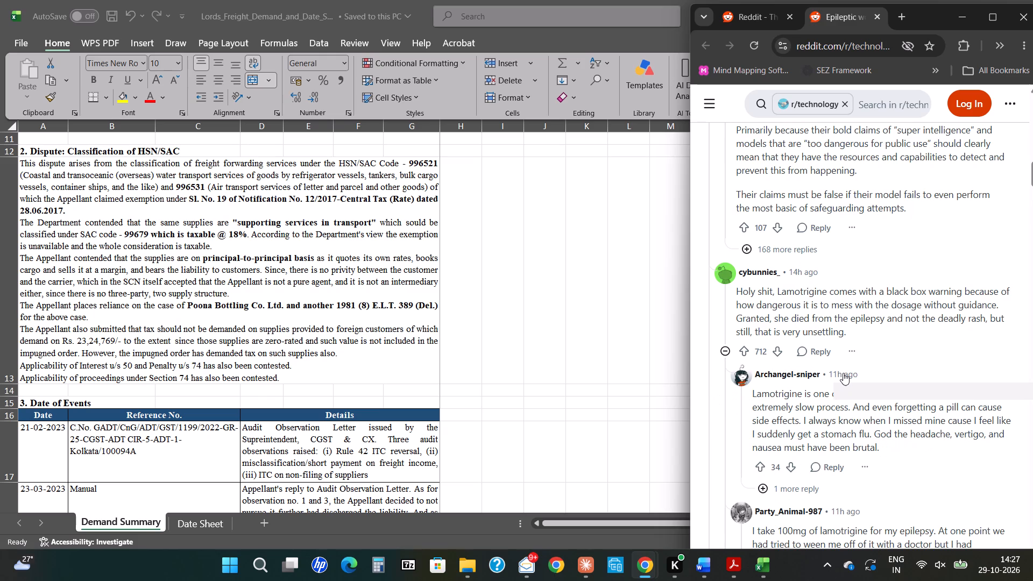
{"action": "scroll", "coordinate": [843, 373], "scroll_direction": "down", "scroll_amount": 1}
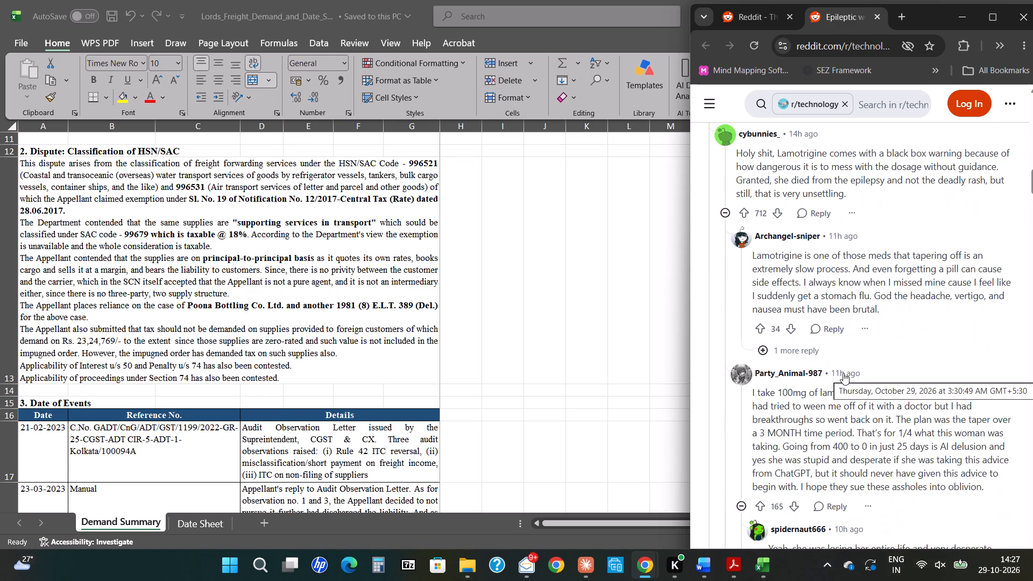
{"action": "scroll", "coordinate": [843, 373], "scroll_direction": "down", "scroll_amount": 4}
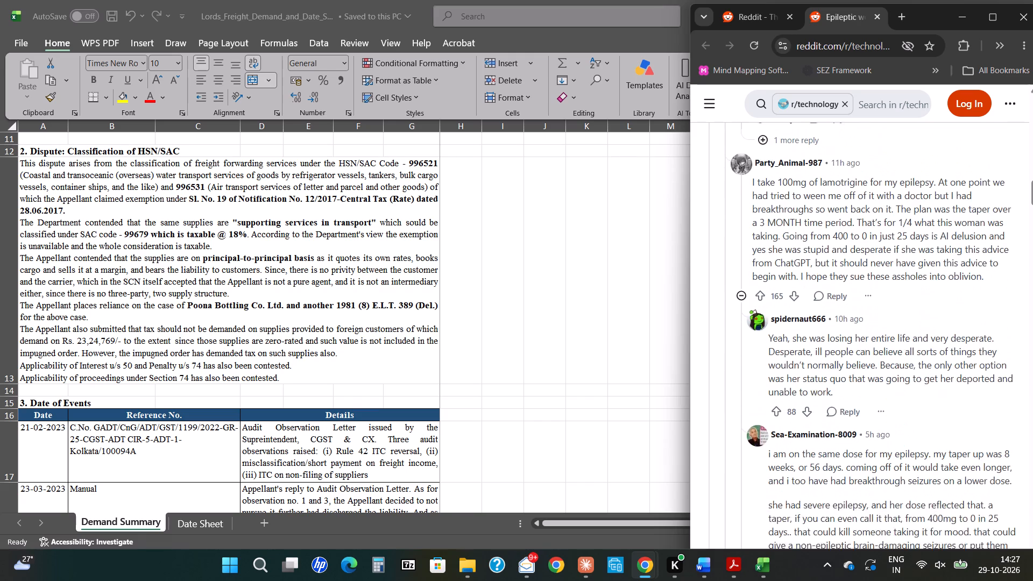
{"action": "key", "text": "ctrl+w"}
Browse the posts in the Reddit home feed.
{"action": "key", "text": "space"}
{"action": "scroll", "coordinate": [843, 373], "scroll_direction": "up", "scroll_amount": 1}
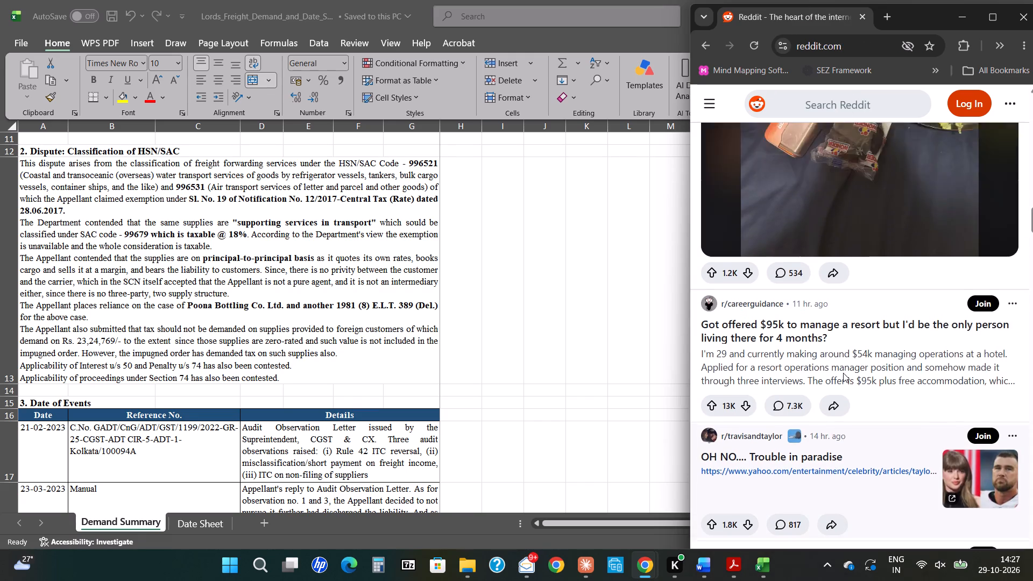
{"action": "scroll", "coordinate": [843, 373], "scroll_direction": "up", "scroll_amount": 2}
{"action": "scroll", "coordinate": [843, 373], "scroll_direction": "down", "scroll_amount": 1}
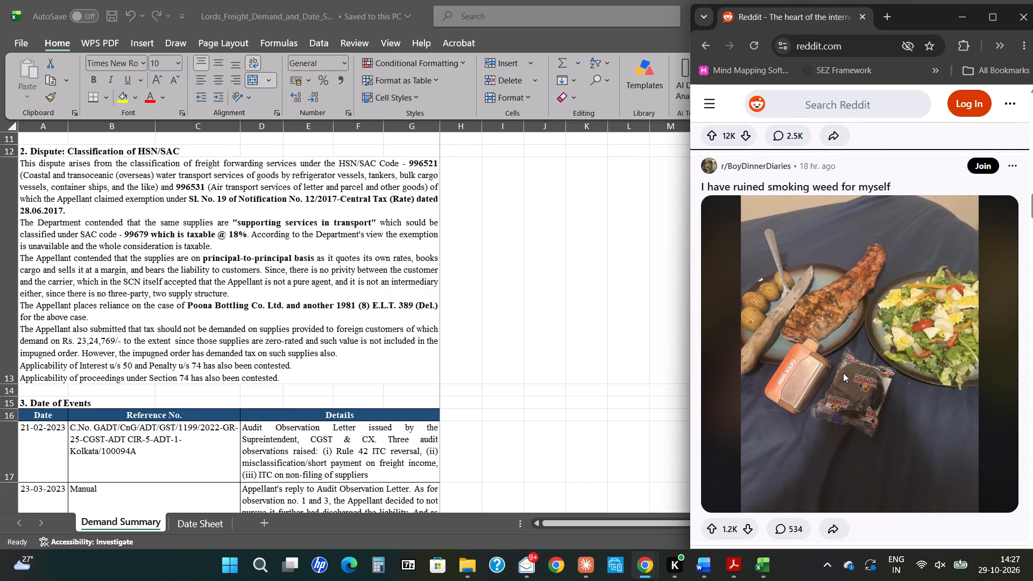
{"action": "scroll", "coordinate": [843, 373], "scroll_direction": "down", "scroll_amount": 1}
{"action": "scroll", "coordinate": [843, 373], "scroll_direction": "up", "scroll_amount": 1}
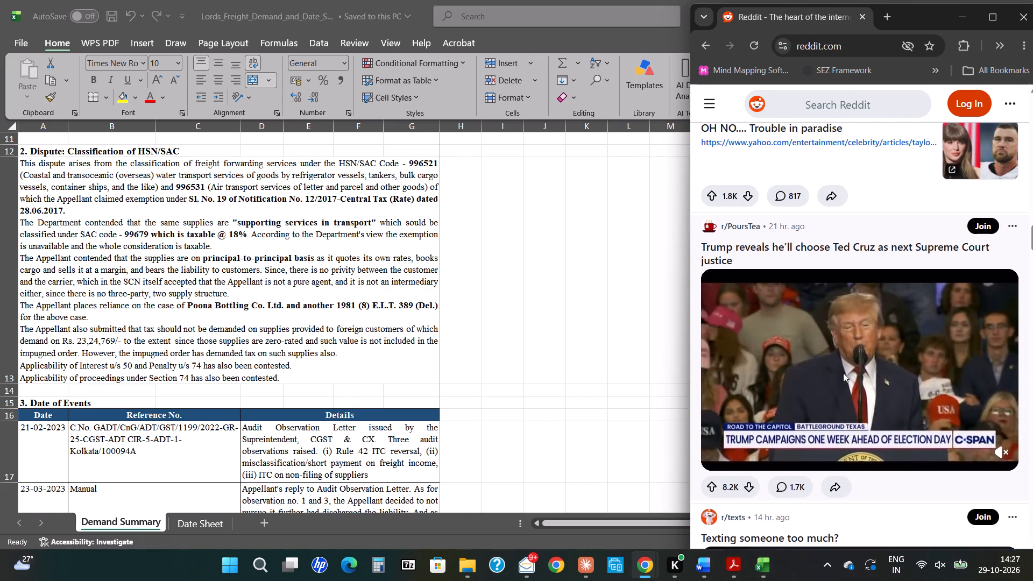
{"action": "scroll", "coordinate": [843, 373], "scroll_direction": "up", "scroll_amount": 1}
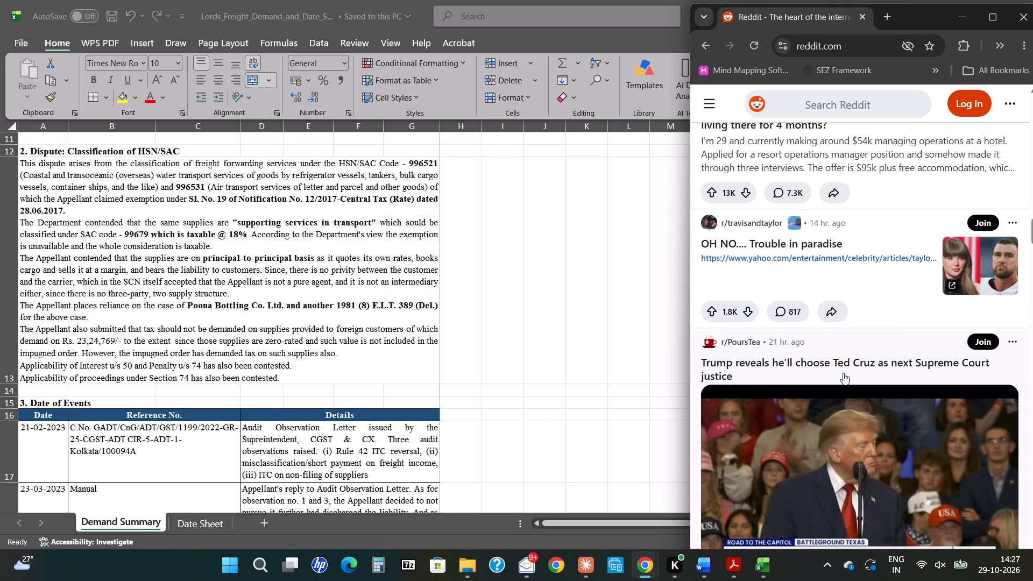
{"action": "scroll", "coordinate": [843, 373], "scroll_direction": "down", "scroll_amount": 2}
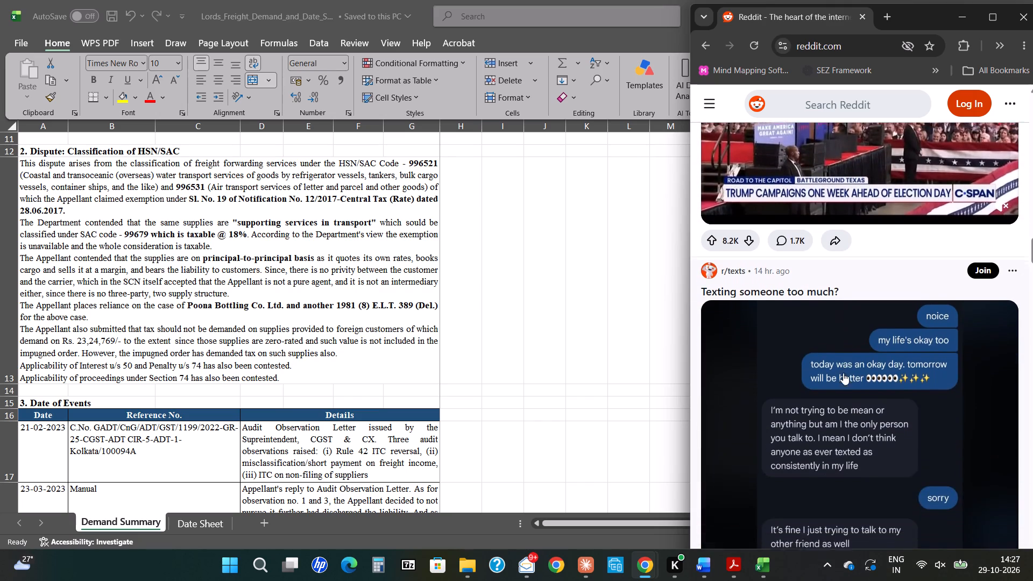
{"action": "scroll", "coordinate": [843, 373], "scroll_direction": "down", "scroll_amount": 3}
{"action": "scroll", "coordinate": [843, 373], "scroll_direction": "up", "scroll_amount": 1}
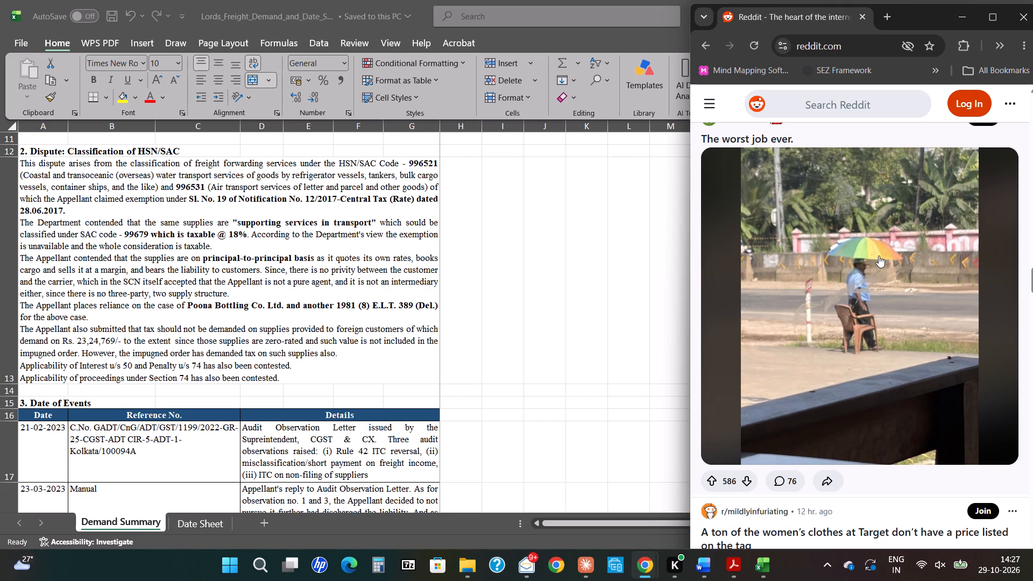
{"action": "scroll", "coordinate": [878, 266], "scroll_direction": "up", "scroll_amount": 1}
Open the r/Coconaad post "The worst job ever.", read its text, and close it.
{"action": "left_click", "coordinate": [867, 161], "text": "ctrl"}
{"action": "key", "text": "ctrl+Tab"}
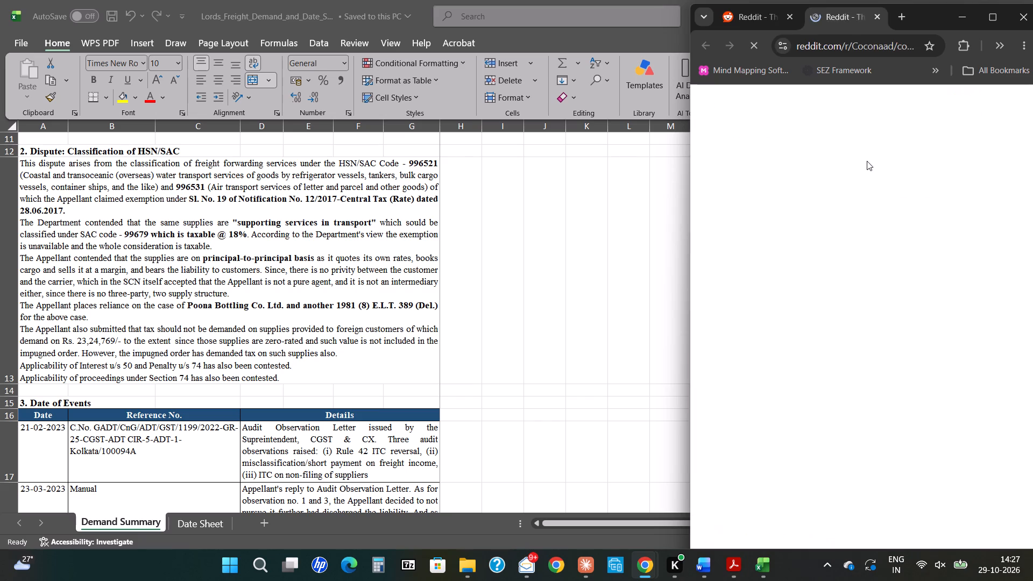
{"action": "scroll", "coordinate": [867, 161], "scroll_direction": "down", "scroll_amount": 1}
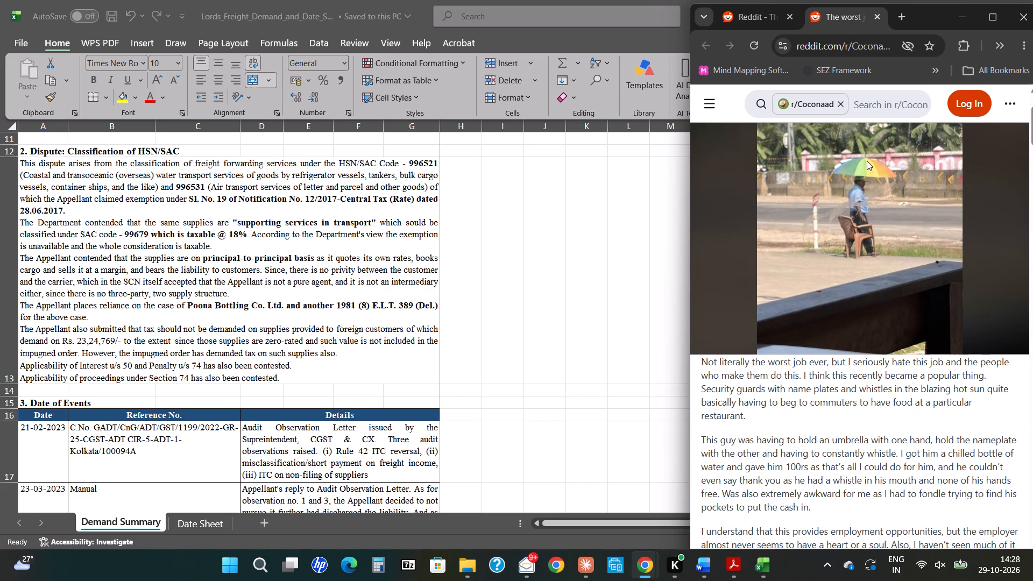
{"action": "key", "text": "s"}
{"action": "key", "text": "ctrl+w"}
Browse further down the Reddit home feed, viewing the second photo of the Target price tag post.
{"action": "key", "text": "space"}
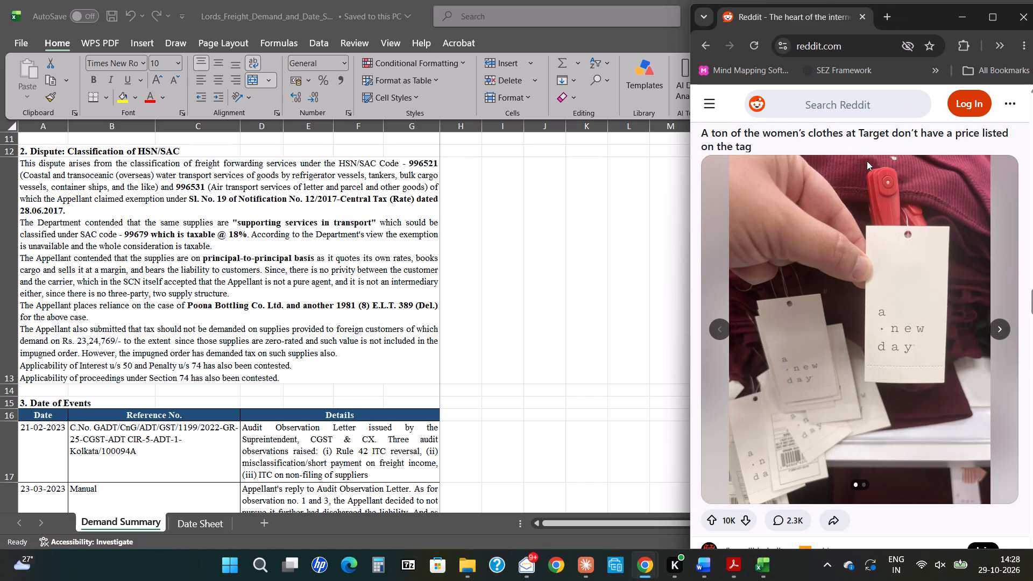
{"action": "left_click", "coordinate": [1006, 328]}
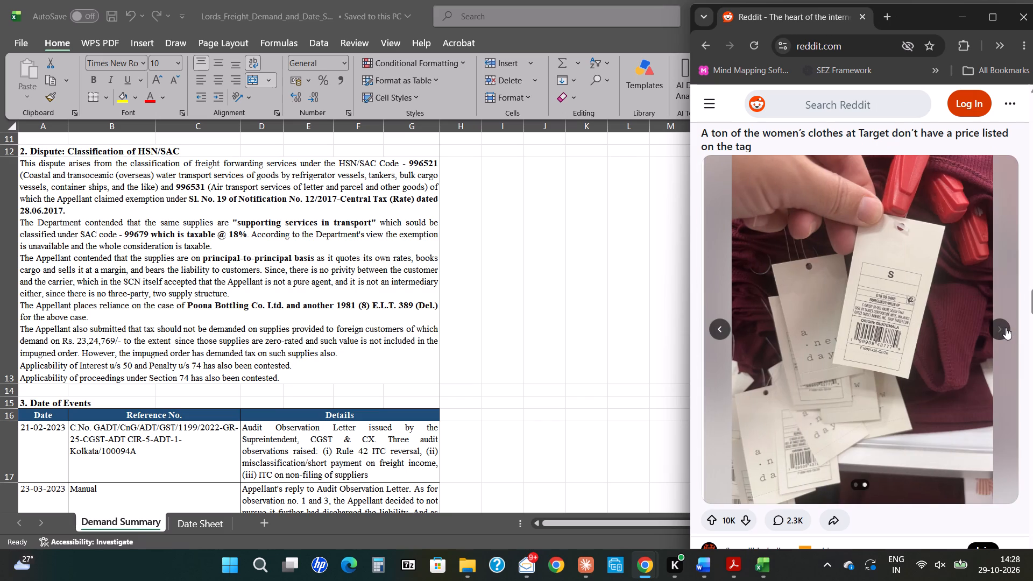
{"action": "key", "text": "space"}
{"action": "key", "text": "space"}
{"action": "key", "text": "space"}
{"action": "scroll", "coordinate": [1006, 328], "scroll_direction": "down", "scroll_amount": 2}
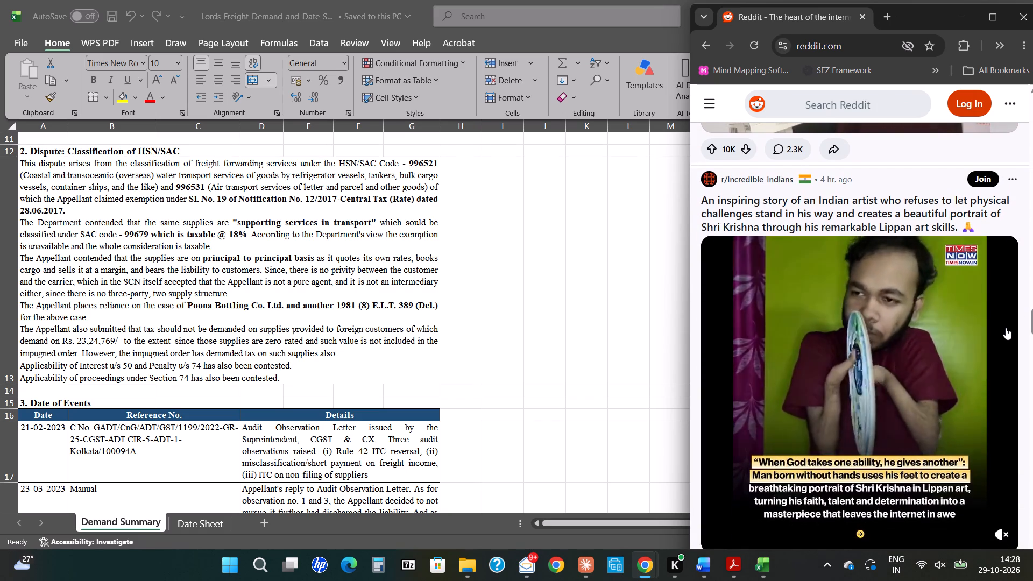
{"action": "scroll", "coordinate": [1006, 328], "scroll_direction": "down", "scroll_amount": 1}
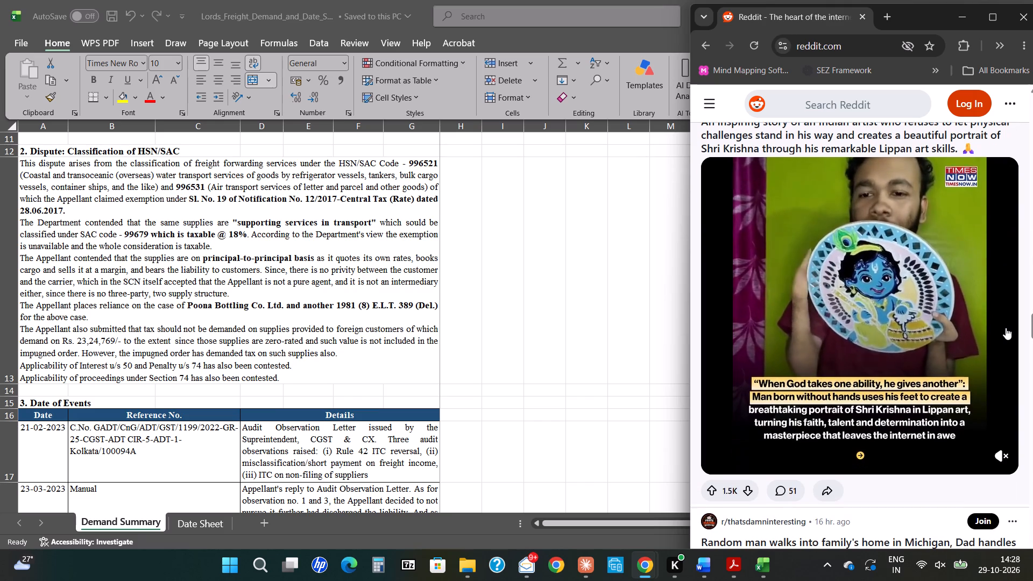
{"action": "scroll", "coordinate": [1006, 328], "scroll_direction": "down", "scroll_amount": 1}
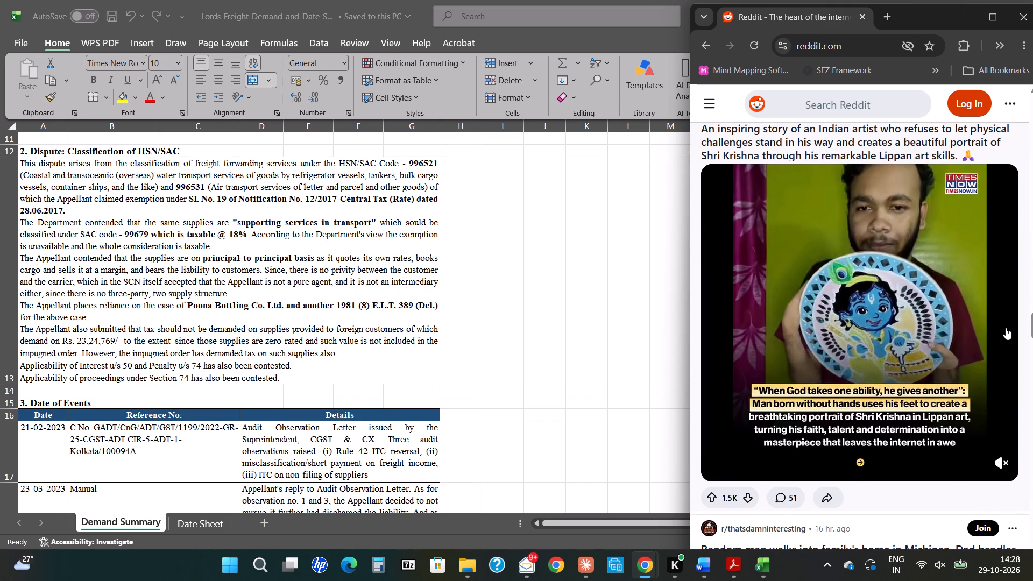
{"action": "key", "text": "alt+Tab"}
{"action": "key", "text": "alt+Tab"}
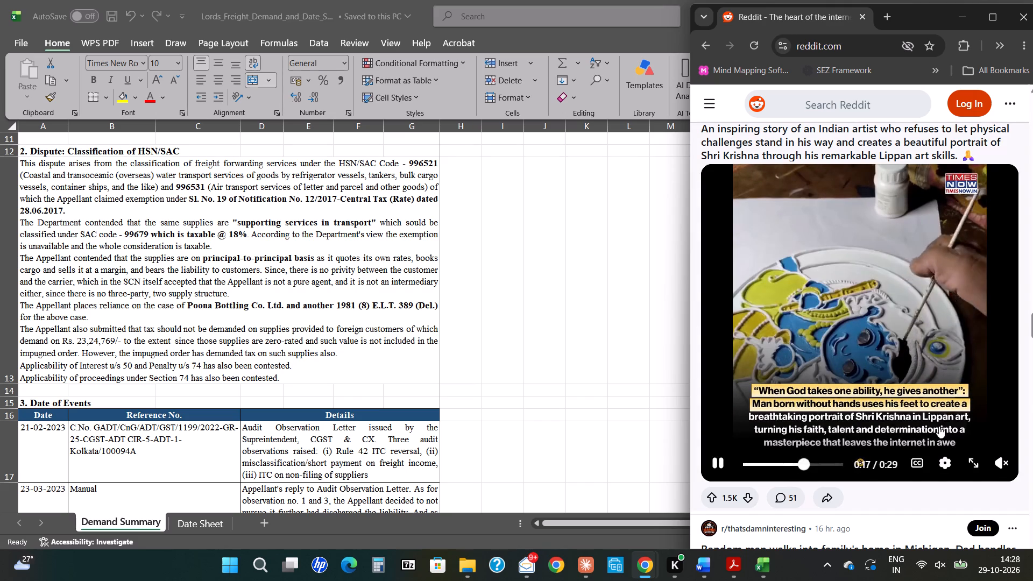
Open the r/incredible_indians post about the Lippan art portrait of Shri Krishna in a new tab and read its comments.
{"action": "left_click", "coordinate": [911, 506], "text": "ctrl"}
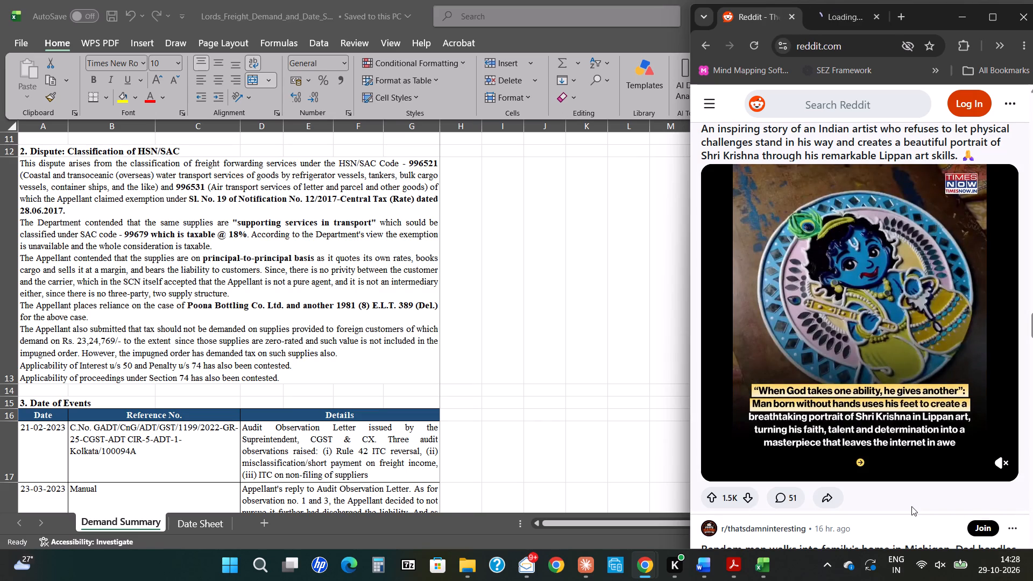
{"action": "key", "text": "ctrl+Tab"}
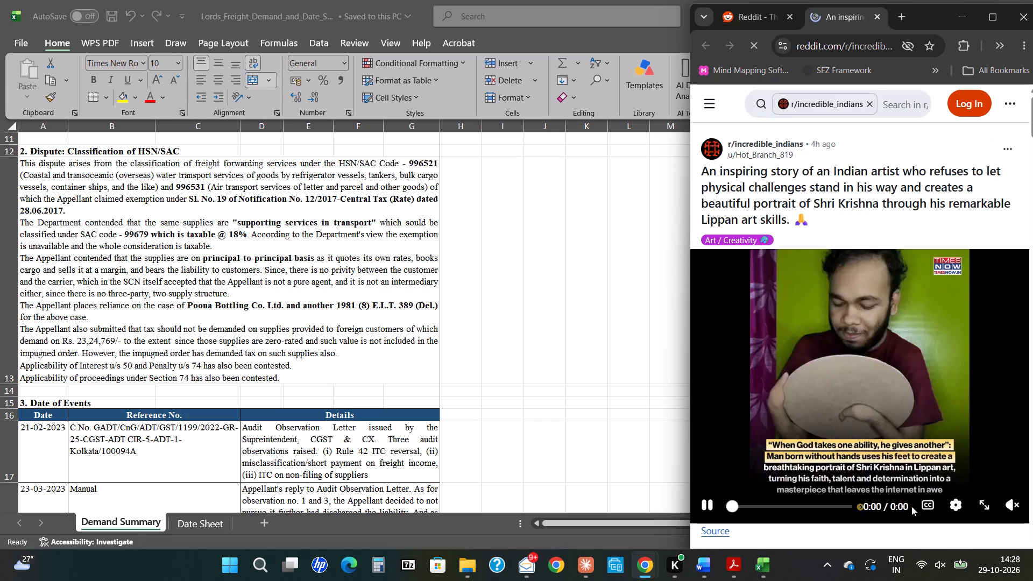
{"action": "key", "text": "space"}
{"action": "scroll", "coordinate": [911, 506], "scroll_direction": "down", "scroll_amount": 1}
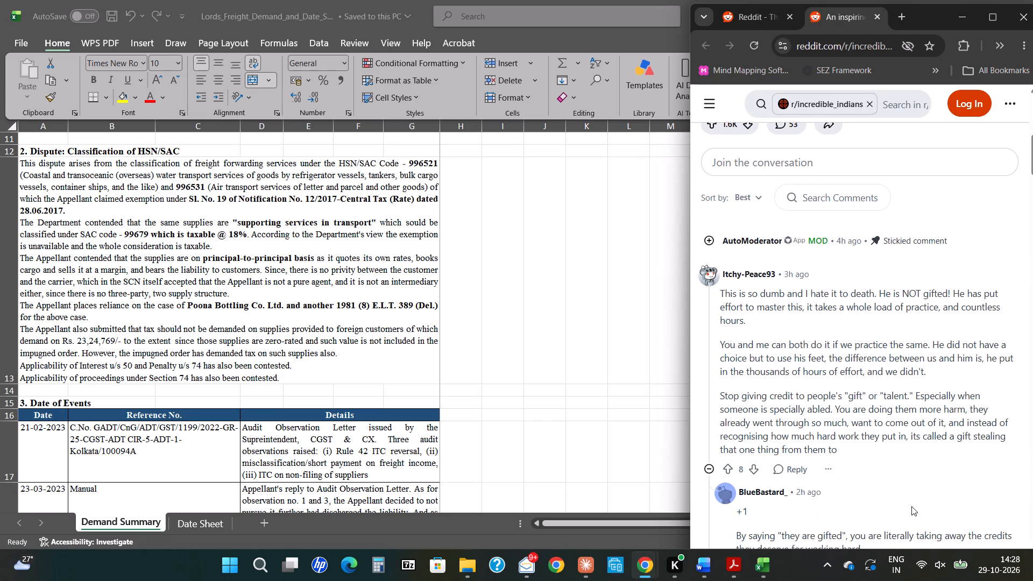
{"action": "scroll", "coordinate": [911, 506], "scroll_direction": "down", "scroll_amount": 2}
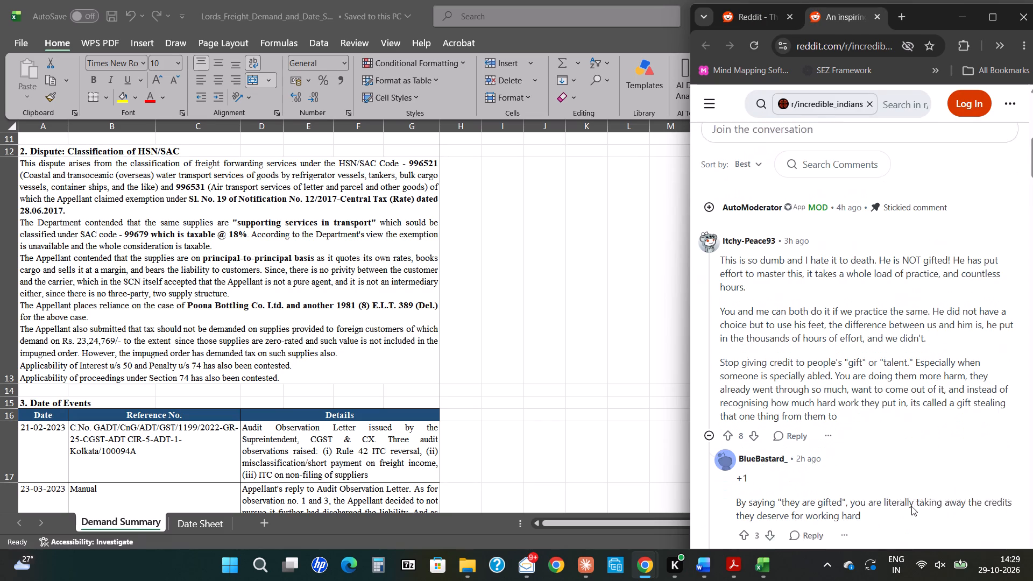
{"action": "scroll", "coordinate": [911, 506], "scroll_direction": "down", "scroll_amount": 2}
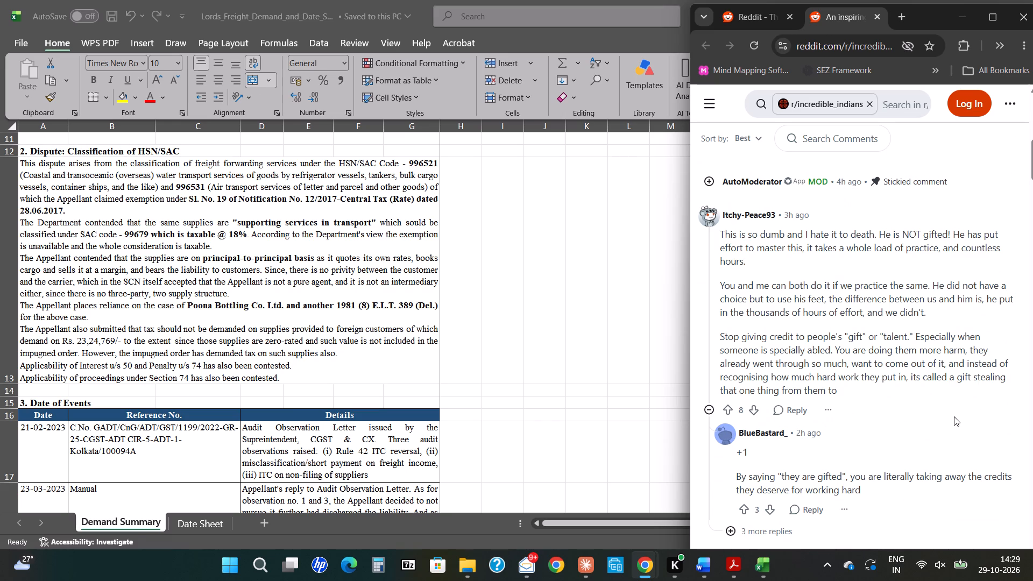
{"action": "scroll", "coordinate": [954, 416], "scroll_direction": "down", "scroll_amount": 1}
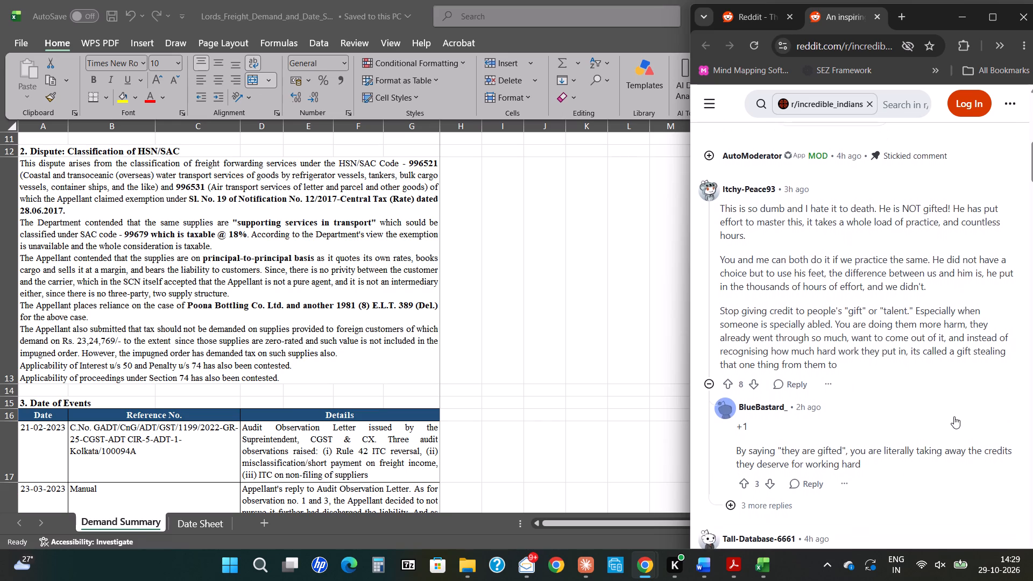
{"action": "scroll", "coordinate": [954, 416], "scroll_direction": "down", "scroll_amount": 2}
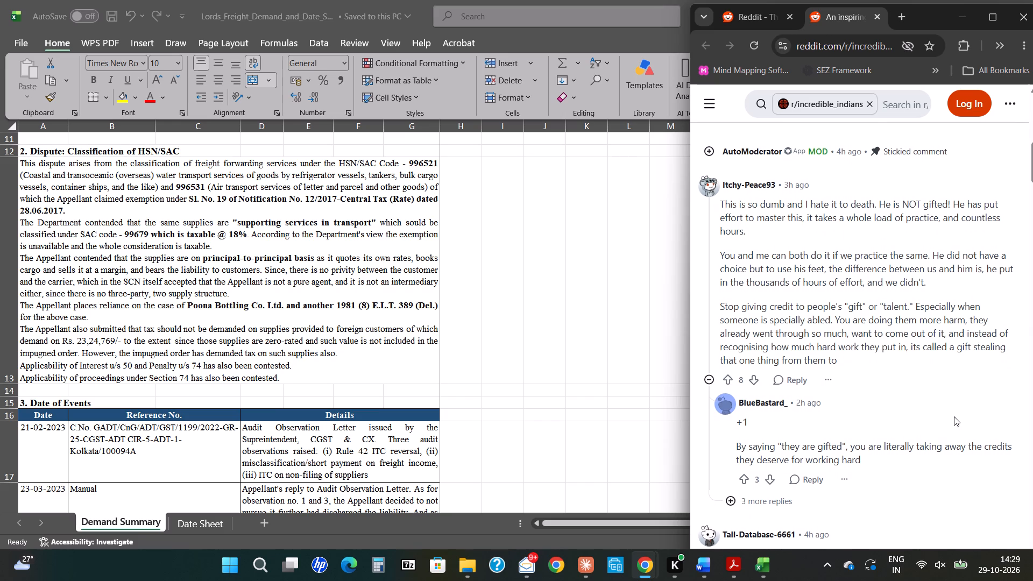
{"action": "scroll", "coordinate": [954, 416], "scroll_direction": "down", "scroll_amount": 1}
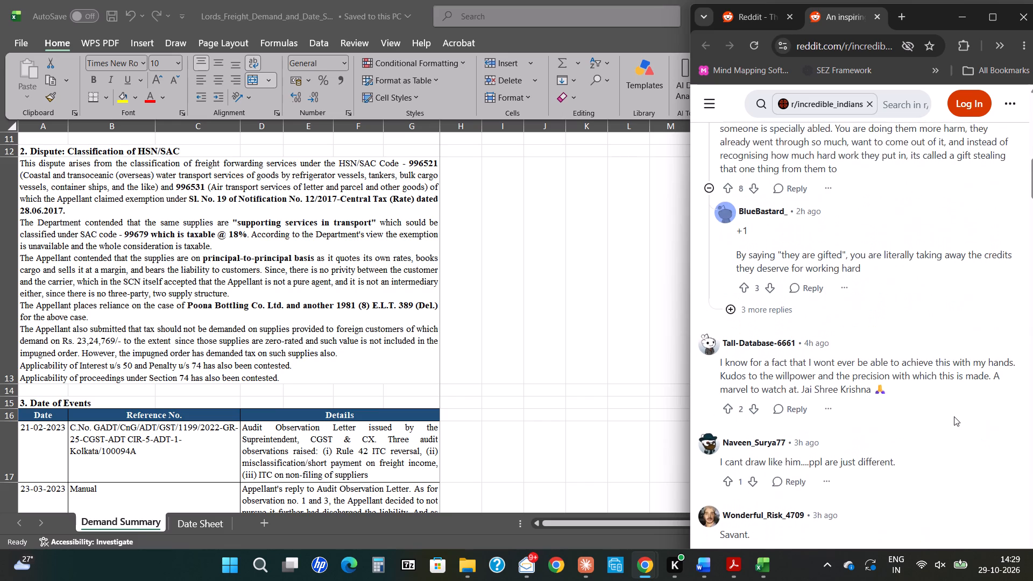
{"action": "scroll", "coordinate": [954, 416], "scroll_direction": "down", "scroll_amount": 1}
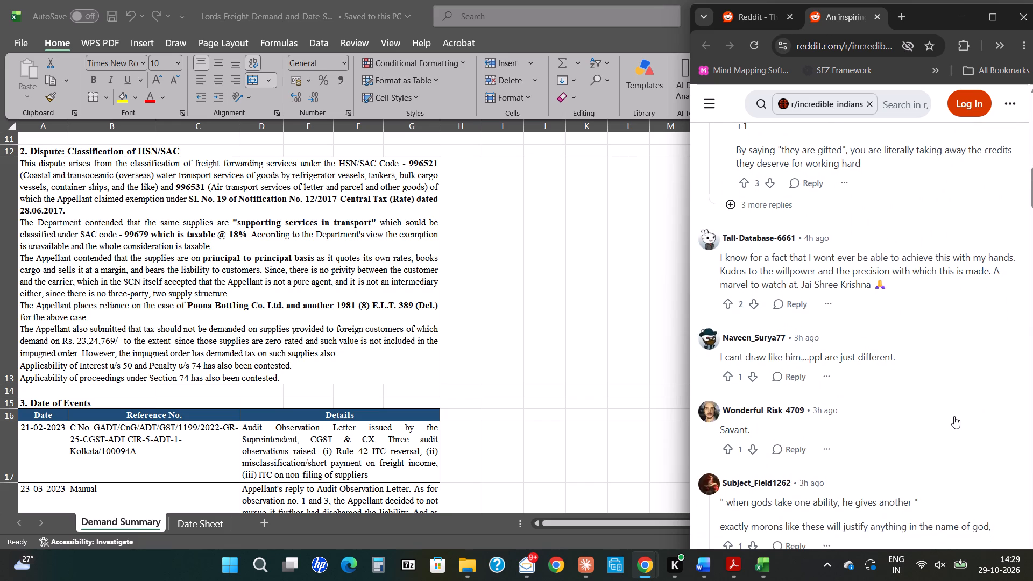
{"action": "scroll", "coordinate": [954, 416], "scroll_direction": "down", "scroll_amount": 2}
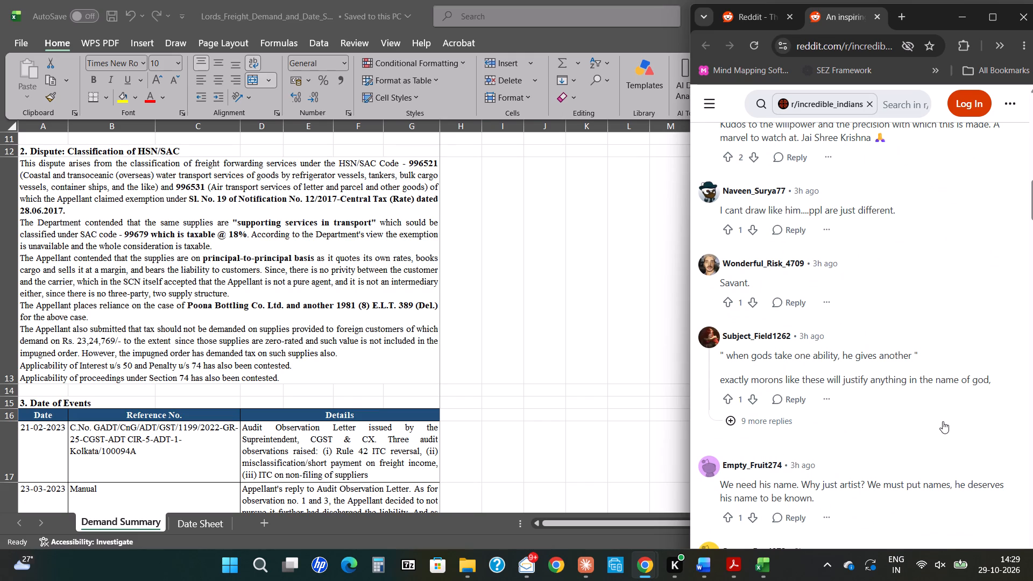
Expand the replies to the "when gods take one ability, he gives another" comment and read them and the following comments.
{"action": "left_click", "coordinate": [943, 421]}
{"action": "scroll", "coordinate": [943, 421], "scroll_direction": "down", "scroll_amount": 1}
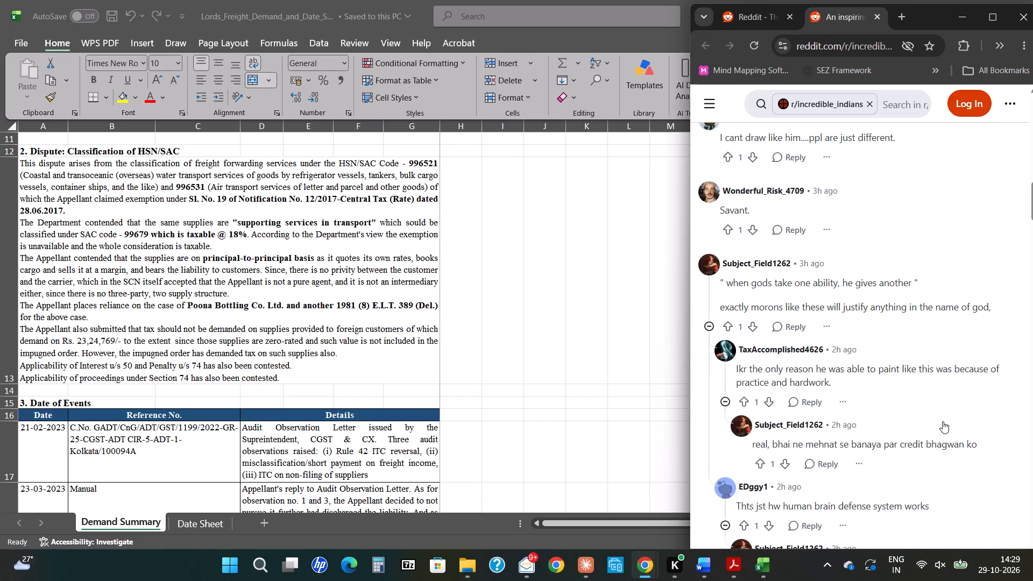
{"action": "scroll", "coordinate": [943, 421], "scroll_direction": "down", "scroll_amount": 1}
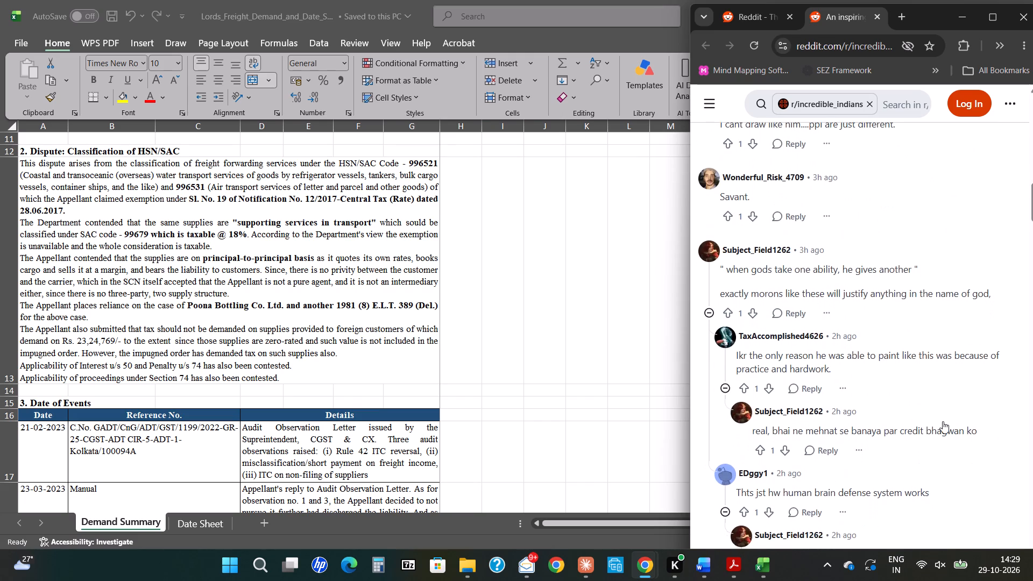
{"action": "scroll", "coordinate": [943, 421], "scroll_direction": "down", "scroll_amount": 2}
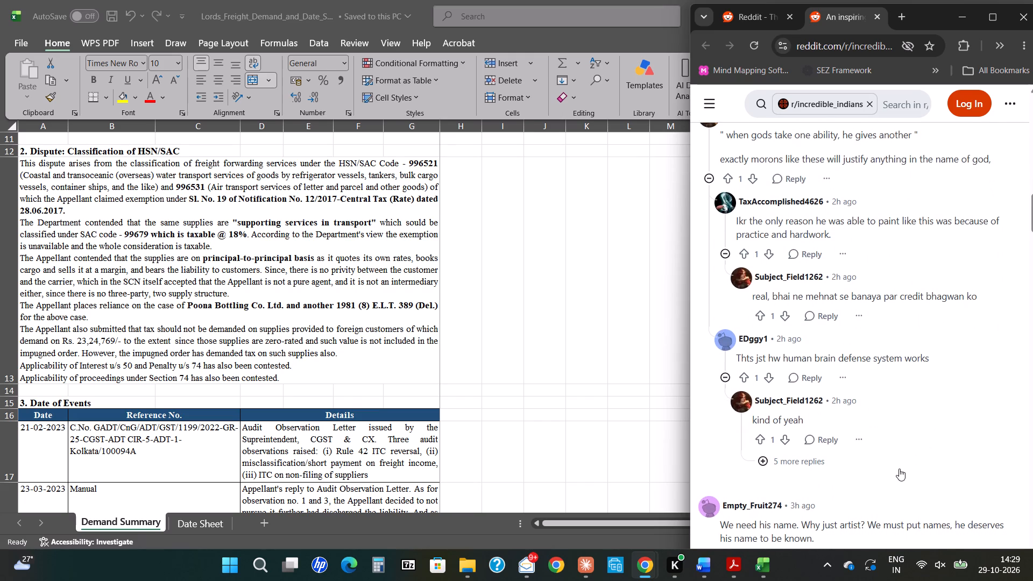
{"action": "scroll", "coordinate": [899, 469], "scroll_direction": "down", "scroll_amount": 5}
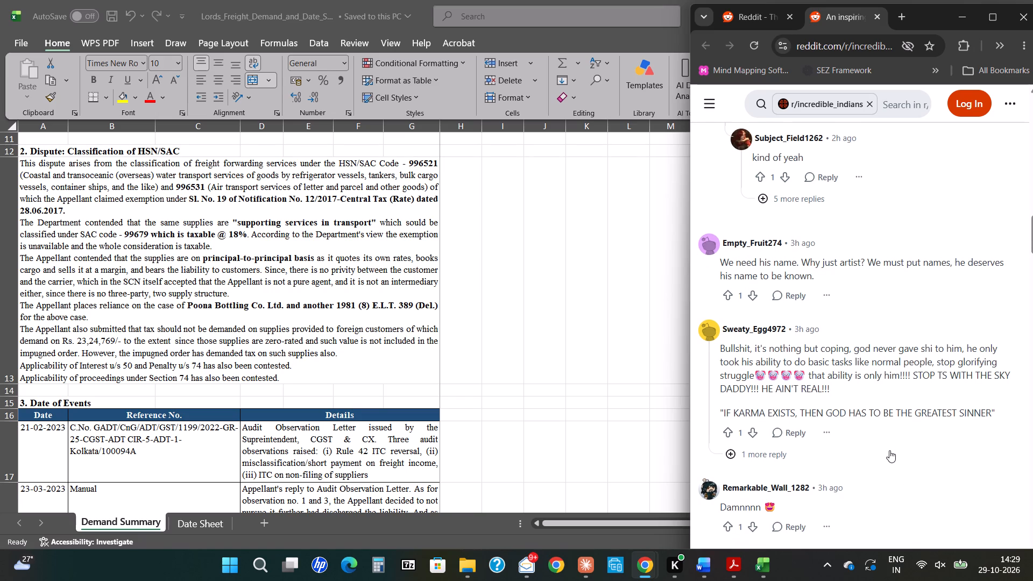
Expand and read the replies to the "IF KARMA EXISTS" comment and to the comment asking why it is always religious art.
{"action": "left_click", "coordinate": [889, 451]}
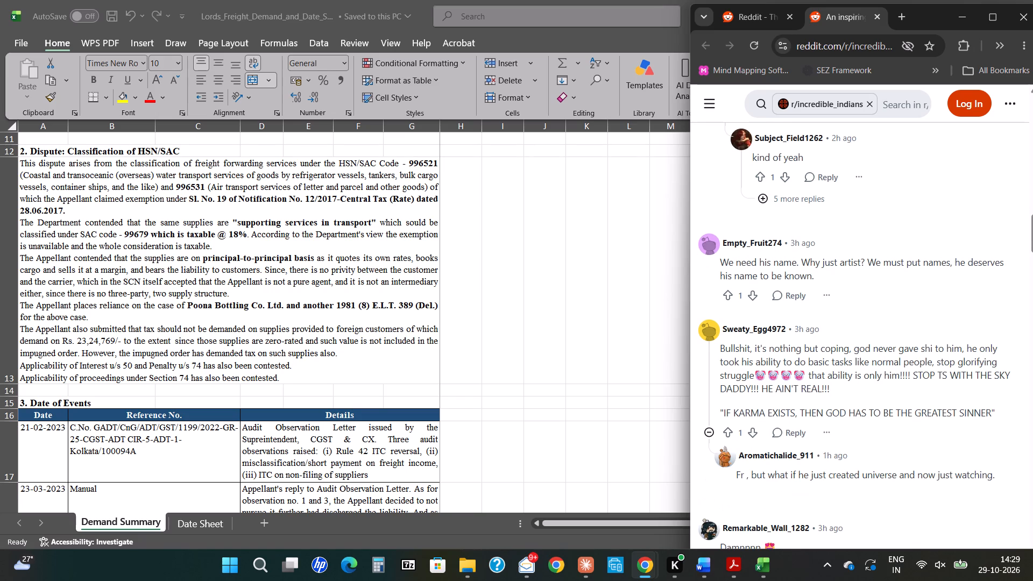
{"action": "scroll", "coordinate": [896, 472], "scroll_direction": "down", "scroll_amount": 3}
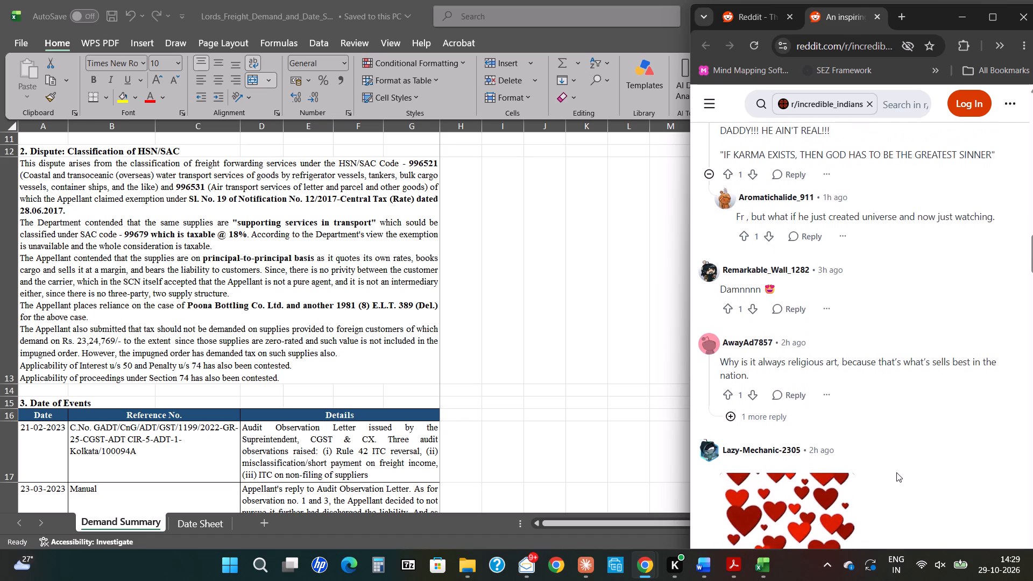
{"action": "scroll", "coordinate": [902, 403], "scroll_direction": "down", "scroll_amount": 2}
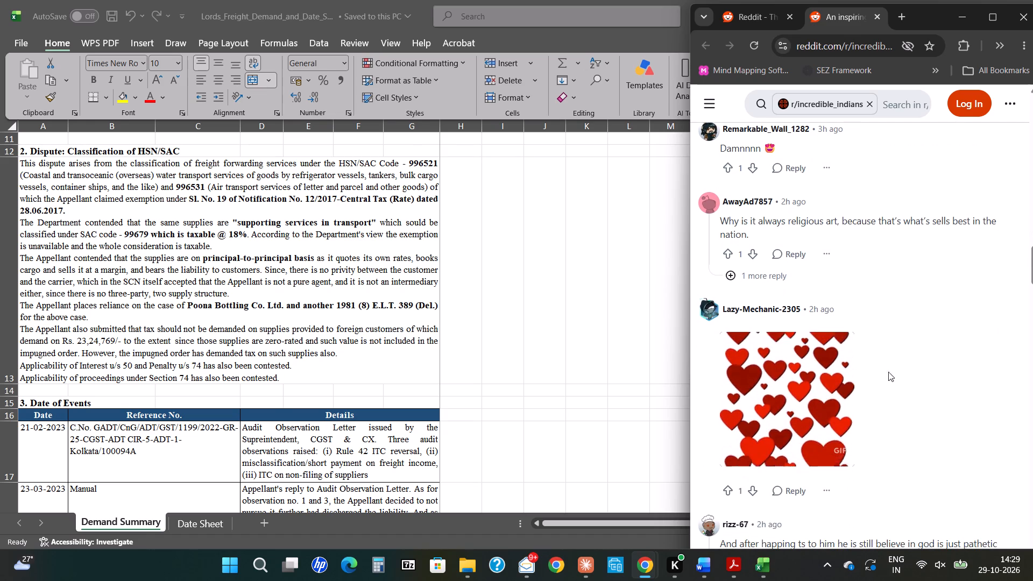
{"action": "left_click", "coordinate": [886, 274]}
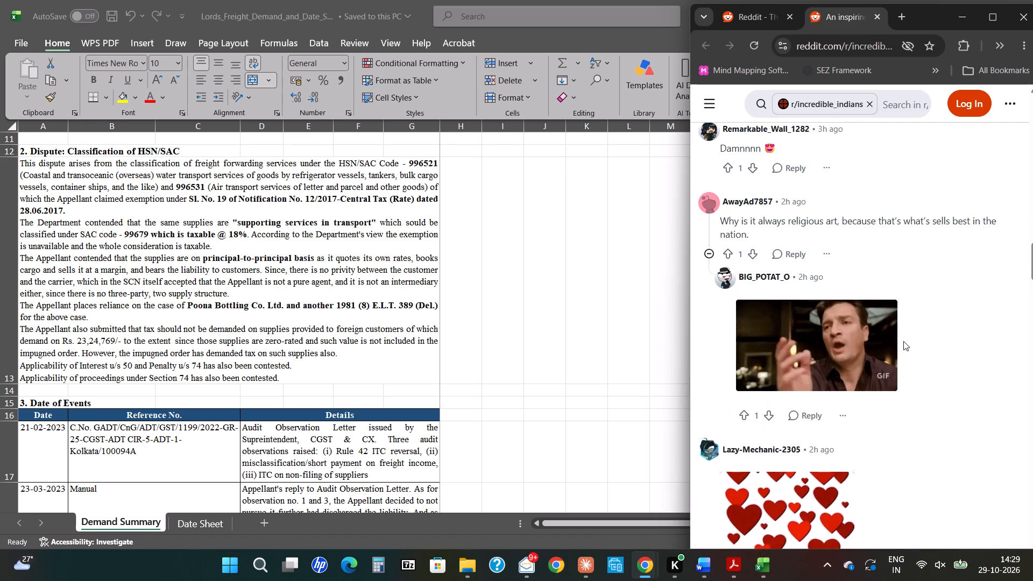
{"action": "scroll", "coordinate": [903, 342], "scroll_direction": "down", "scroll_amount": 2}
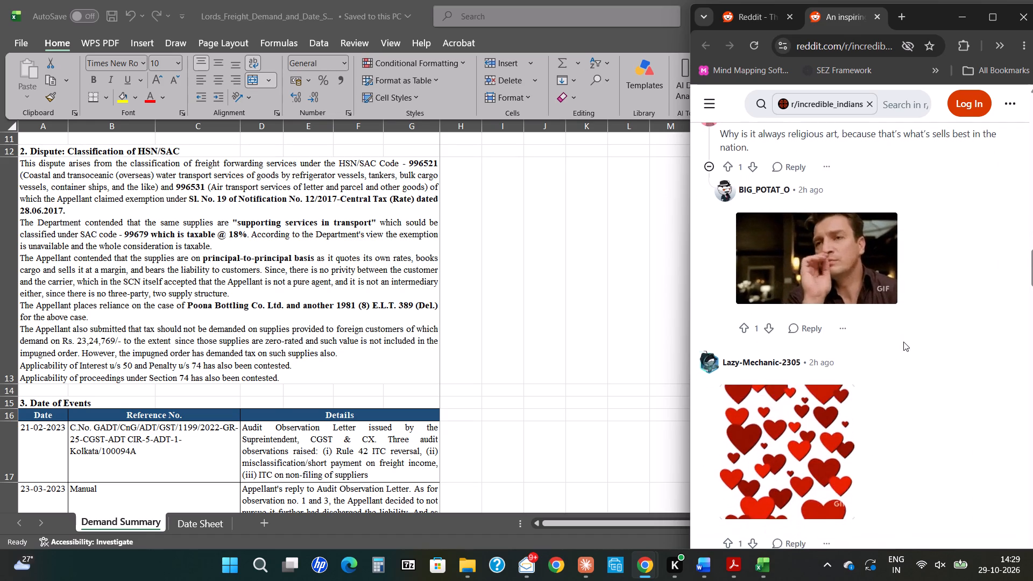
{"action": "scroll", "coordinate": [903, 342], "scroll_direction": "down", "scroll_amount": 1}
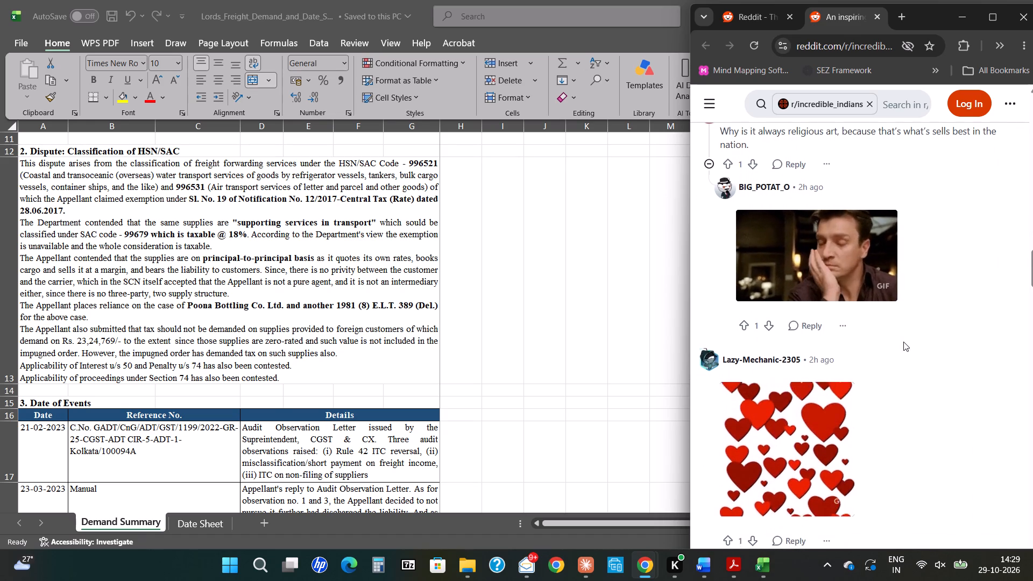
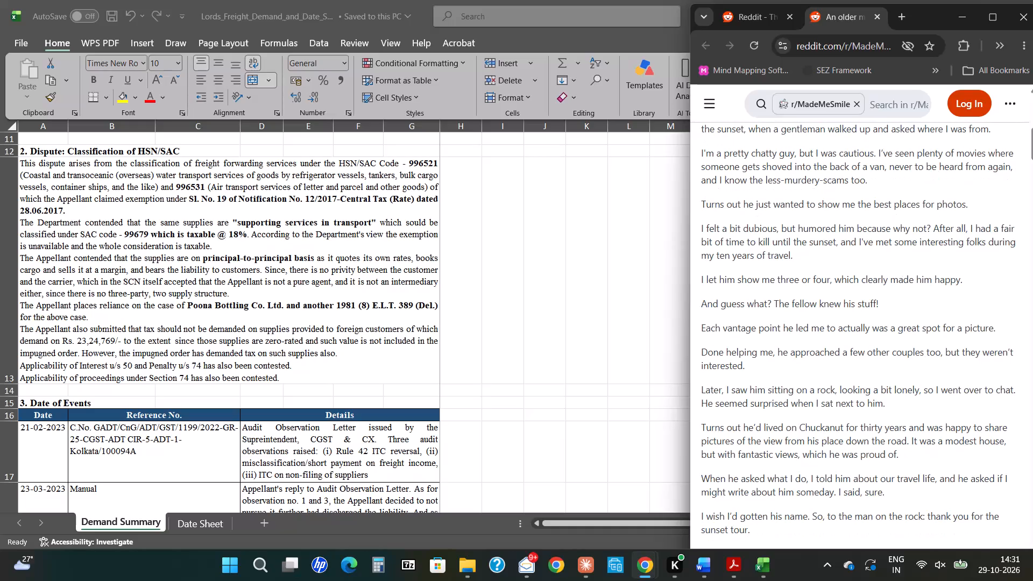
Read through the r/MadeMeSmile post about the man on the rock and its comments, and close it to return to the feed.
{"action": "scroll", "coordinate": [896, 285], "scroll_direction": "down", "scroll_amount": 2}
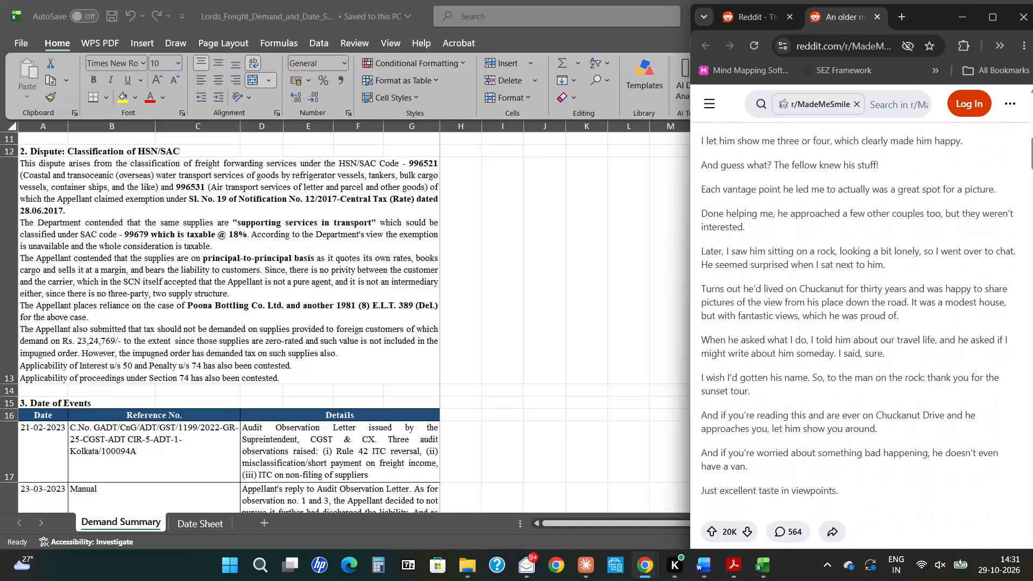
{"action": "scroll", "coordinate": [896, 285], "scroll_direction": "down", "scroll_amount": 2}
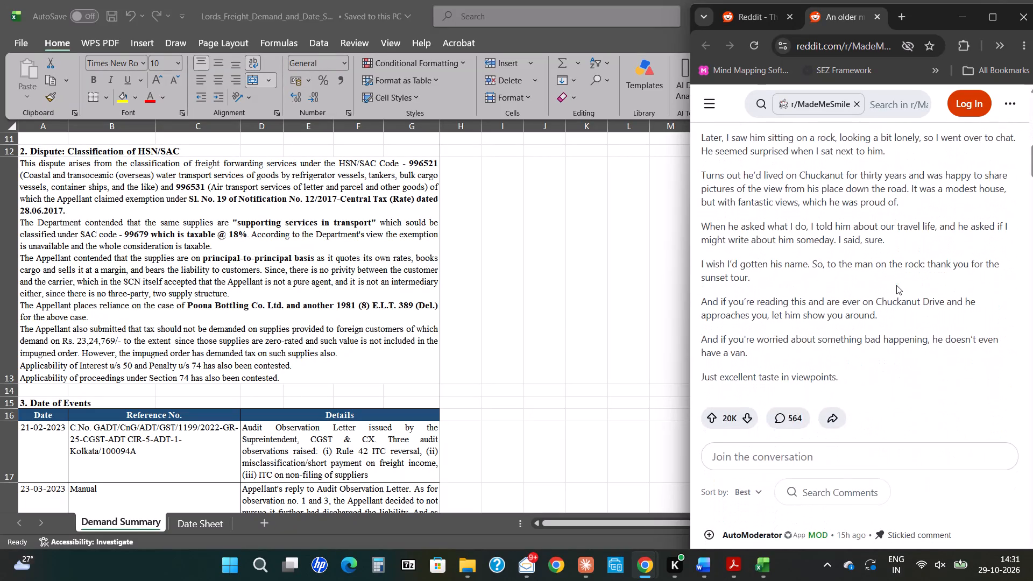
{"action": "scroll", "coordinate": [896, 285], "scroll_direction": "down", "scroll_amount": 3}
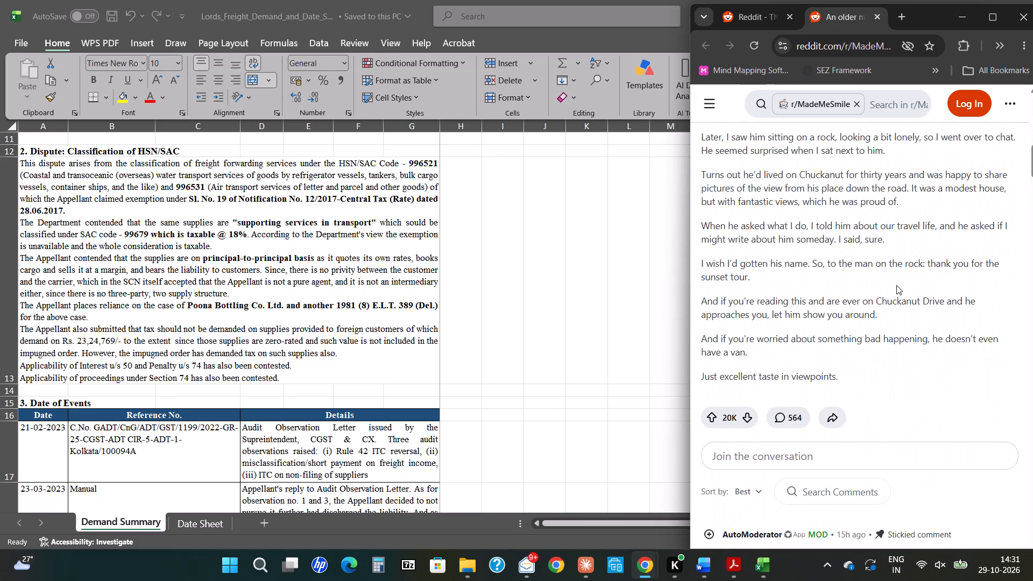
{"action": "scroll", "coordinate": [896, 285], "scroll_direction": "down", "scroll_amount": 2}
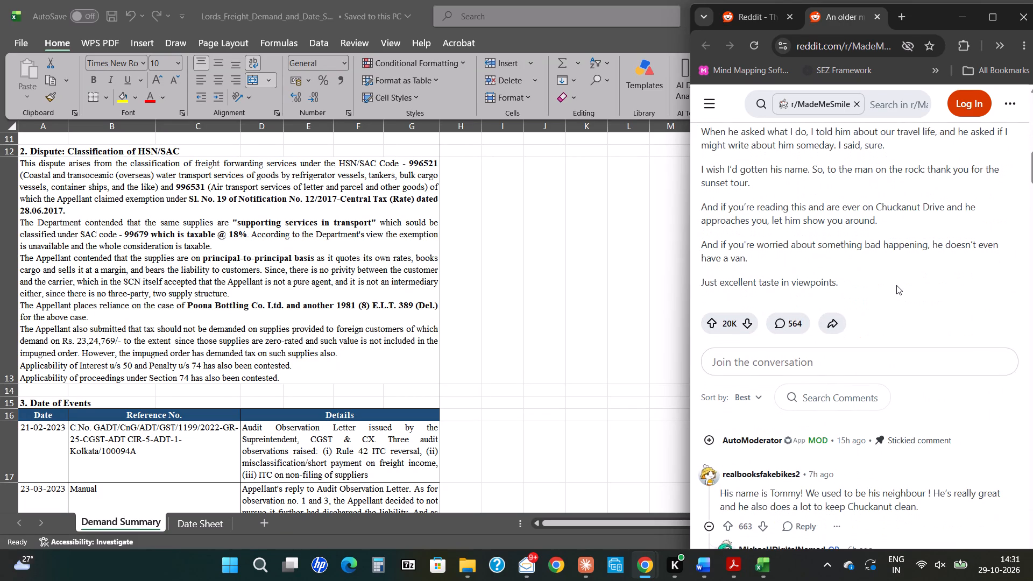
{"action": "scroll", "coordinate": [896, 285], "scroll_direction": "down", "scroll_amount": 1}
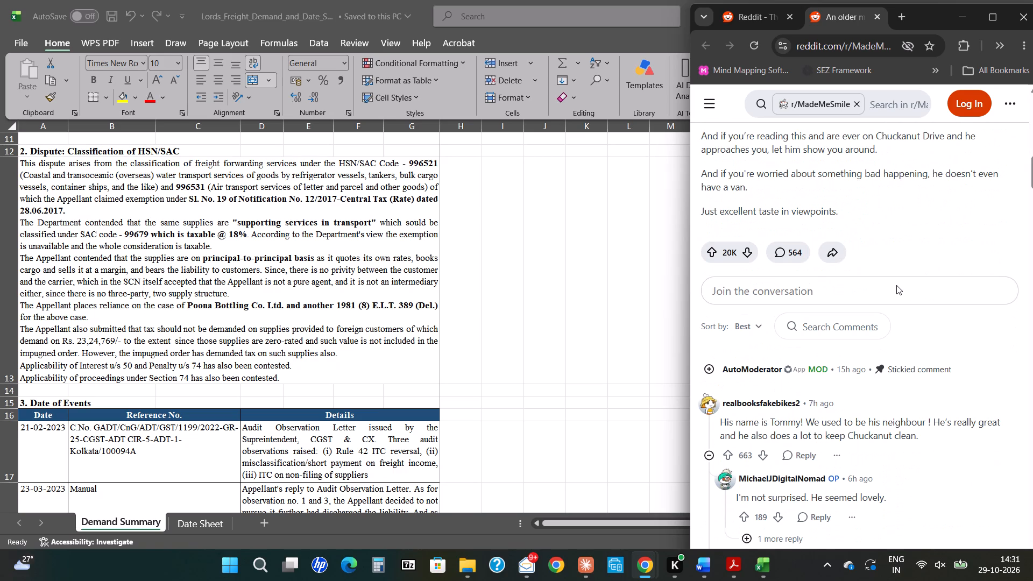
{"action": "scroll", "coordinate": [896, 285], "scroll_direction": "down", "scroll_amount": 2}
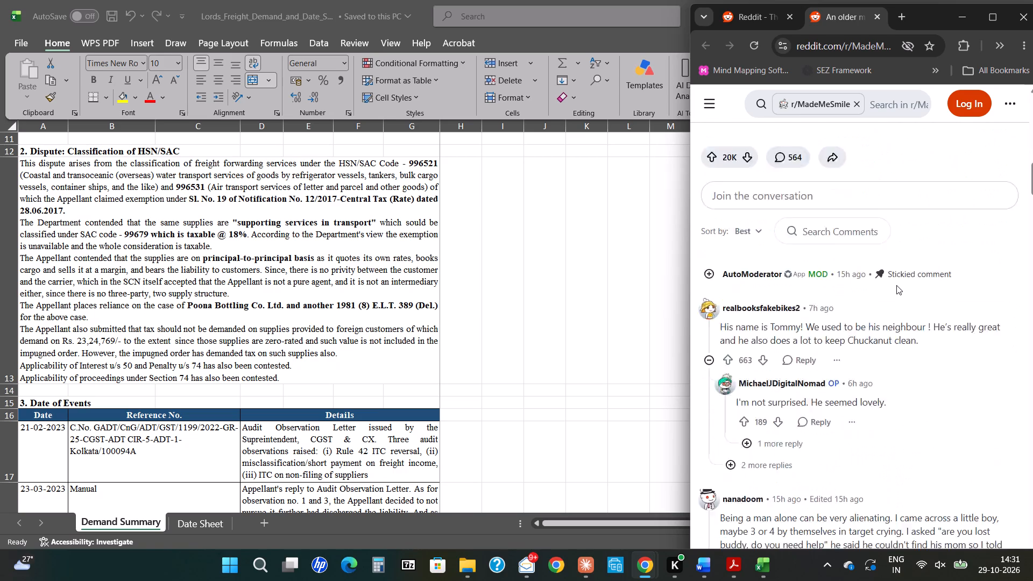
{"action": "scroll", "coordinate": [896, 285], "scroll_direction": "down", "scroll_amount": 2}
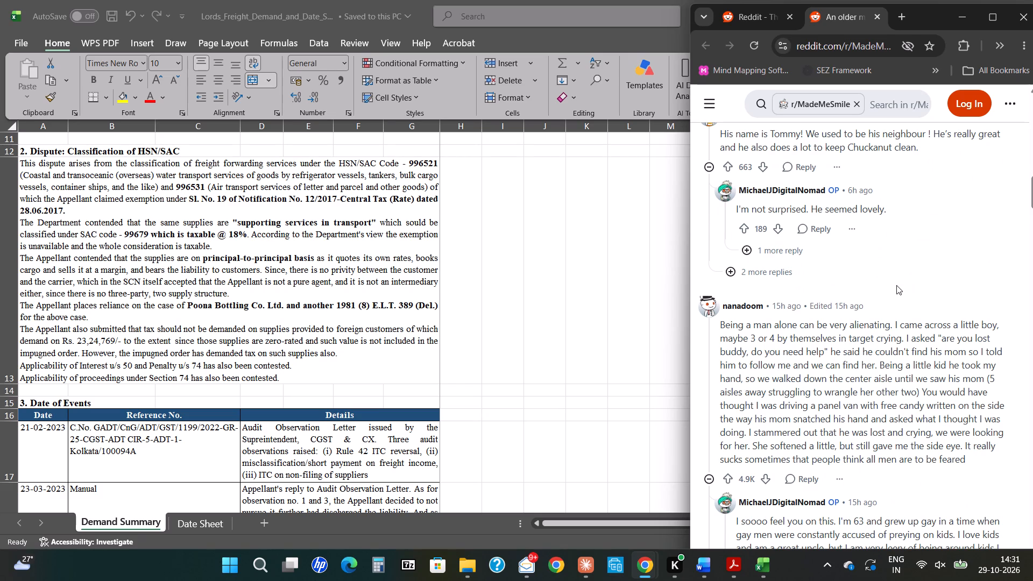
{"action": "scroll", "coordinate": [896, 285], "scroll_direction": "down", "scroll_amount": 1}
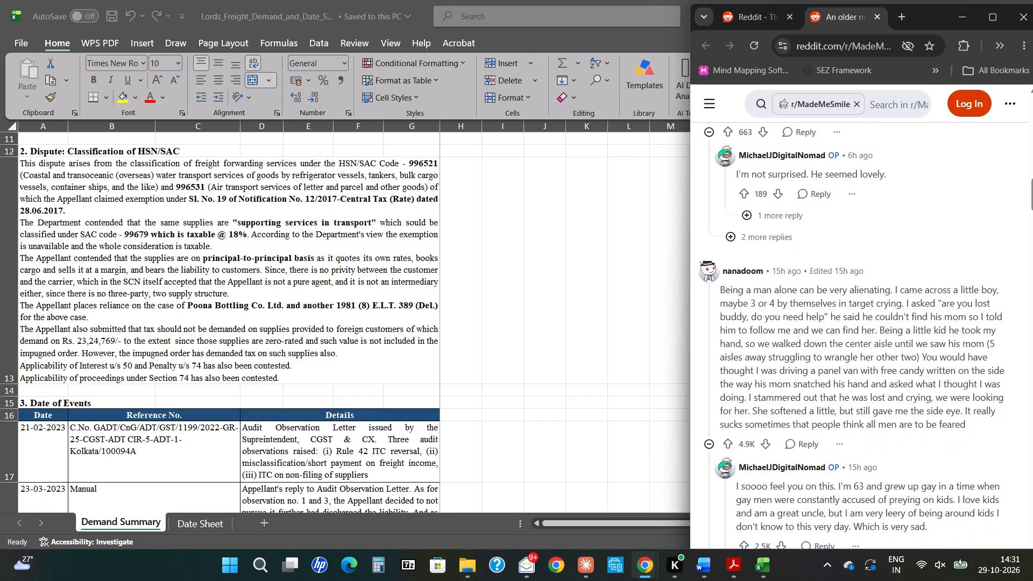
{"action": "scroll", "coordinate": [896, 285], "scroll_direction": "down", "scroll_amount": 2}
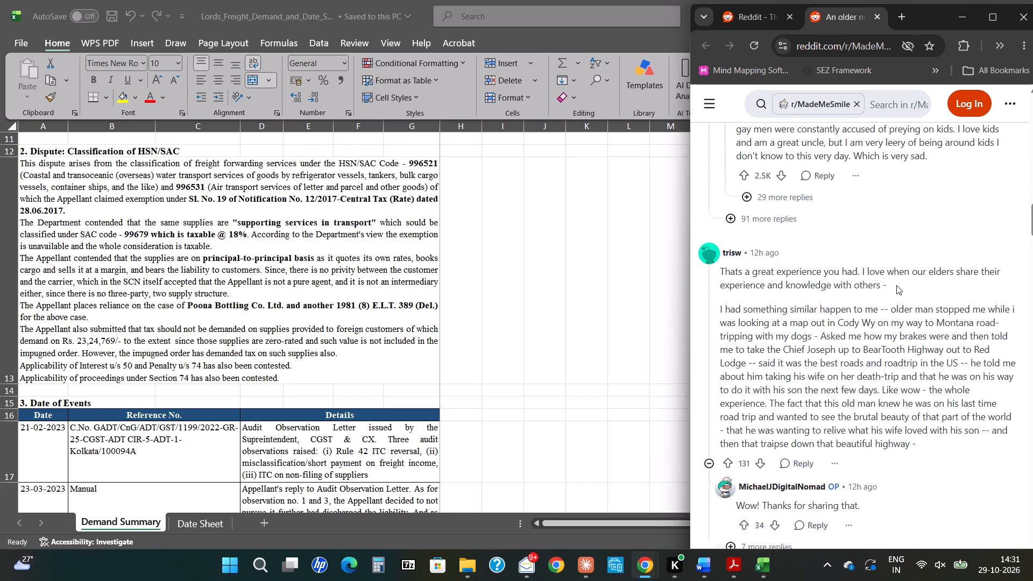
{"action": "key", "text": "ctrl+w"}
{"action": "scroll", "coordinate": [896, 285], "scroll_direction": "down", "scroll_amount": 2}
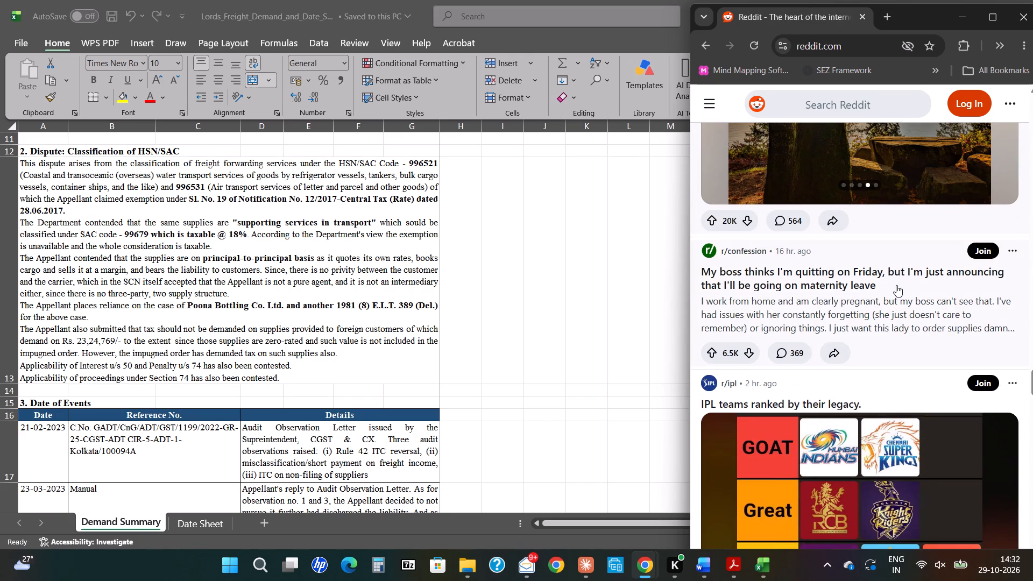
{"action": "scroll", "coordinate": [896, 285], "scroll_direction": "down", "scroll_amount": 2}
Switch to the Excel workbook and look over the Demand Summary sheet from the HSN/SAC dispute section up to its heading.
{"action": "key", "text": "alt+Tab"}
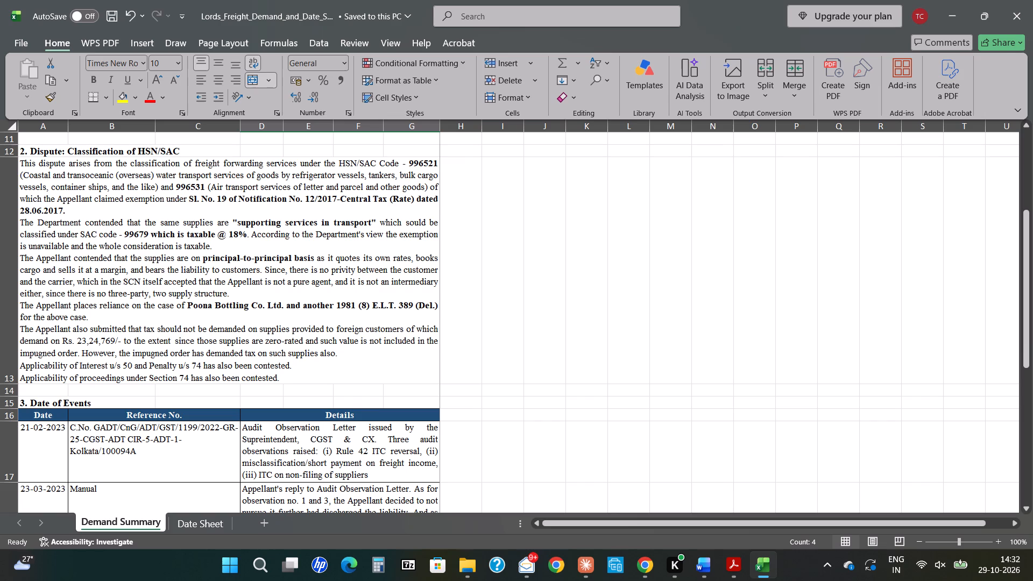
{"action": "scroll", "coordinate": [791, 282], "scroll_direction": "up", "scroll_amount": 1}
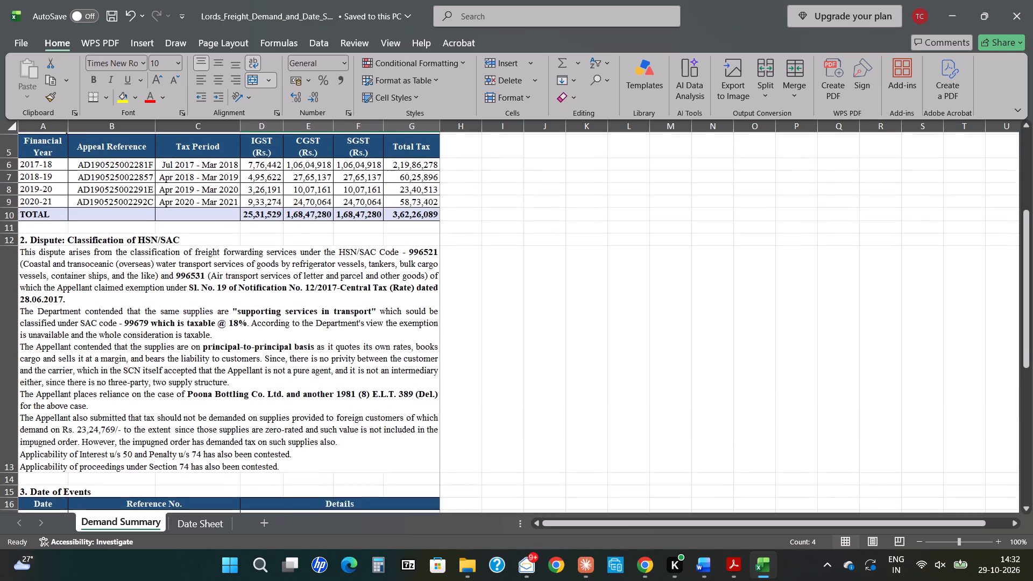
{"action": "scroll", "coordinate": [791, 282], "scroll_direction": "up", "scroll_amount": 1}
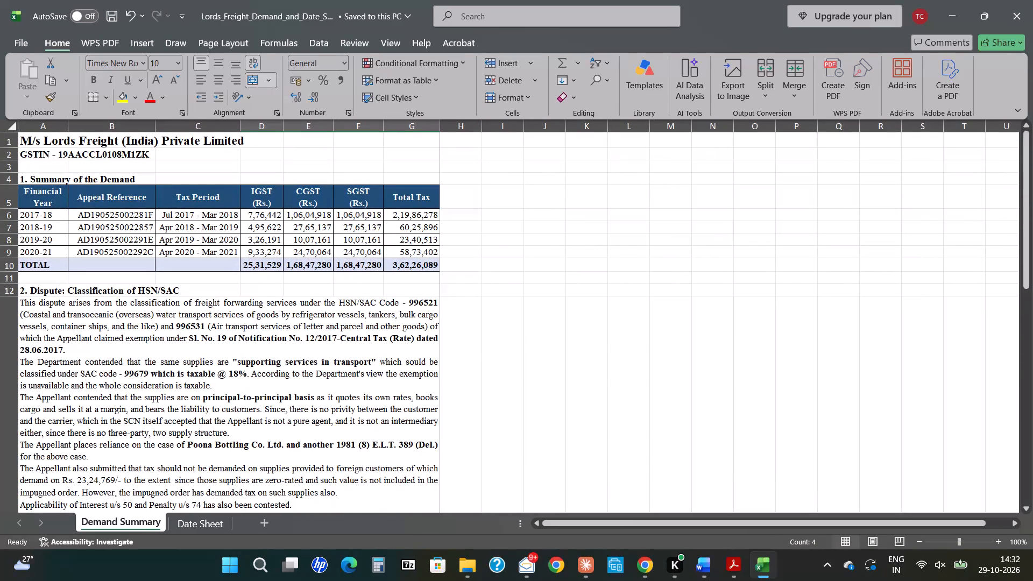
Return to the Reddit feed in Chrome and browse the posts around the r/interesting story about the vet employee and the pug.
{"action": "key", "text": "alt+Tab"}
{"action": "scroll", "coordinate": [791, 282], "scroll_direction": "down", "scroll_amount": 2}
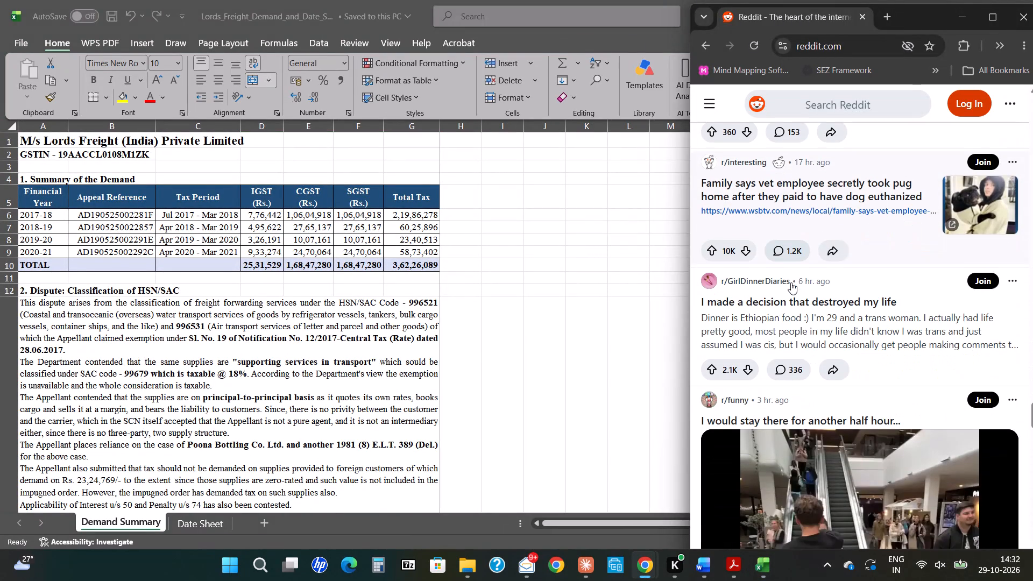
{"action": "scroll", "coordinate": [791, 282], "scroll_direction": "down", "scroll_amount": 1}
{"action": "scroll", "coordinate": [791, 282], "scroll_direction": "up", "scroll_amount": 1}
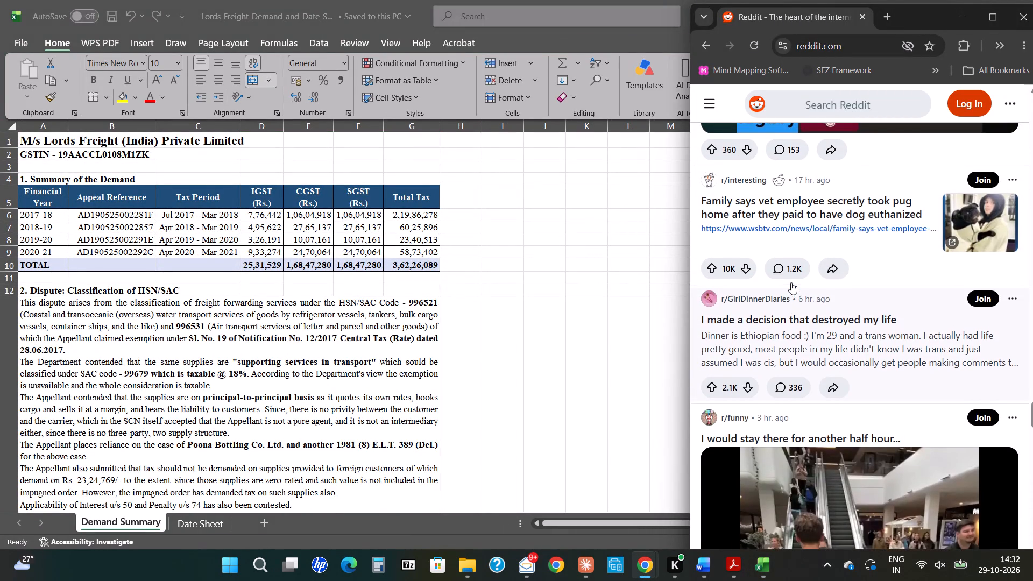
{"action": "scroll", "coordinate": [791, 282], "scroll_direction": "up", "scroll_amount": 1}
{"action": "scroll", "coordinate": [864, 245], "scroll_direction": "down", "scroll_amount": 1}
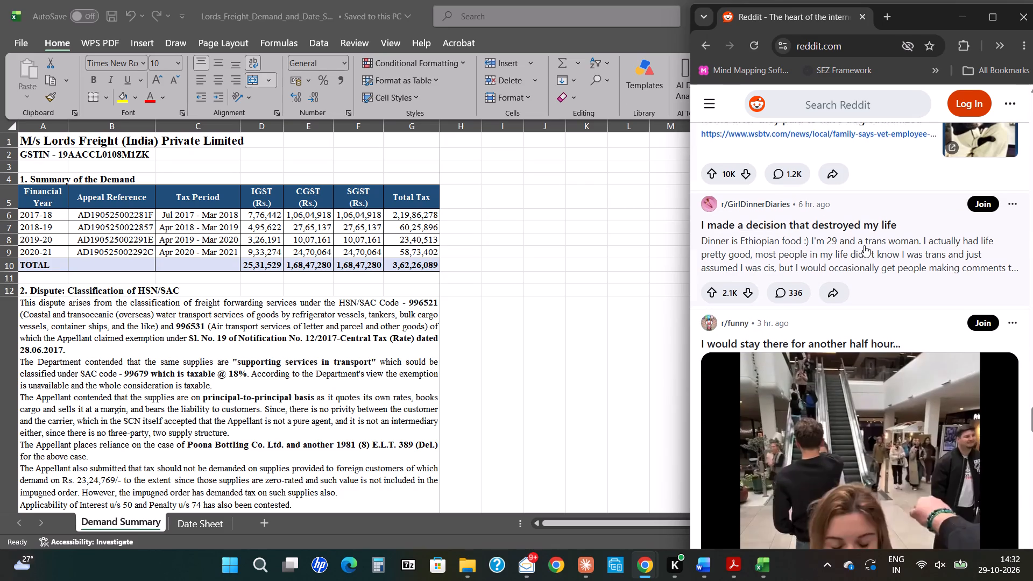
{"action": "scroll", "coordinate": [864, 245], "scroll_direction": "down", "scroll_amount": 1}
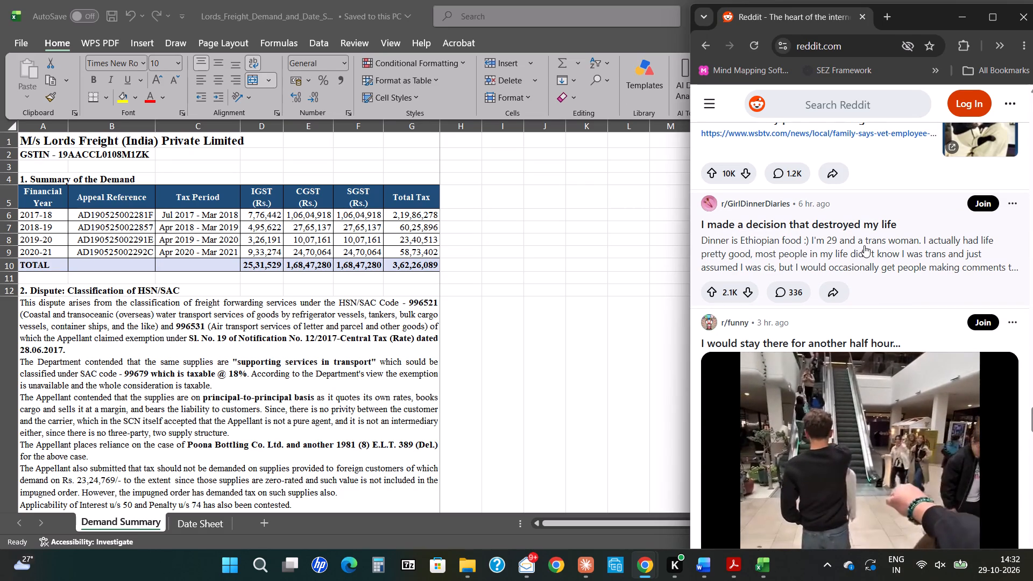
Search the web for "meaning of euthanised" in a new tab, read the definition, and close the tab.
{"action": "key", "text": "ctrl+t"}
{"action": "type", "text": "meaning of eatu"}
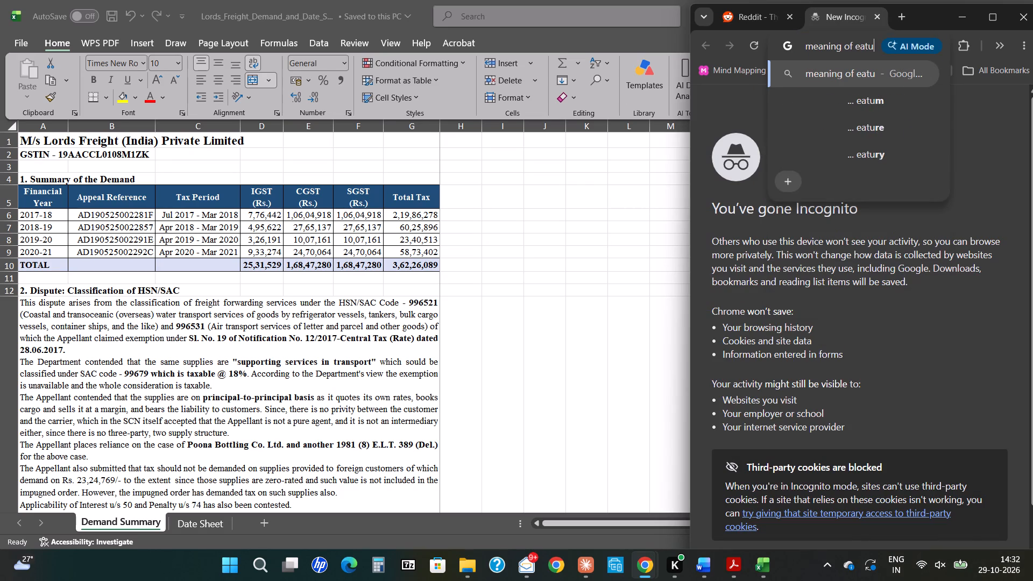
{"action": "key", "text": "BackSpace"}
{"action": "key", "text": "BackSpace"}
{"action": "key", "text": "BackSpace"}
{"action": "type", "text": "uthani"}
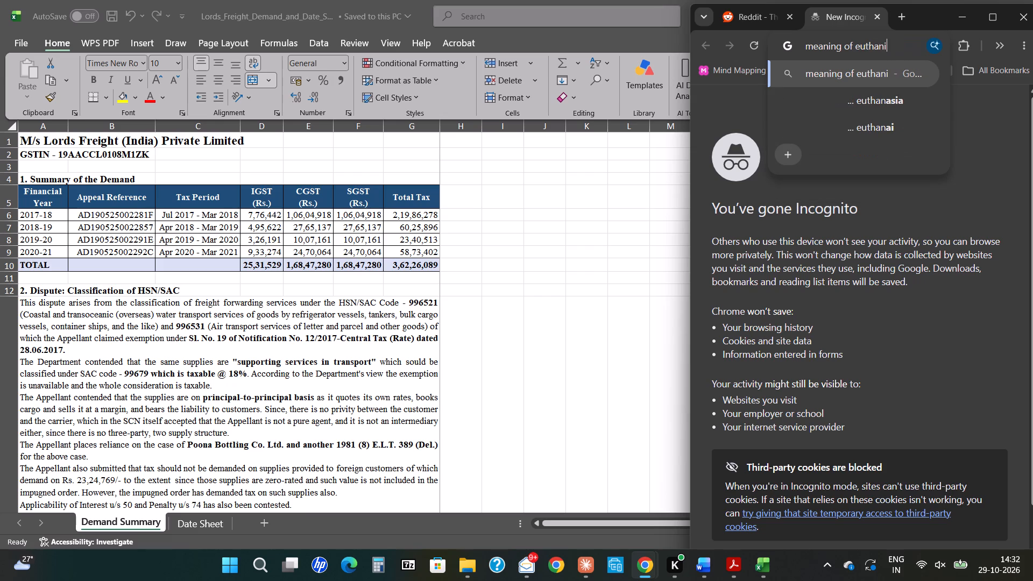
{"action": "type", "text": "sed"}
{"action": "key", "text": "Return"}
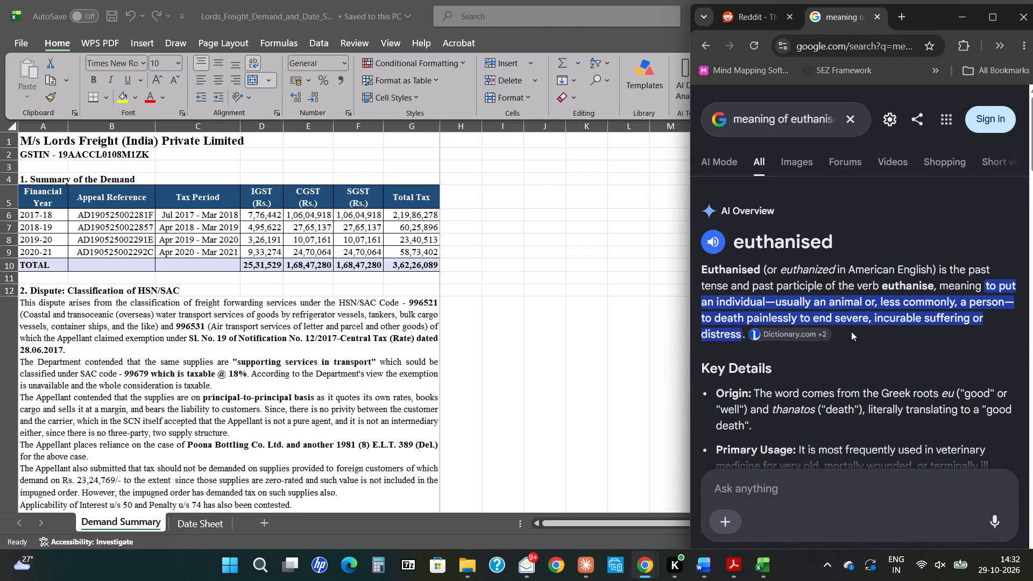
{"action": "left_click", "coordinate": [882, 16]}
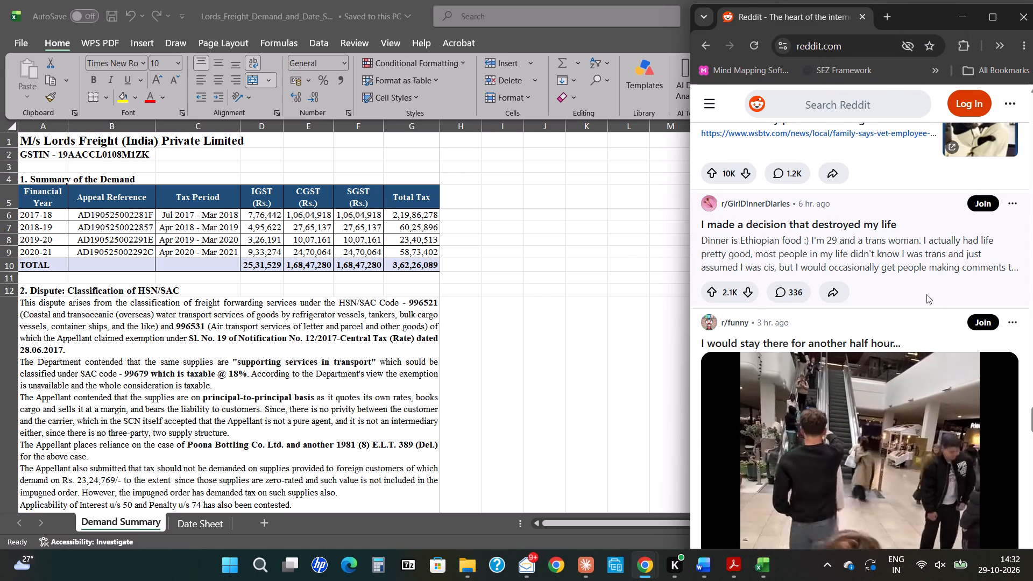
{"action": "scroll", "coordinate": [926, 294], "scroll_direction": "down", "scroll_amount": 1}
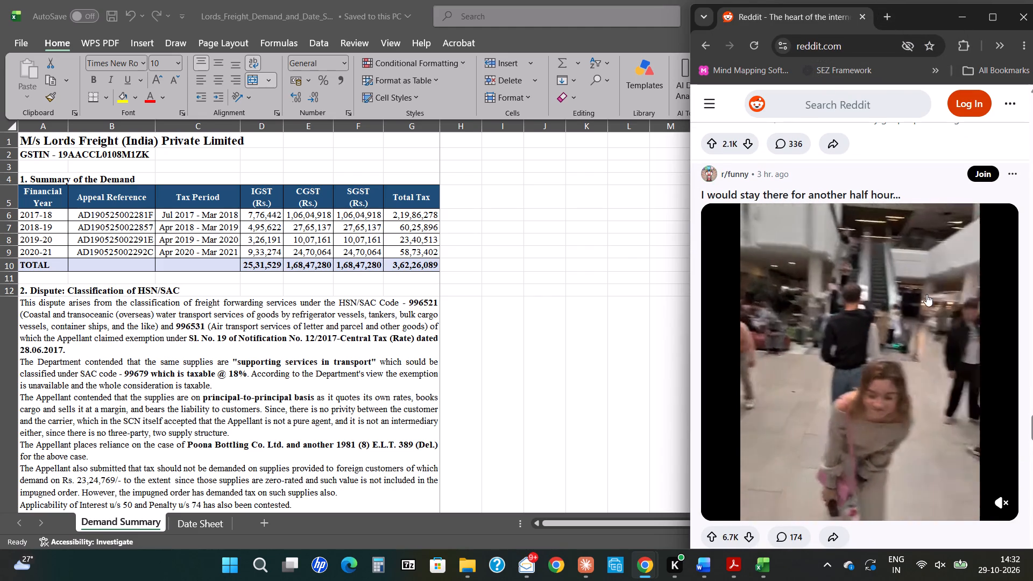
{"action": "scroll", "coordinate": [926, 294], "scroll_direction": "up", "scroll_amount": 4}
Switch back to the Excel workbook and print the Demand Summary sheet.
{"action": "left_click", "coordinate": [641, 388]}
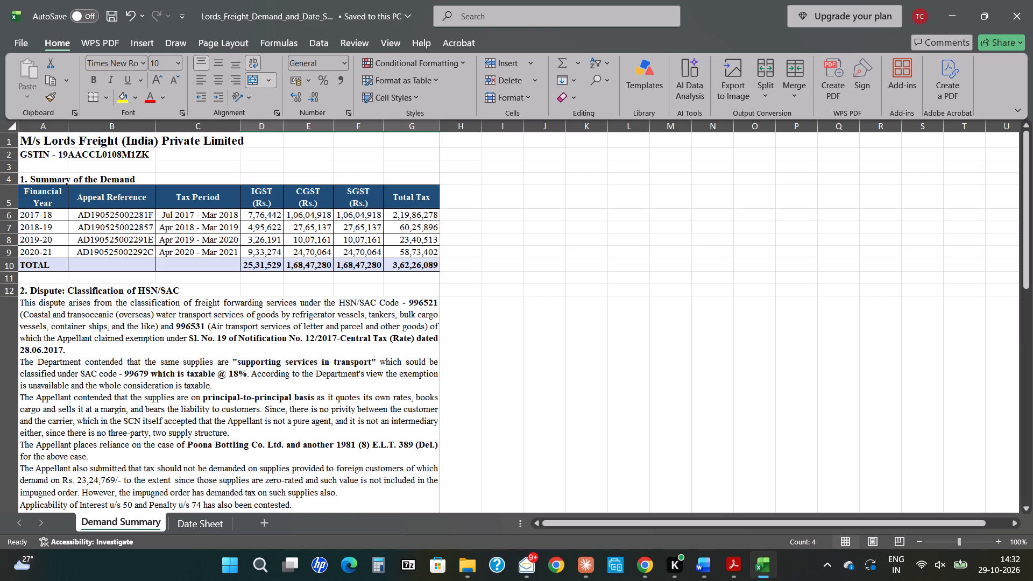
{"action": "key", "text": "ctrl+p"}
{"action": "left_click", "coordinate": [140, 97]}
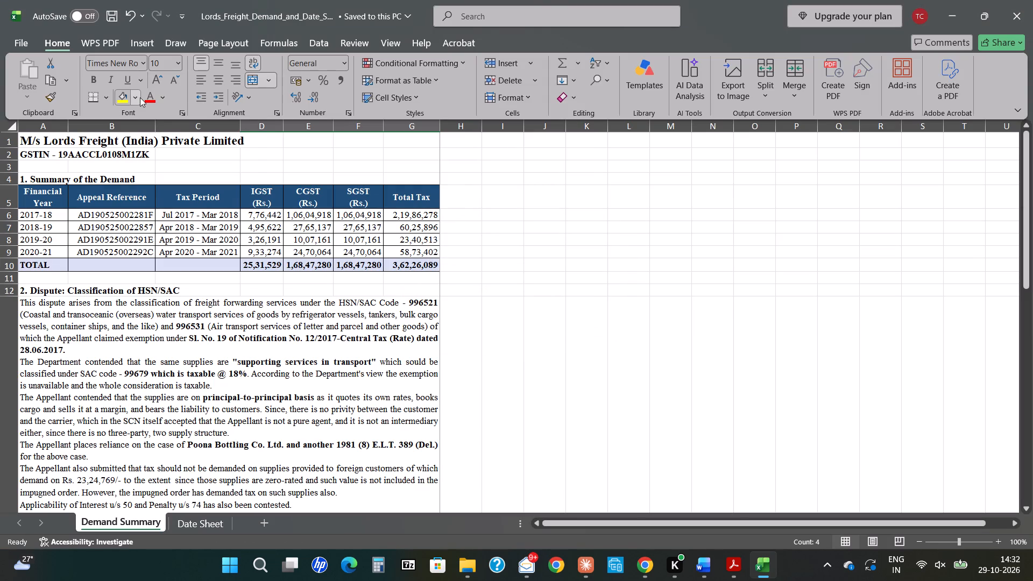
Set a custom top page margin of 0.9 cm for printing the Demand Summary sheet.
{"action": "scroll", "coordinate": [277, 279], "scroll_direction": "down", "scroll_amount": 4}
{"action": "scroll", "coordinate": [277, 279], "scroll_direction": "right", "scroll_amount": 1}
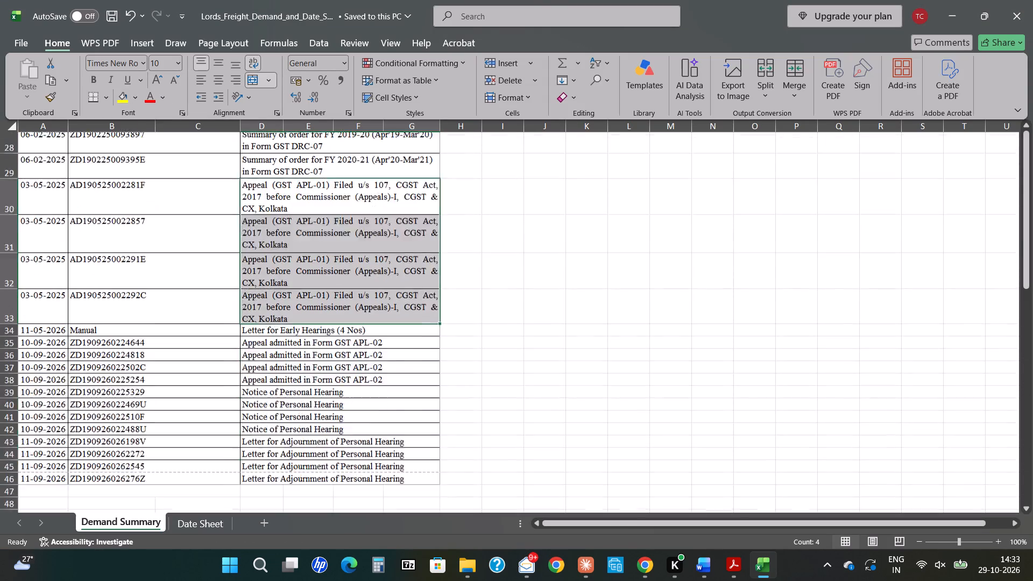
{"action": "scroll", "coordinate": [277, 279], "scroll_direction": "right", "scroll_amount": 3}
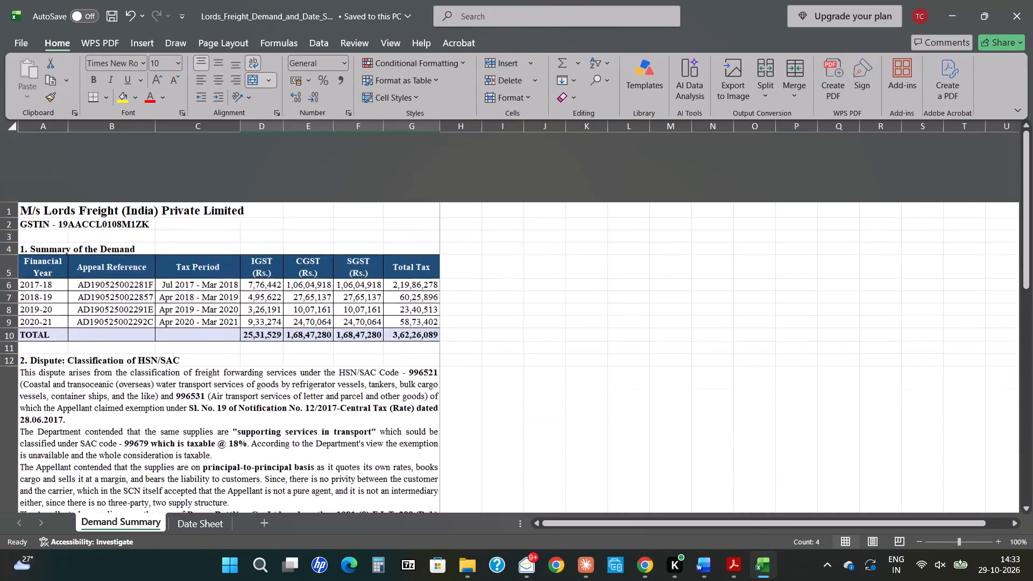
{"action": "key", "text": "ctrl+p"}
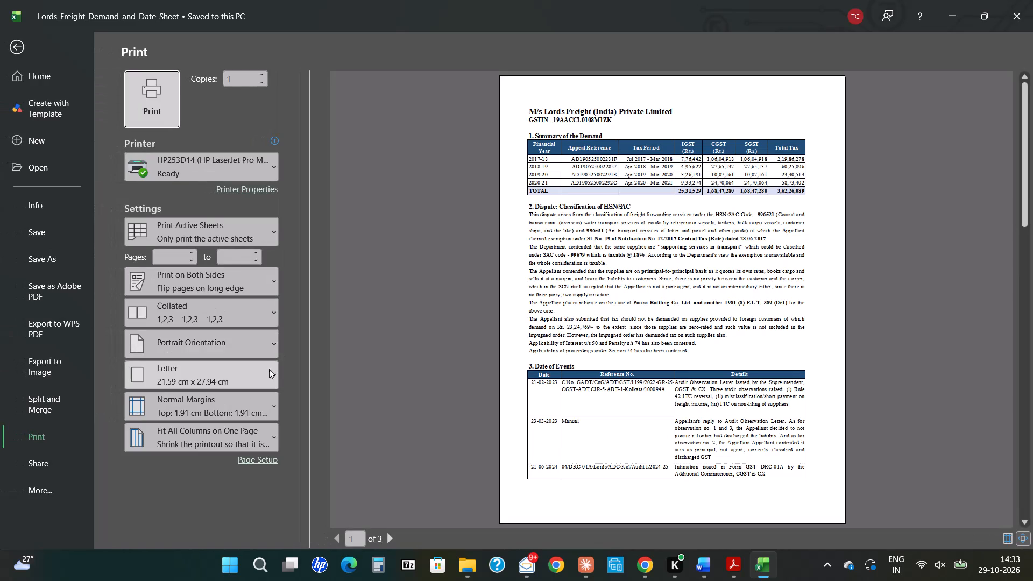
{"action": "left_click", "coordinate": [245, 403]}
{"action": "left_click", "coordinate": [252, 383]}
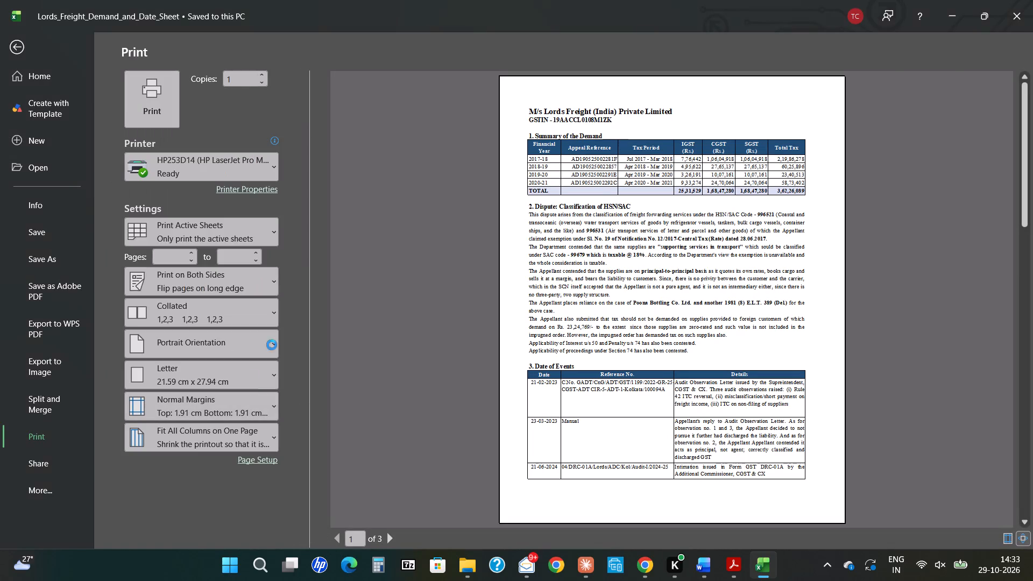
{"action": "double_click", "coordinate": [237, 282]}
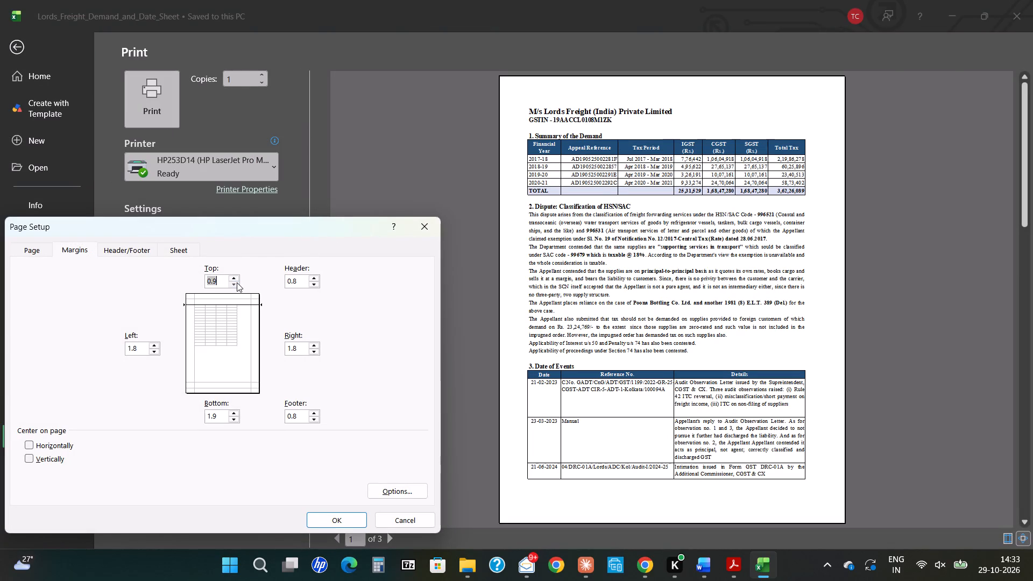
{"action": "left_click", "coordinate": [334, 519]}
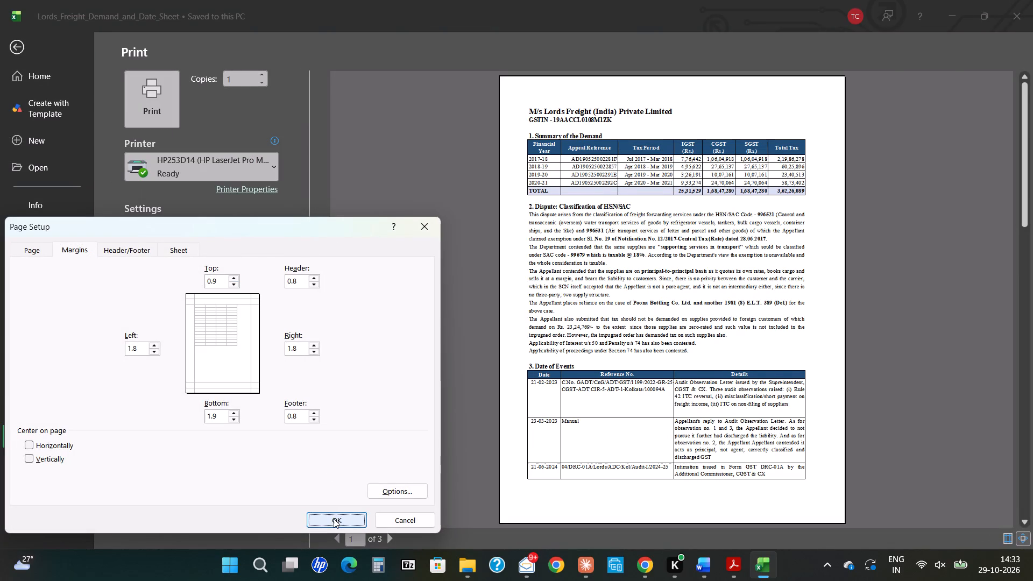
Print one copy of the Demand Summary sheet on both sides on the HP LaserJet printer.
{"action": "key", "text": "ctrl+p"}
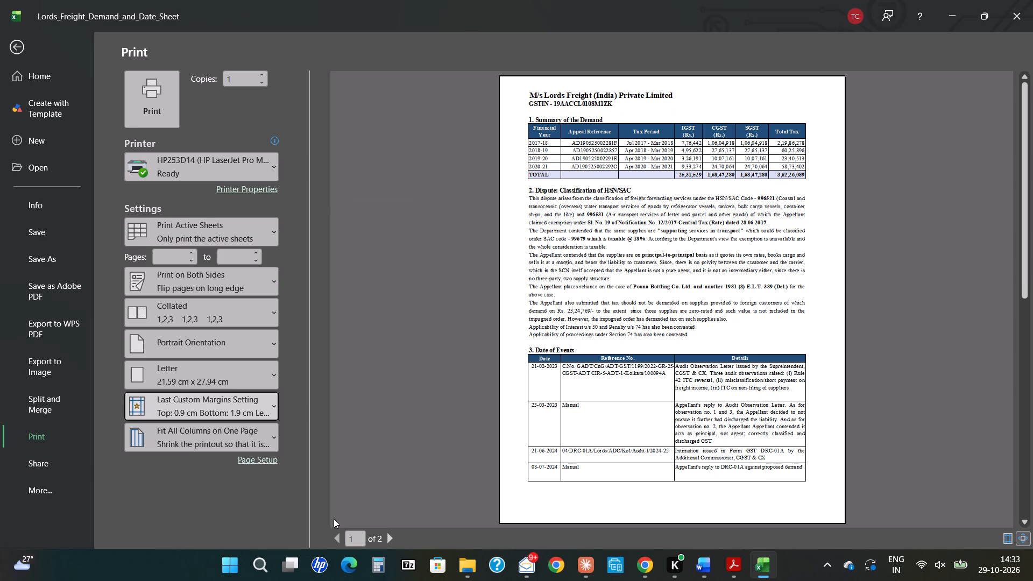
{"action": "left_click", "coordinate": [165, 84]}
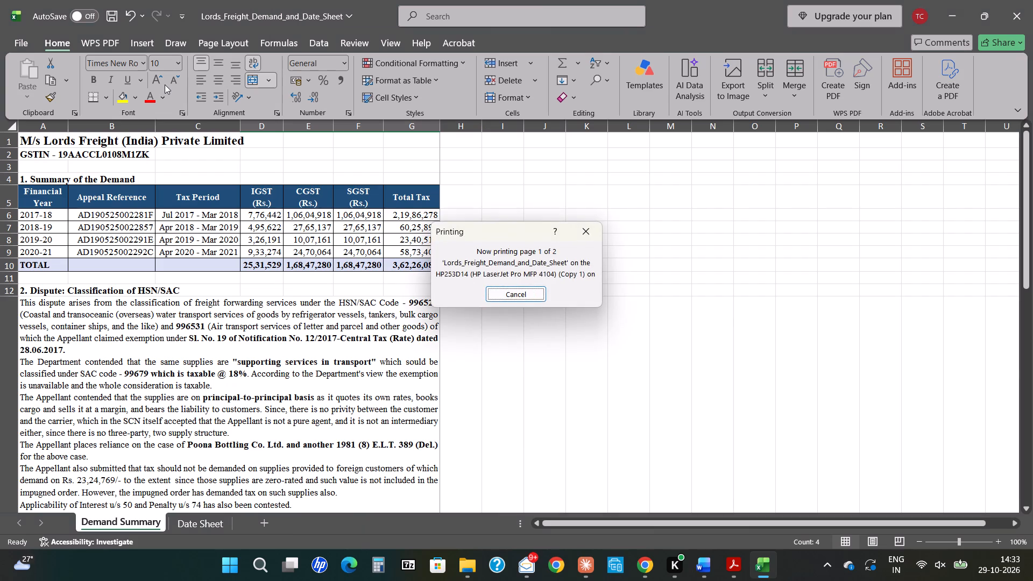
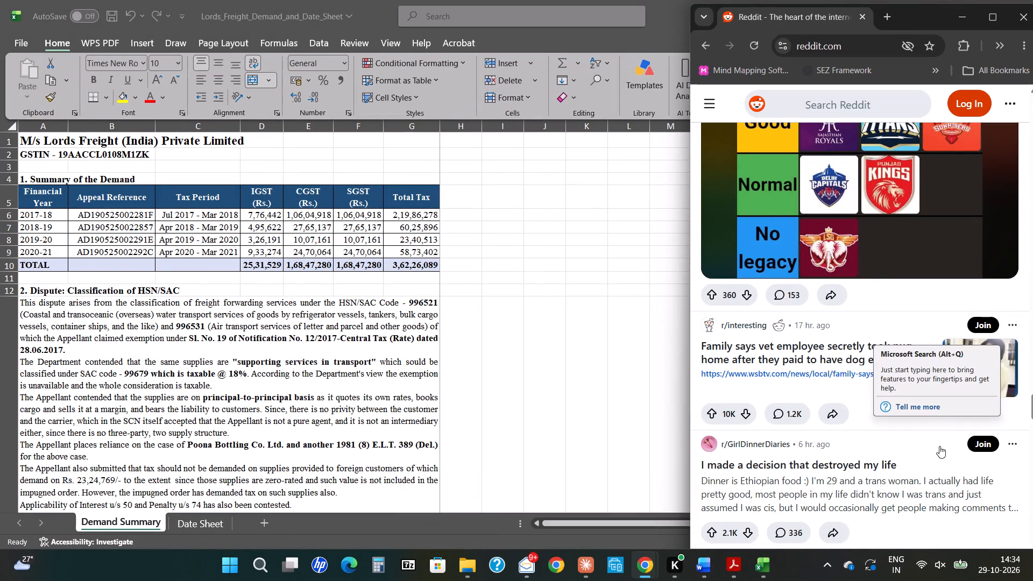
Open the r/interesting post about the vet employee who took a pug home and read its text.
{"action": "scroll", "coordinate": [805, 413], "scroll_direction": "down", "scroll_amount": 2}
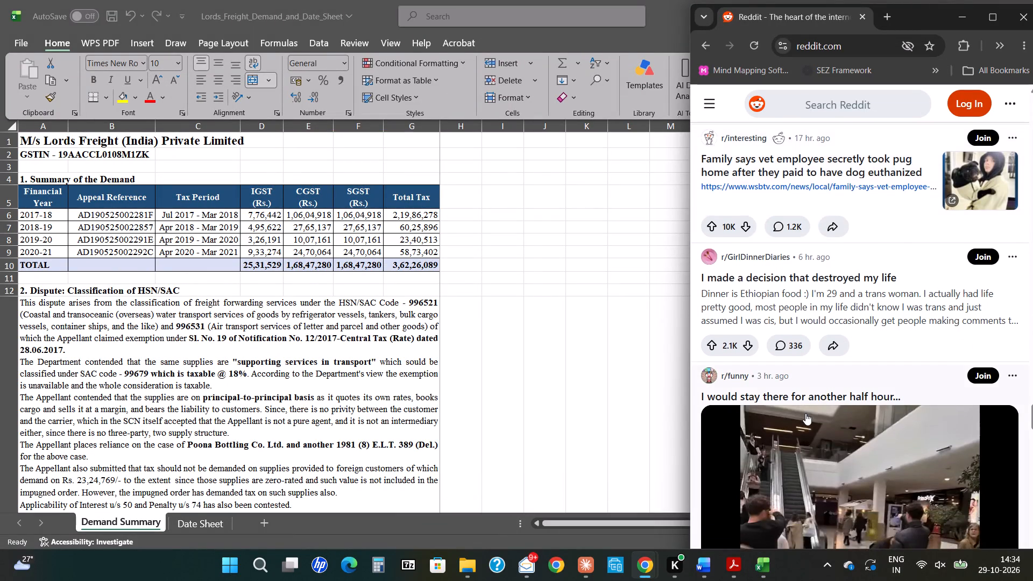
{"action": "scroll", "coordinate": [805, 413], "scroll_direction": "down", "scroll_amount": 2}
{"action": "scroll", "coordinate": [805, 413], "scroll_direction": "up", "scroll_amount": 1}
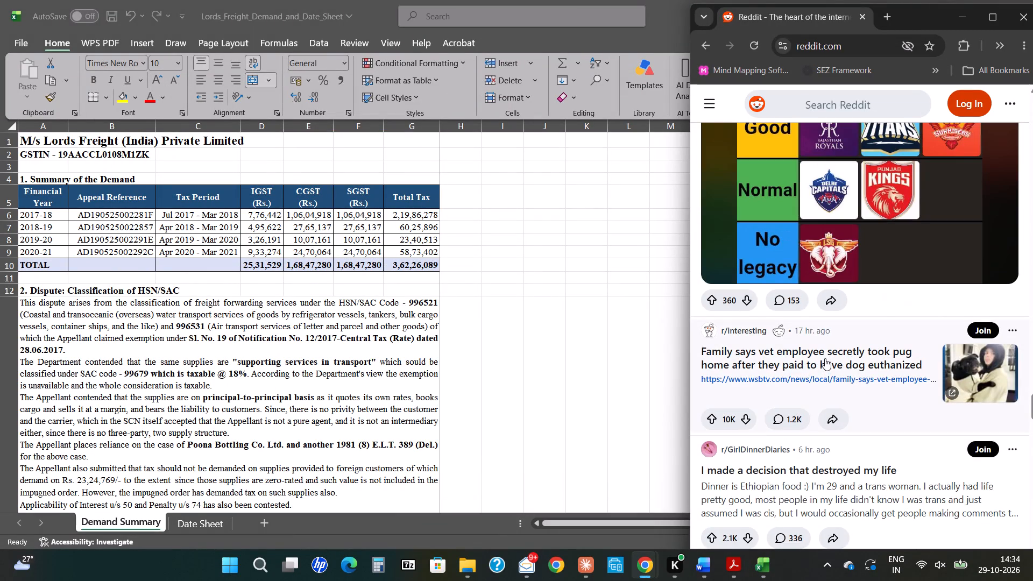
{"action": "left_click", "coordinate": [827, 354], "text": "ctrl"}
{"action": "key", "text": "ctrl+Tab"}
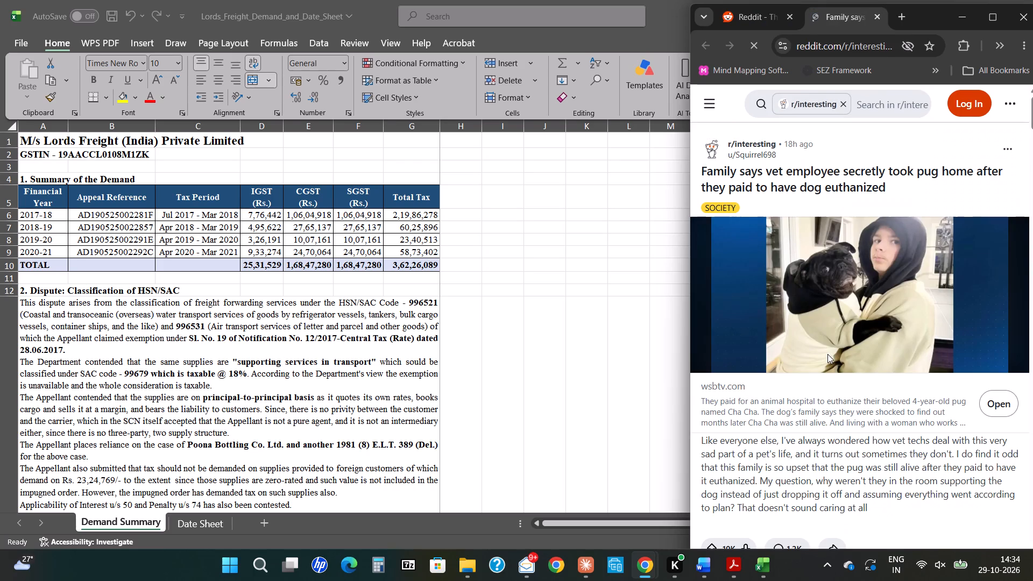
{"action": "scroll", "coordinate": [827, 354], "scroll_direction": "down", "scroll_amount": 1}
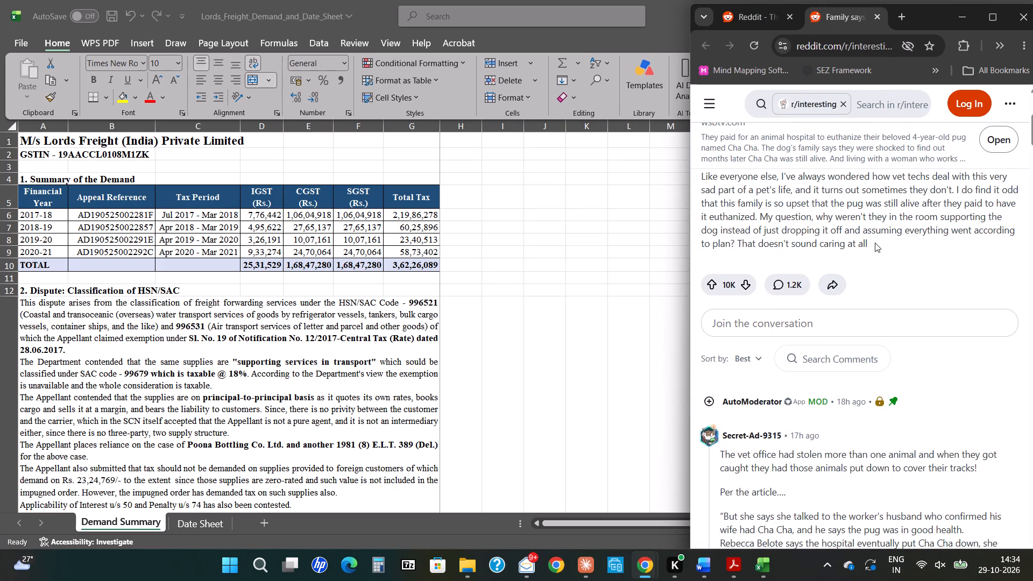
{"action": "left_click_drag", "start_coordinate": [875, 243], "coordinate": [699, 185]}
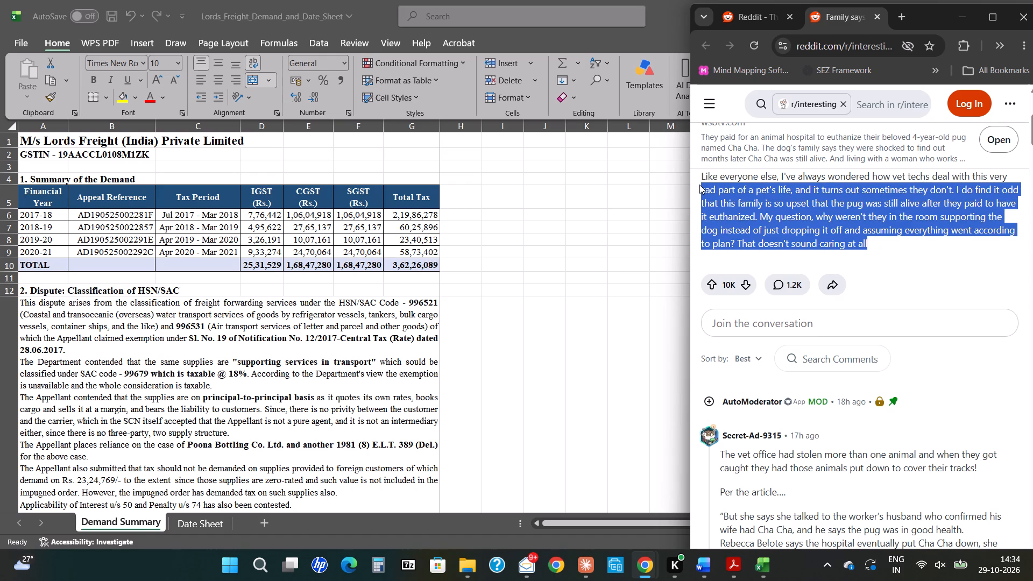
{"action": "left_click_drag", "start_coordinate": [699, 185], "coordinate": [851, 249]}
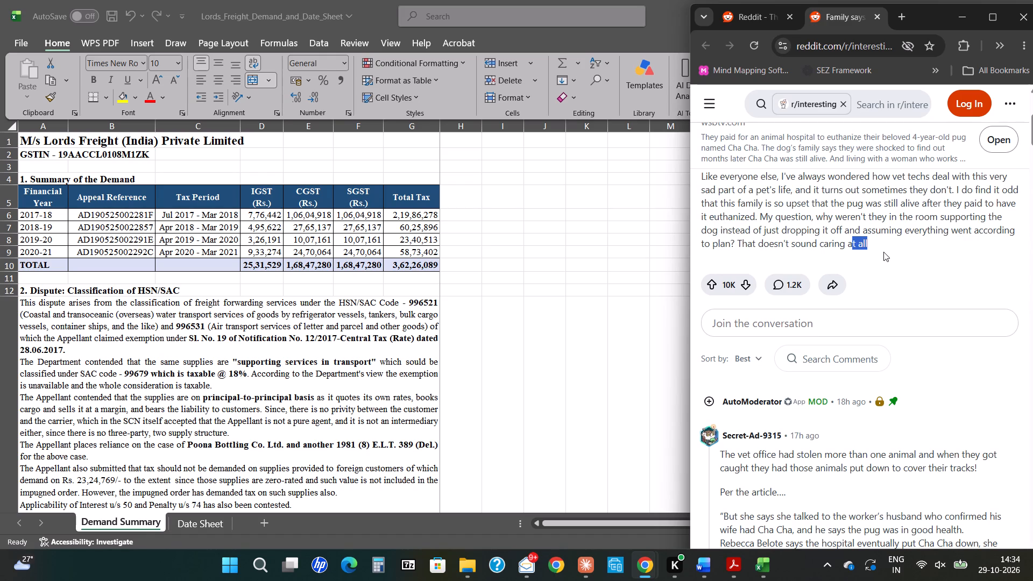
{"action": "left_click", "coordinate": [883, 252]}
Read the comments on the r/interesting pug post and close it to return to the feed.
{"action": "scroll", "coordinate": [883, 252], "scroll_direction": "down", "scroll_amount": 1}
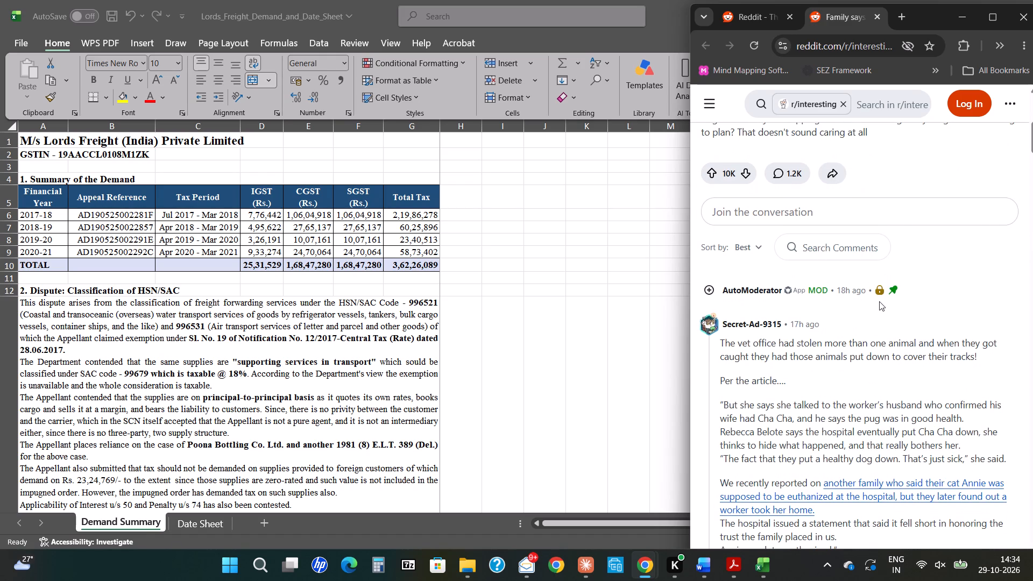
{"action": "scroll", "coordinate": [879, 301], "scroll_direction": "down", "scroll_amount": 2}
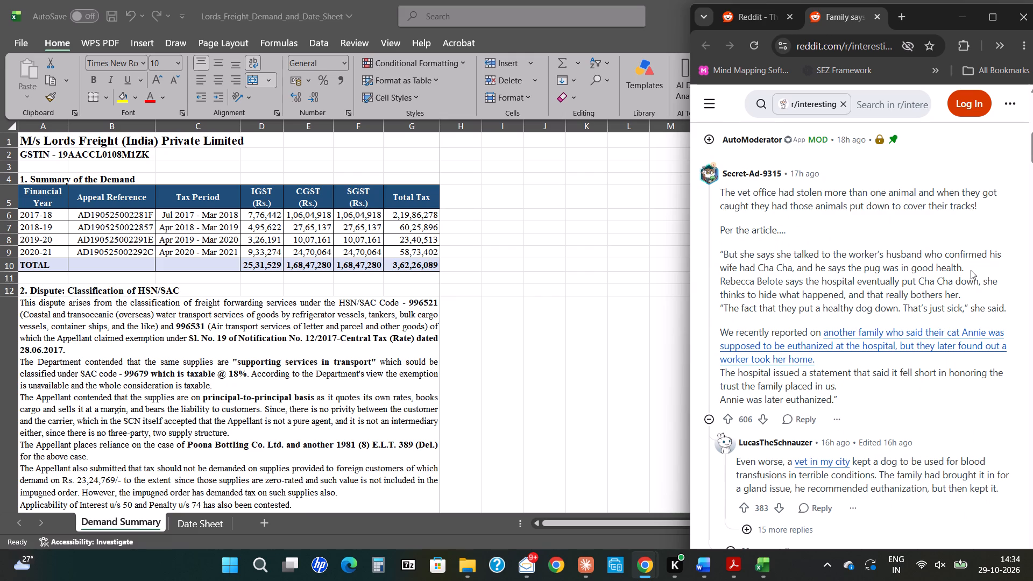
{"action": "left_click_drag", "start_coordinate": [971, 270], "coordinate": [992, 231]}
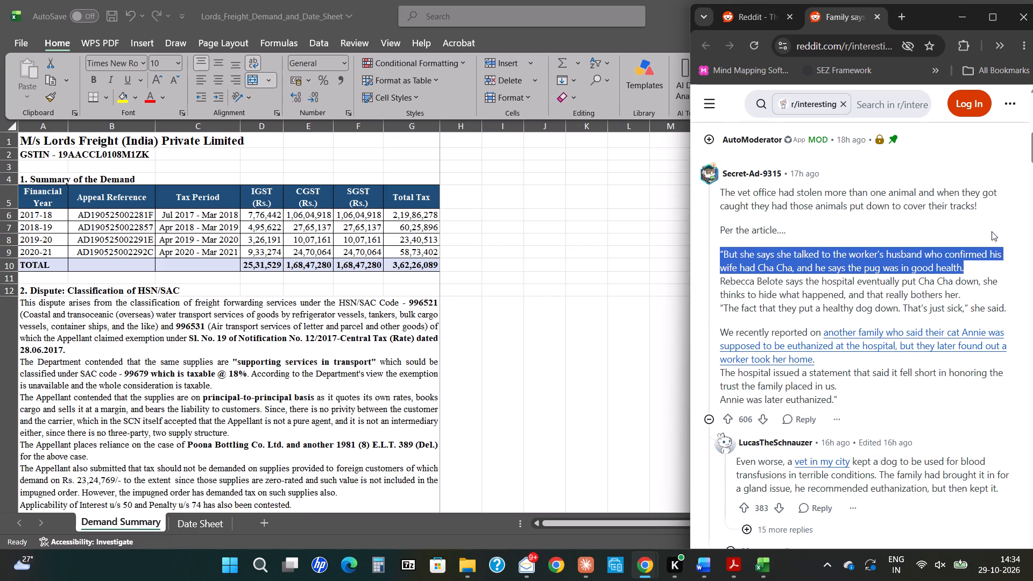
{"action": "left_click_drag", "start_coordinate": [992, 231], "coordinate": [979, 286]}
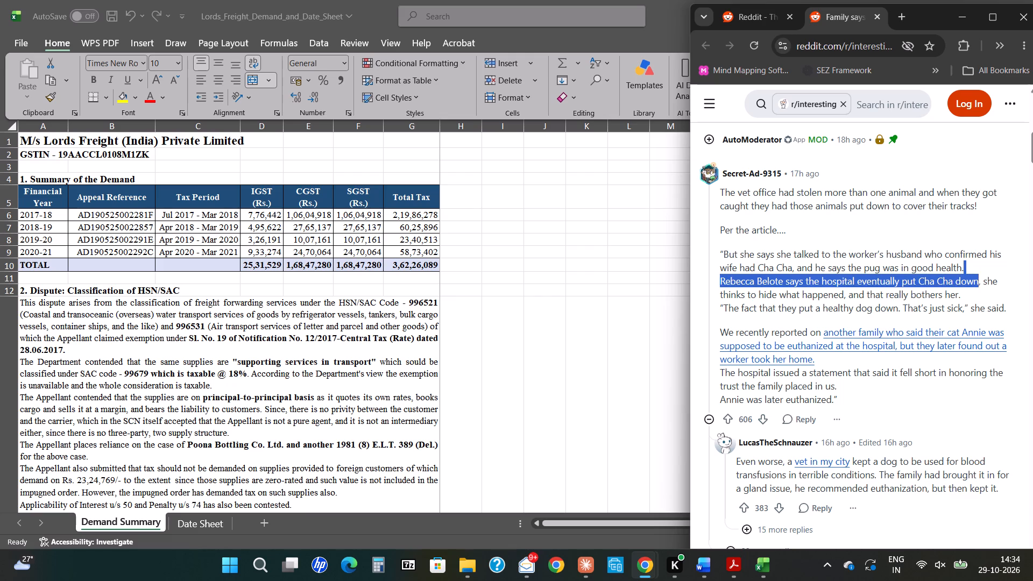
{"action": "left_click_drag", "start_coordinate": [979, 286], "coordinate": [982, 295]}
{"action": "left_click", "coordinate": [982, 295]}
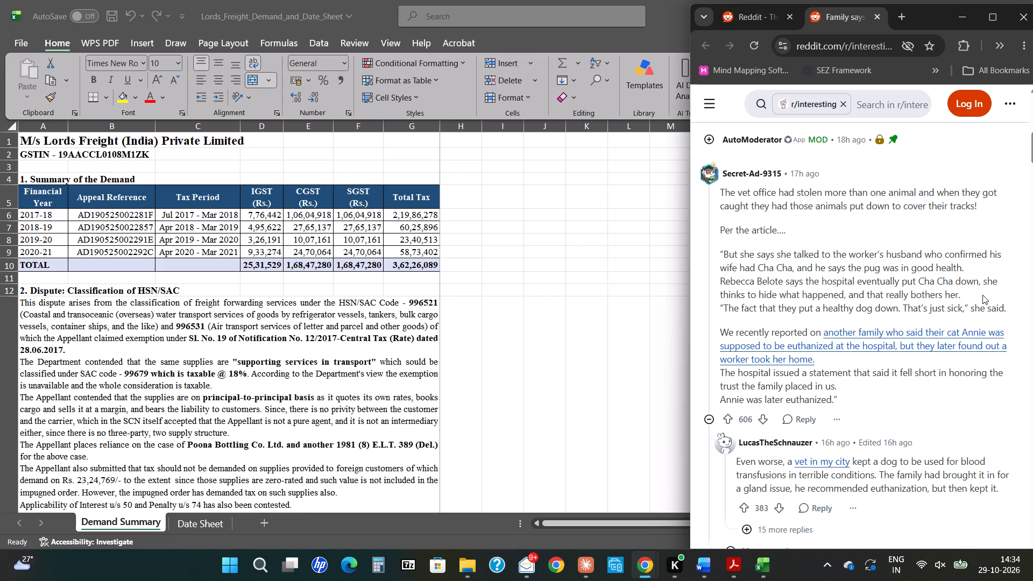
{"action": "left_click_drag", "start_coordinate": [982, 295], "coordinate": [1011, 310]}
{"action": "left_click", "coordinate": [1011, 310]}
{"action": "scroll", "coordinate": [1011, 310], "scroll_direction": "down", "scroll_amount": 2}
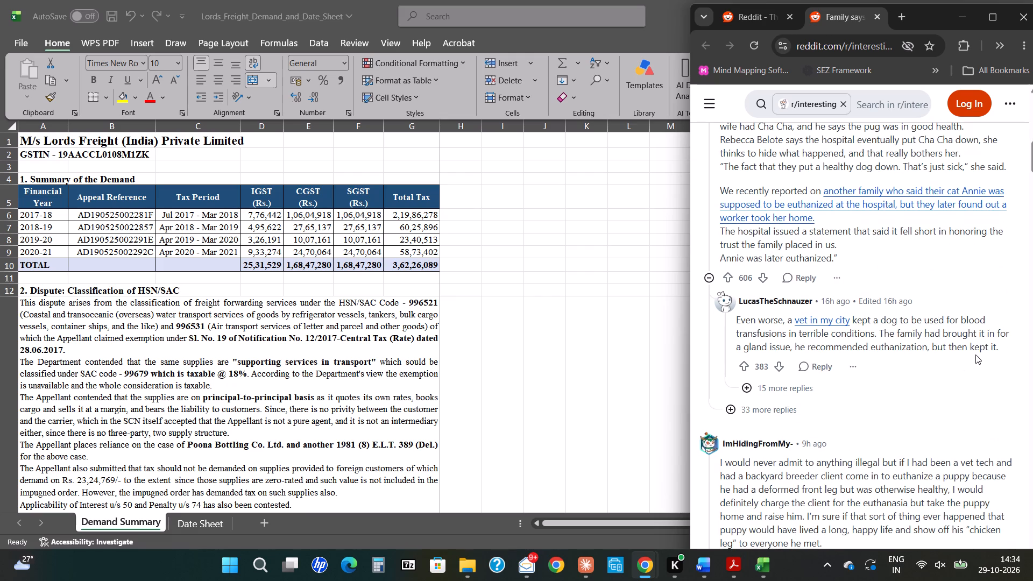
{"action": "scroll", "coordinate": [980, 354], "scroll_direction": "down", "scroll_amount": 1}
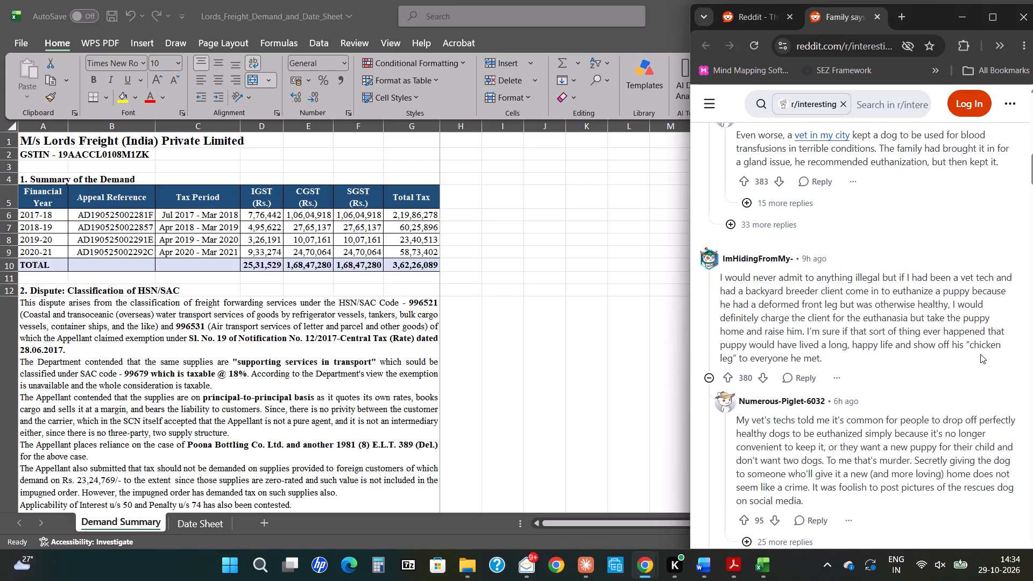
{"action": "key", "text": "ctrl+e"}
{"action": "key", "text": "BackSpace"}
{"action": "key", "text": "BackSpace"}
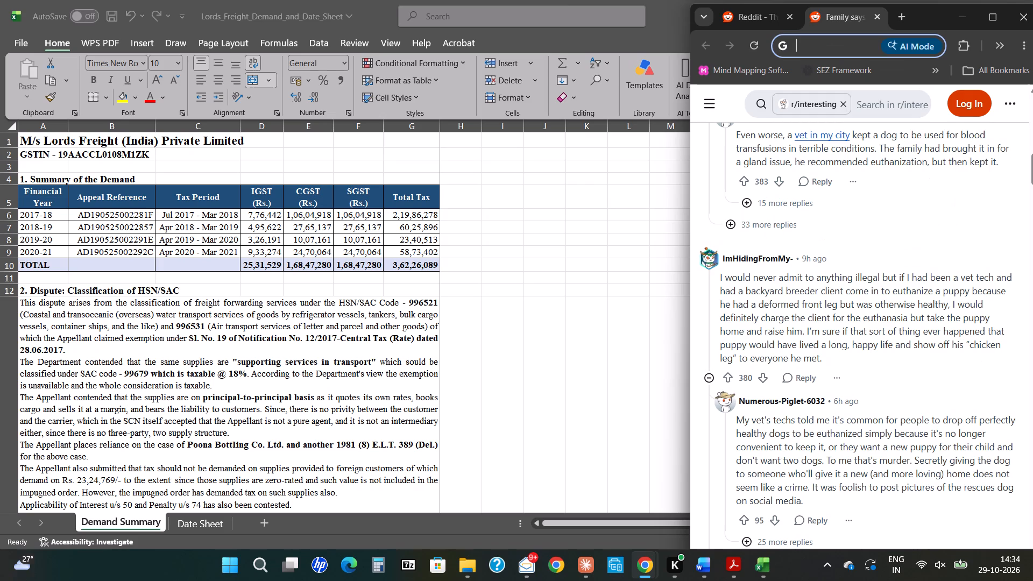
{"action": "key", "text": "alt+Tab"}
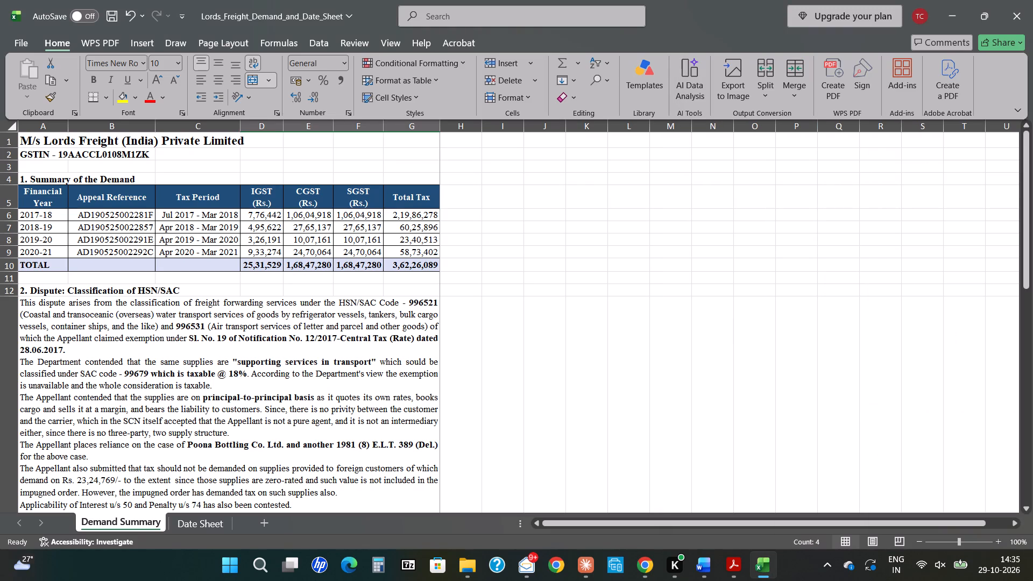
{"action": "key", "text": "alt+Tab"}
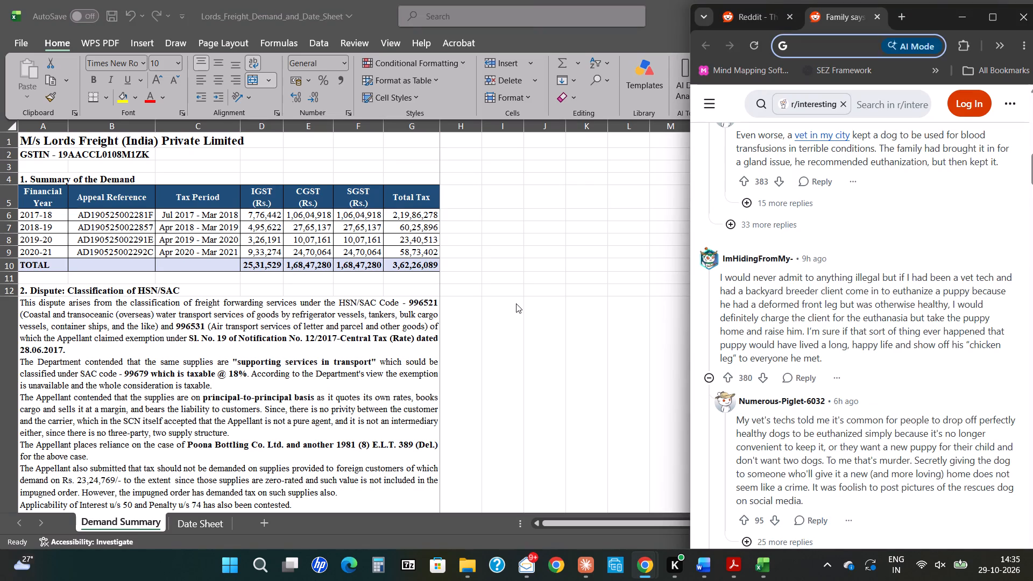
{"action": "key", "text": "ctrl+w"}
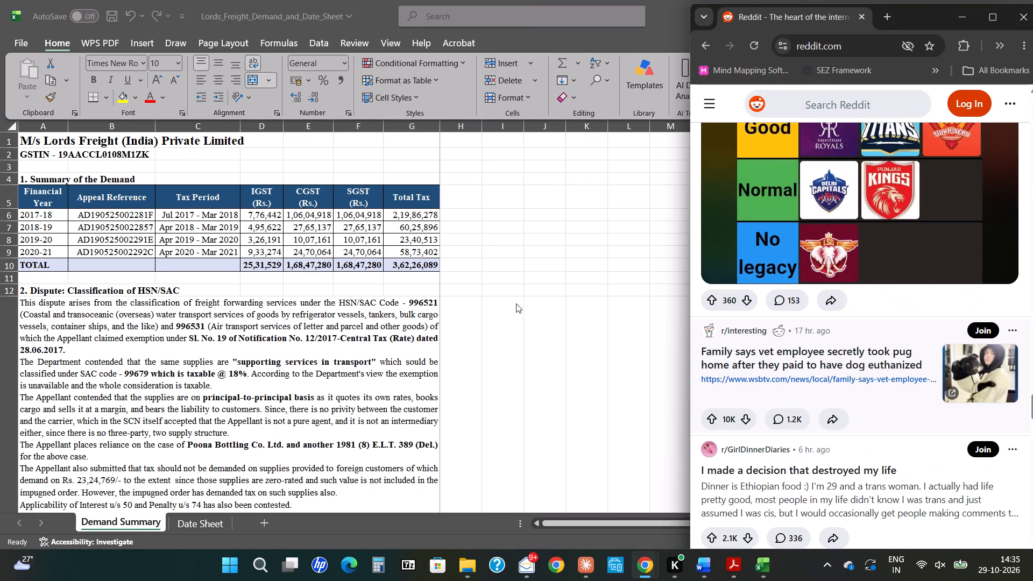
Open the r/GirlDinnerDiaries post "I made a decision that destroyed my life", skim it and close it.
{"action": "left_click", "coordinate": [820, 481], "text": "ctrl"}
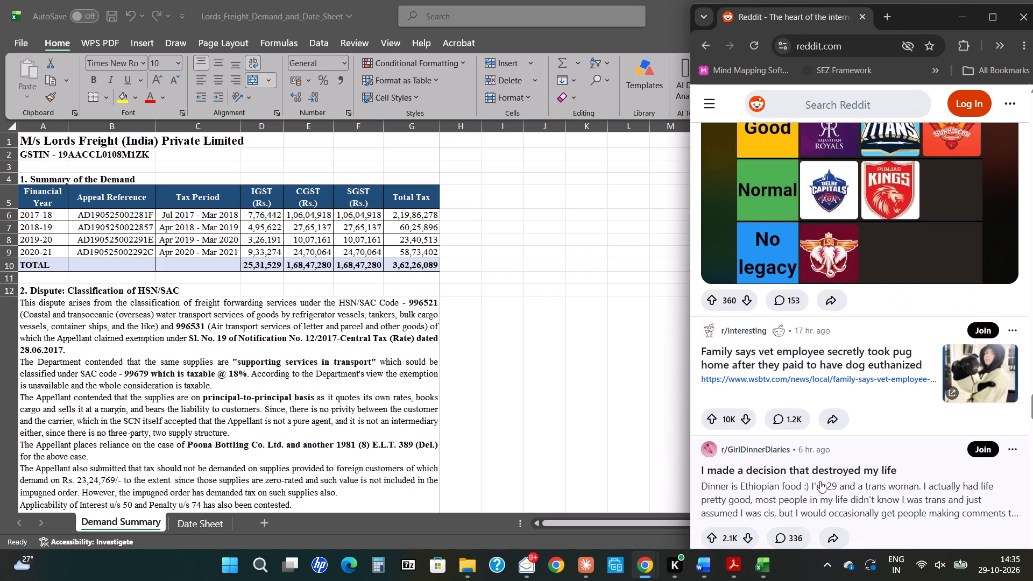
{"action": "key", "text": "ctrl+Tab"}
{"action": "scroll", "coordinate": [845, 420], "scroll_direction": "down", "scroll_amount": 3}
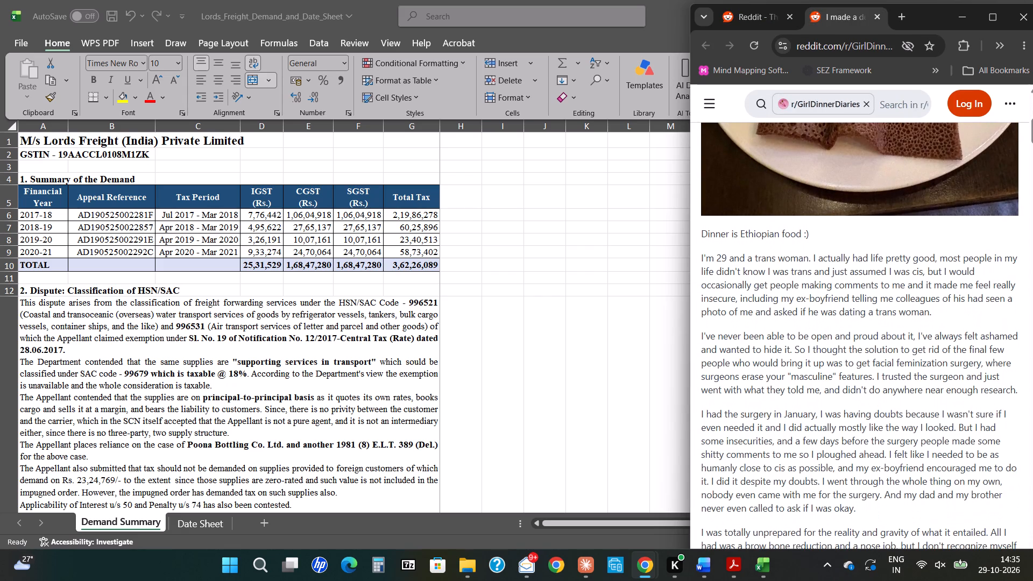
{"action": "key", "text": "ctrl+w"}
Watch the r/funny video "I would stay there for another half hour..." from about 0:30 and open its post.
{"action": "key", "text": "space"}
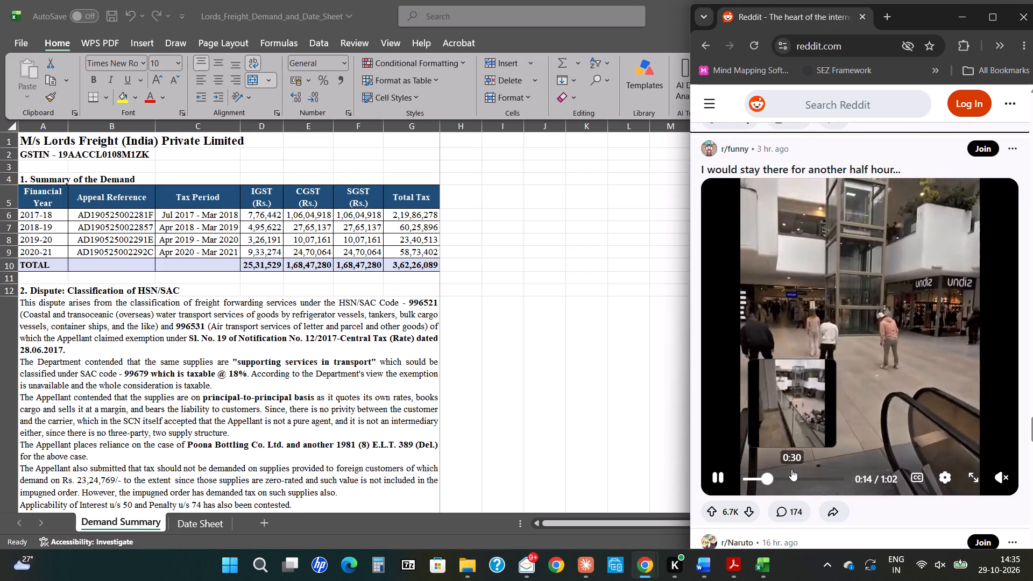
{"action": "left_click", "coordinate": [790, 474]}
{"action": "key", "text": "alt+Tab"}
{"action": "key", "text": "alt+Tab"}
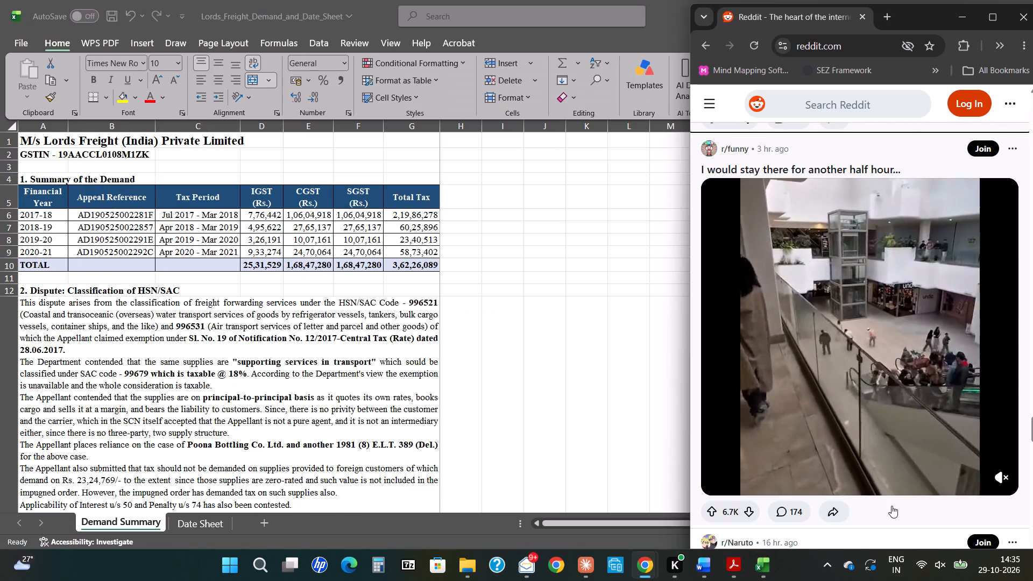
{"action": "left_click", "coordinate": [885, 515], "text": "ctrl"}
{"action": "key", "text": "ctrl+Tab"}
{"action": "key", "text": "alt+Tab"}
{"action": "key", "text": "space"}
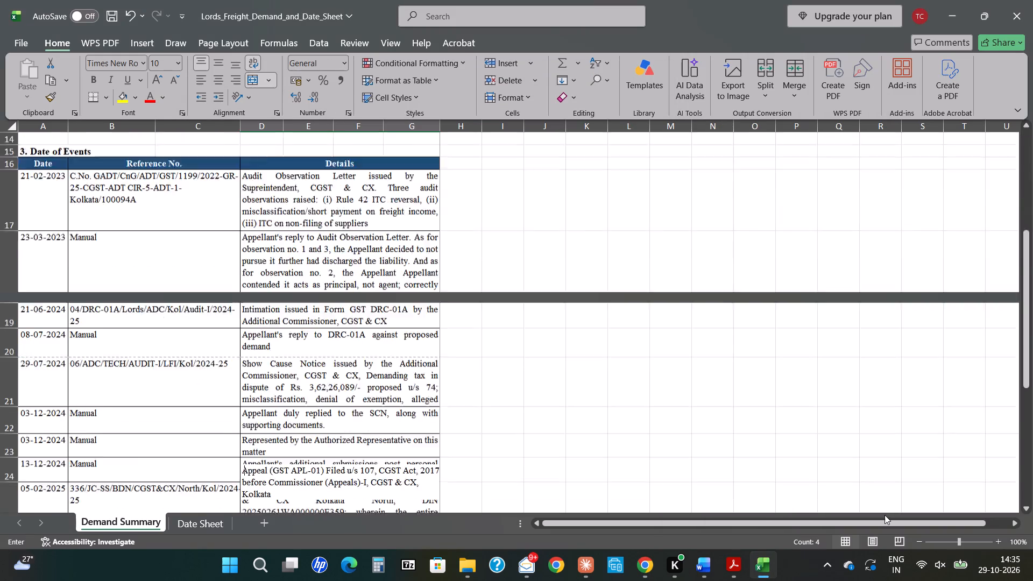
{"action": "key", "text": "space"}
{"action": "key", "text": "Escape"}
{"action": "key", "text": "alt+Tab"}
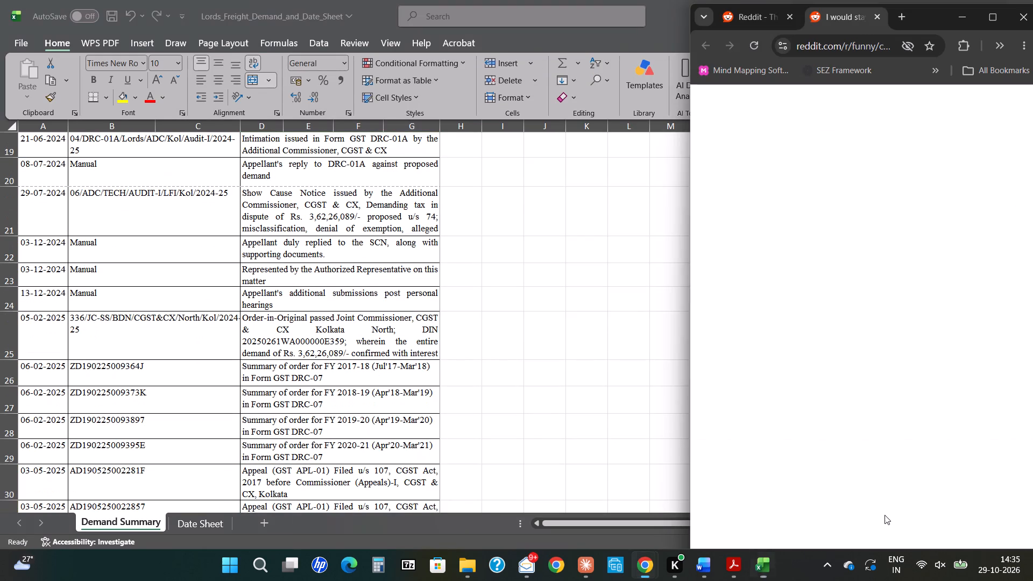
Read the comments on the r/funny video post and close it to return to the feed.
{"action": "key", "text": "space"}
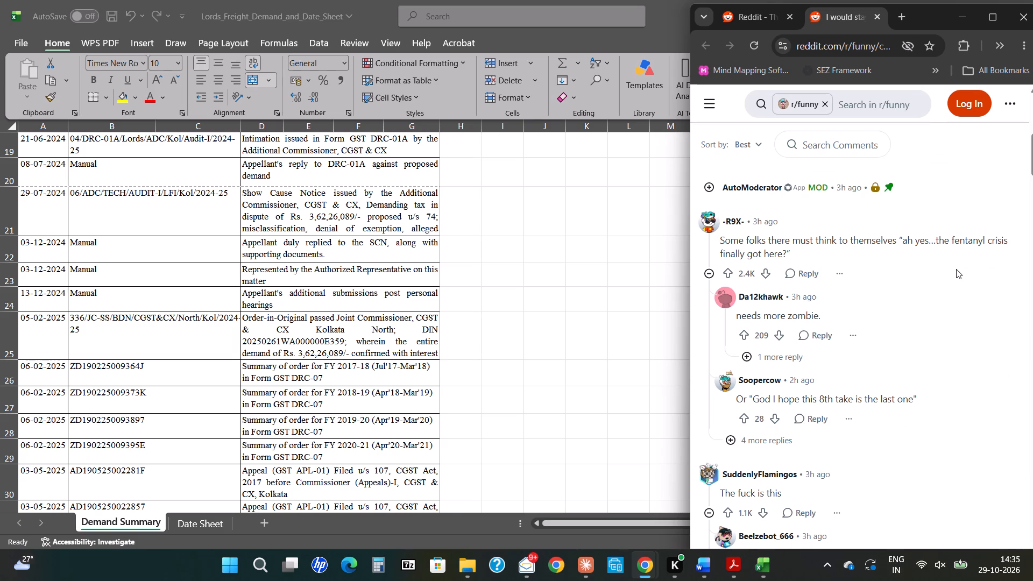
{"action": "scroll", "coordinate": [919, 310], "scroll_direction": "down", "scroll_amount": 1}
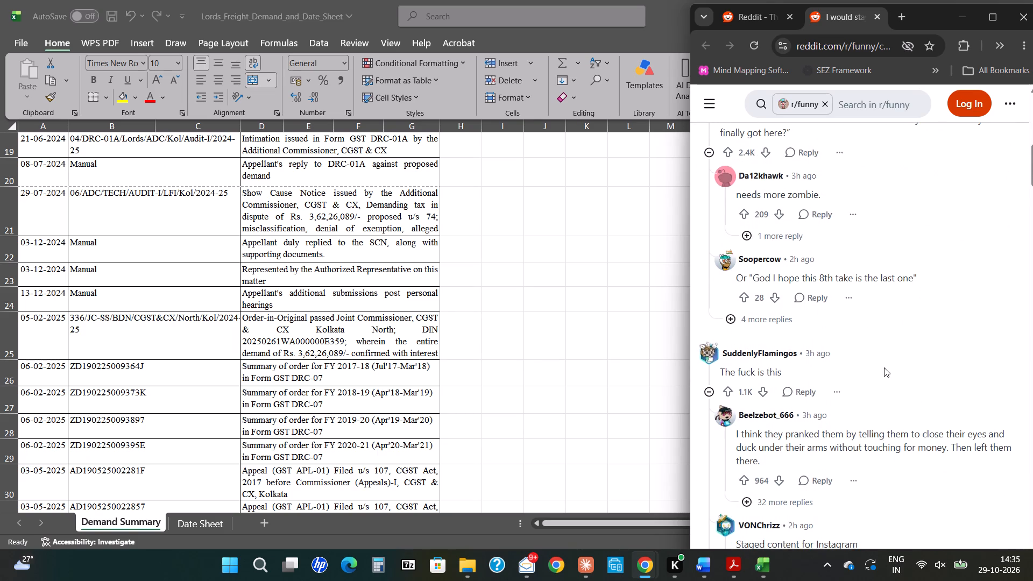
{"action": "scroll", "coordinate": [884, 367], "scroll_direction": "down", "scroll_amount": 2}
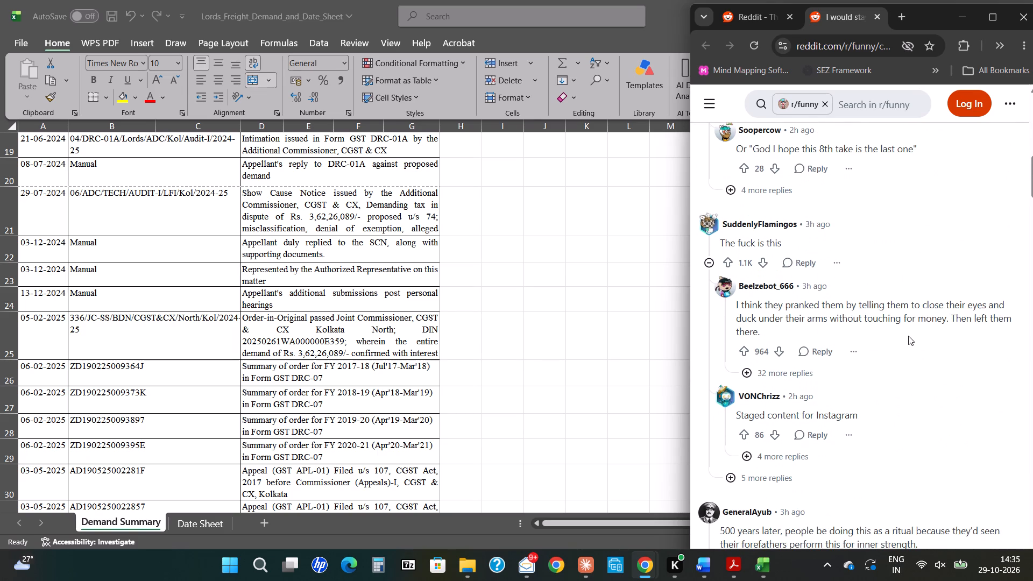
{"action": "scroll", "coordinate": [908, 336], "scroll_direction": "down", "scroll_amount": 2}
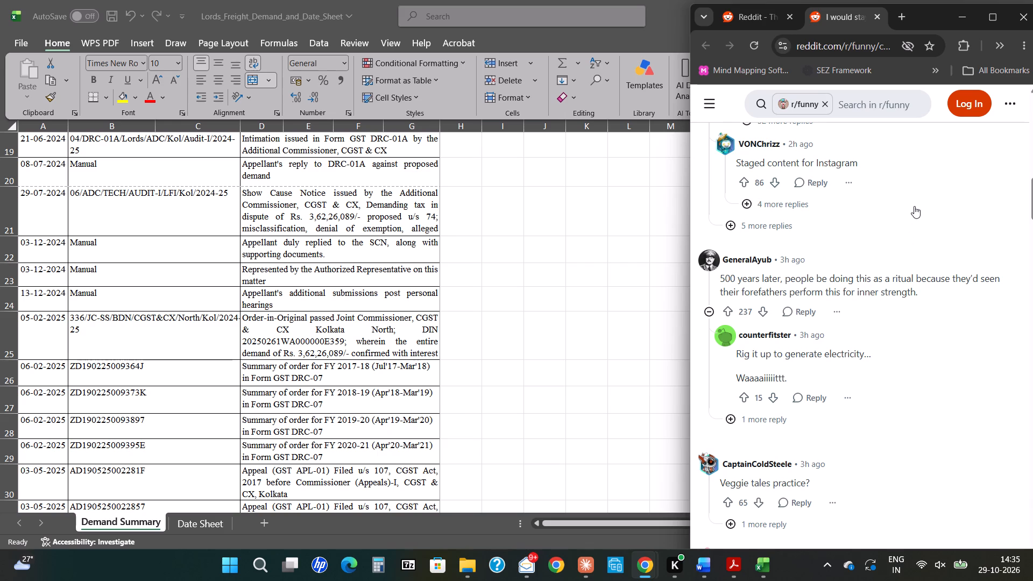
{"action": "left_click", "coordinate": [913, 203]}
{"action": "key", "text": "ctrl+w"}
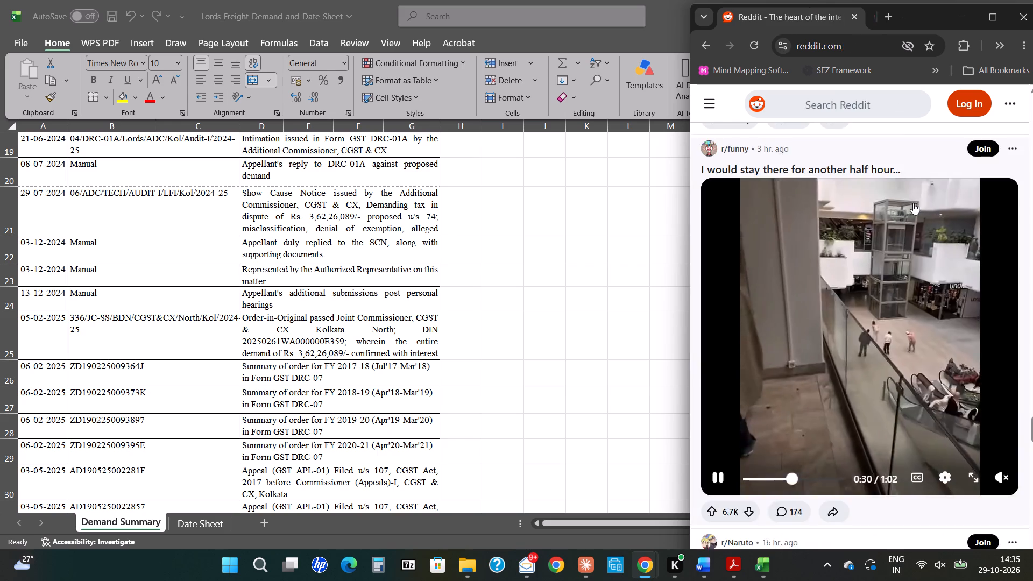
Browse further down the feed and open the r/Naruto post about Tobi's identity and the r/PeterExplainsTheJoke post "Pee tar?".
{"action": "key", "text": "space"}
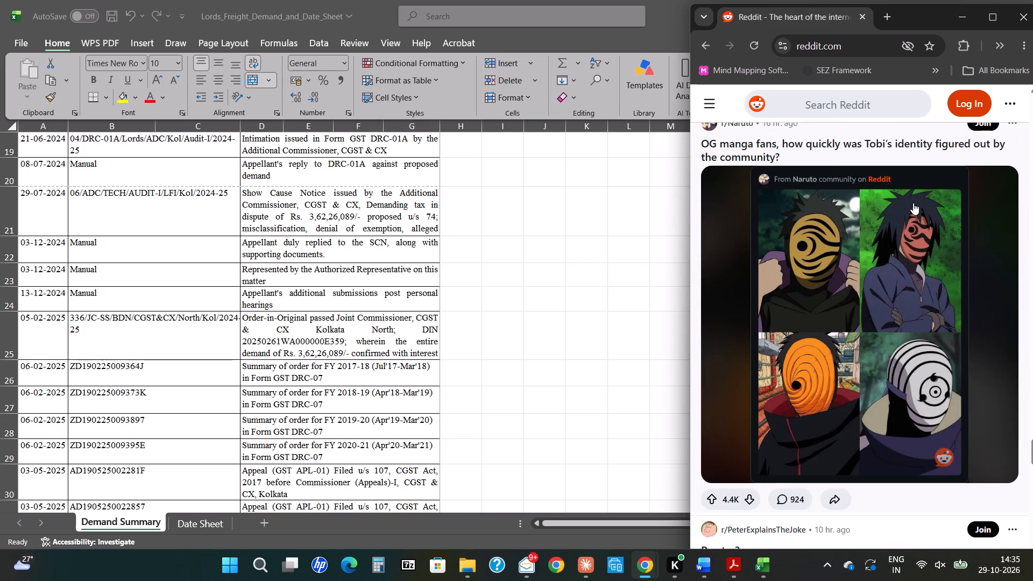
{"action": "scroll", "coordinate": [913, 203], "scroll_direction": "down", "scroll_amount": 4}
{"action": "scroll", "coordinate": [913, 203], "scroll_direction": "up", "scroll_amount": 1}
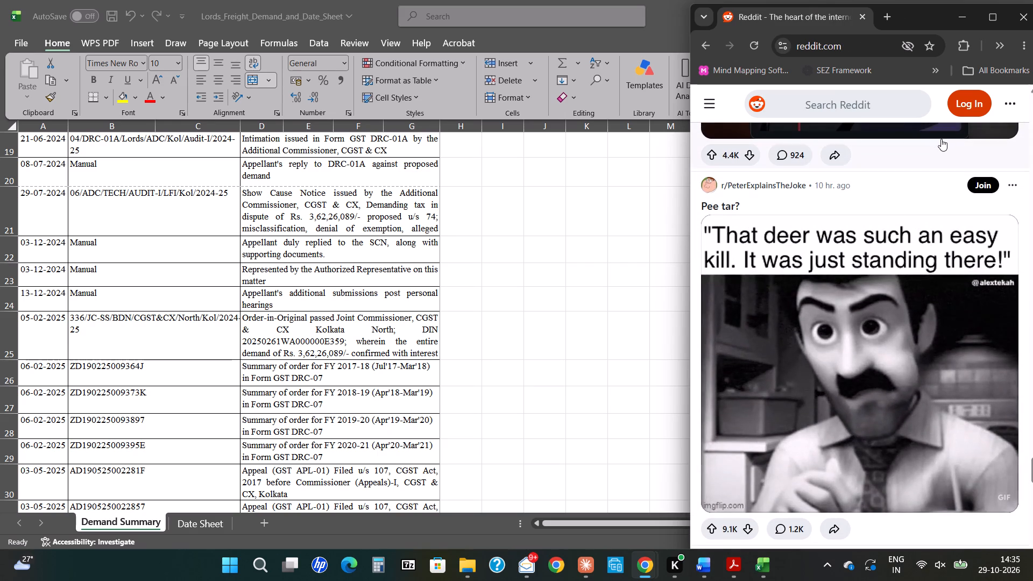
{"action": "left_click", "coordinate": [942, 138], "text": "ctrl"}
{"action": "key", "text": "Escape"}
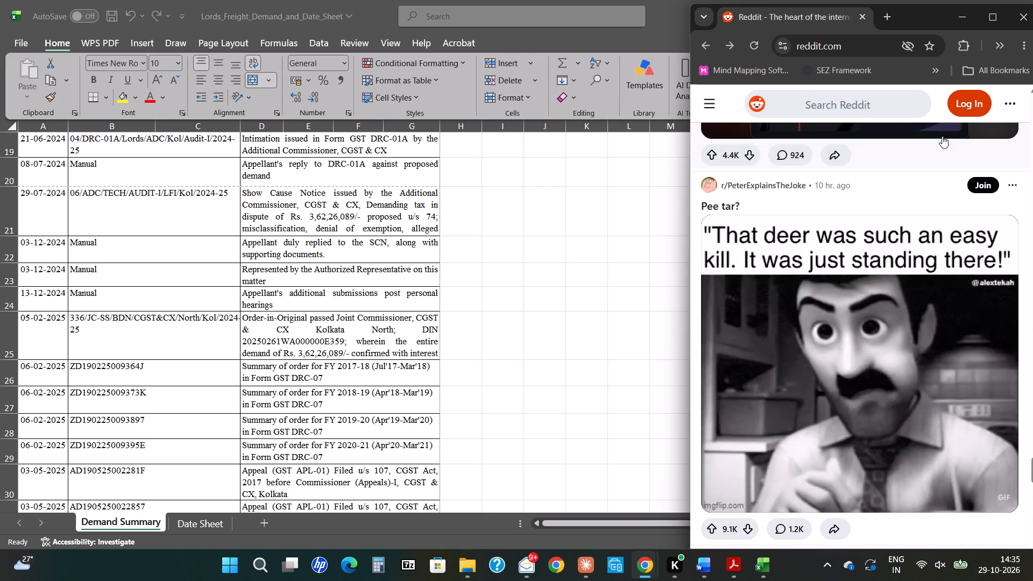
{"action": "left_click", "coordinate": [934, 156], "text": "ctrl"}
{"action": "left_click", "coordinate": [921, 201], "text": "ctrl"}
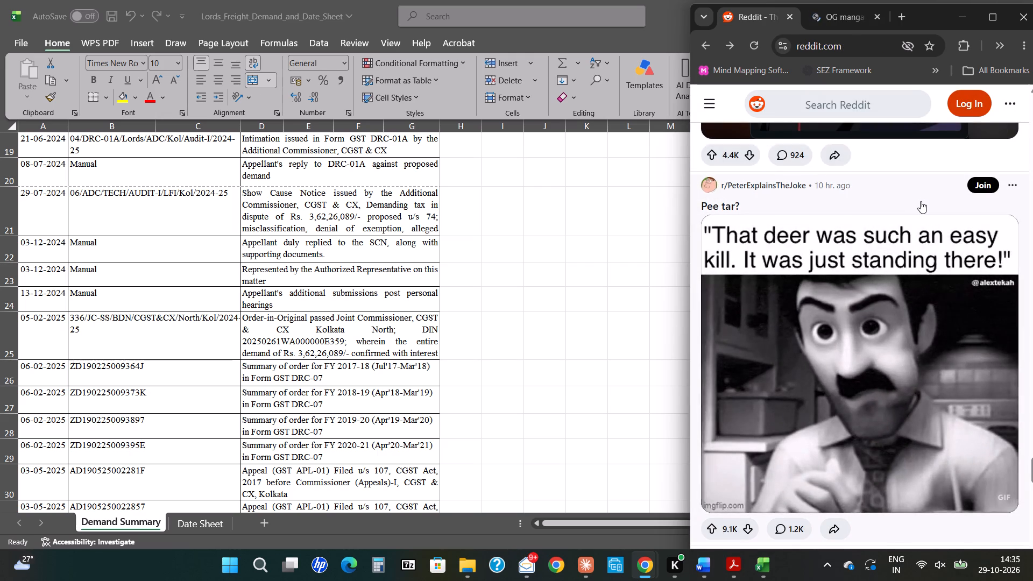
Read the r/Naruto post about when the manga community figured out Tobi's identity, along with its top comments.
{"action": "key", "text": "ctrl+Tab"}
{"action": "key", "text": "space"}
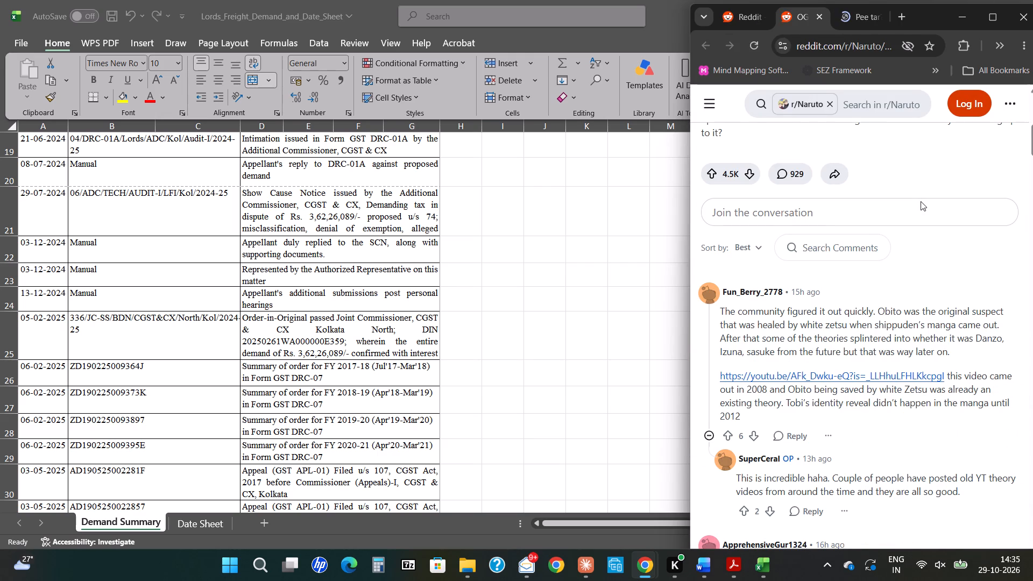
{"action": "scroll", "coordinate": [921, 201], "scroll_direction": "up", "scroll_amount": 1}
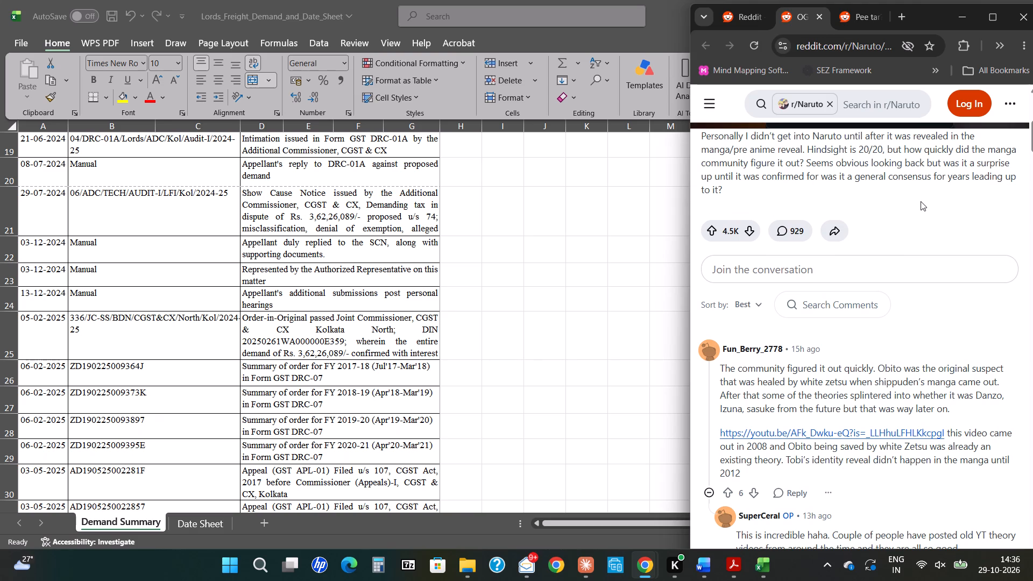
{"action": "scroll", "coordinate": [921, 201], "scroll_direction": "down", "scroll_amount": 1}
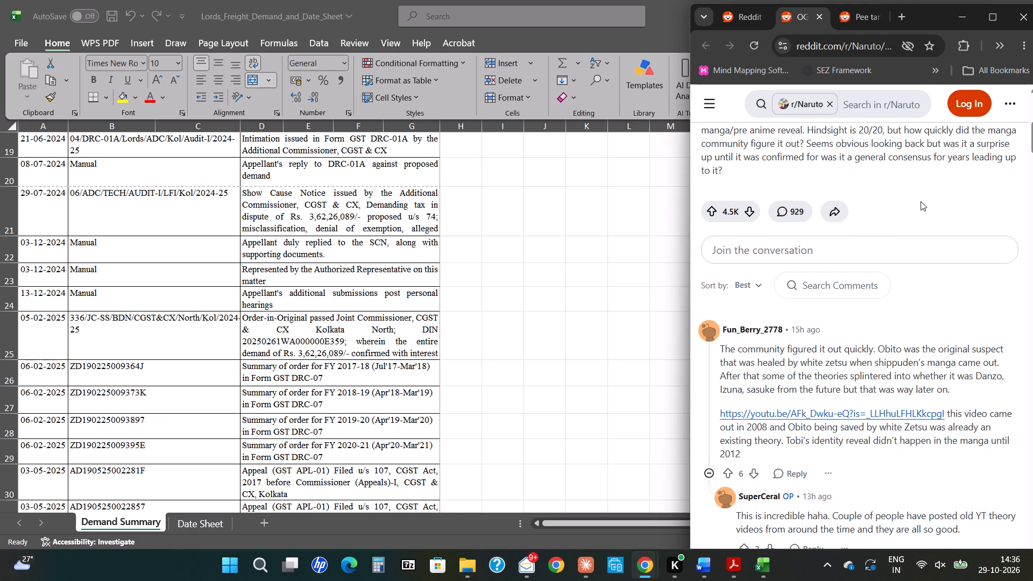
{"action": "scroll", "coordinate": [921, 201], "scroll_direction": "down", "scroll_amount": 2}
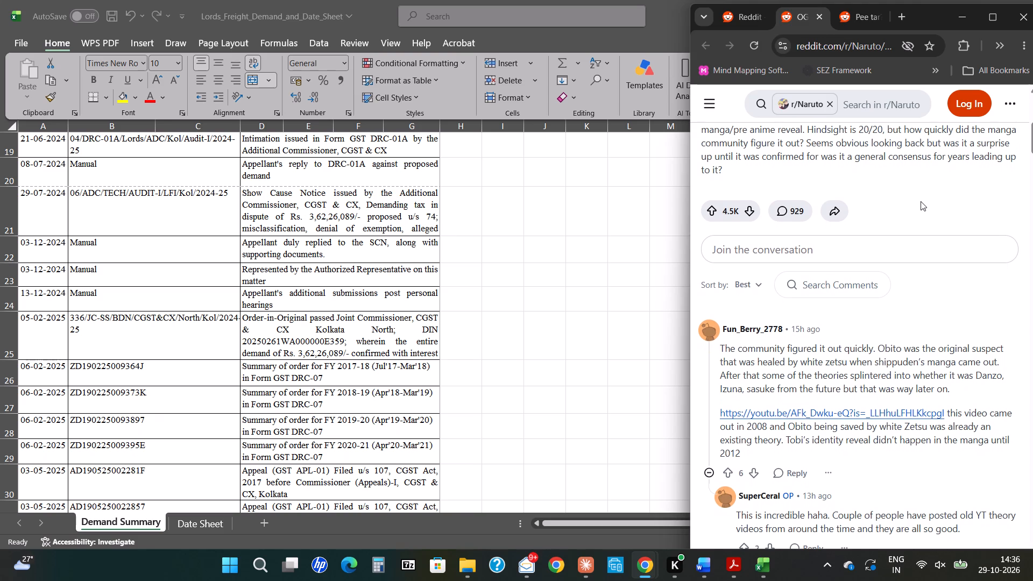
{"action": "scroll", "coordinate": [921, 201], "scroll_direction": "down", "scroll_amount": 1}
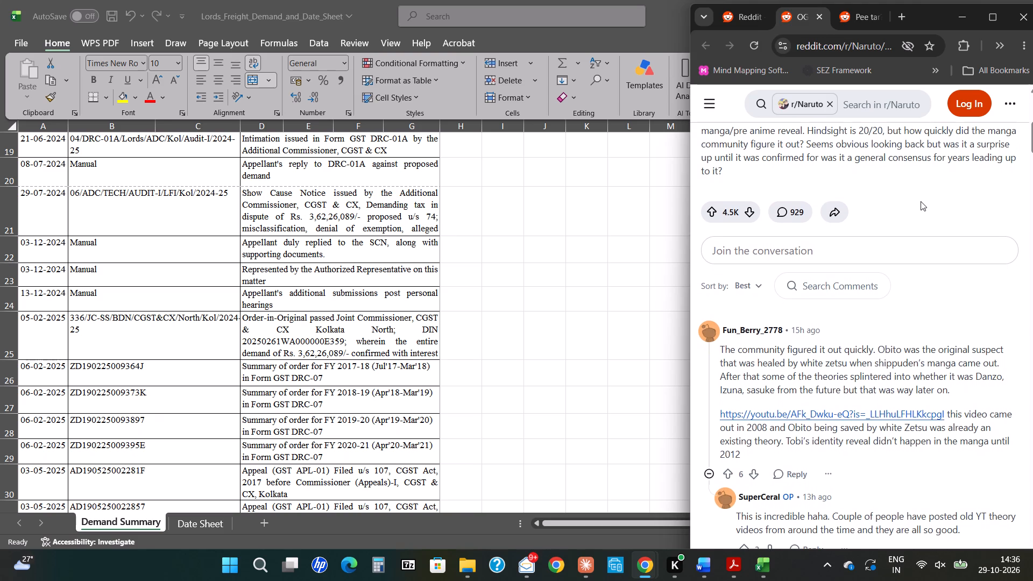
{"action": "scroll", "coordinate": [921, 201], "scroll_direction": "down", "scroll_amount": 3}
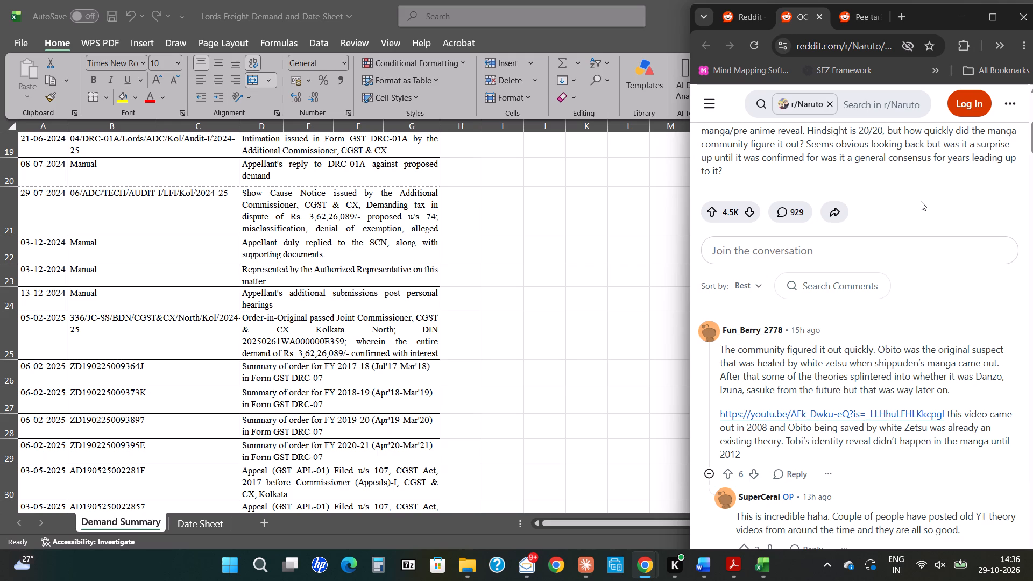
Switch to Excel, save the Lords_Freight_Demand_and_Date_Sheet workbook and look over the Demand Summary sheet from its top.
{"action": "key", "text": "alt+Tab"}
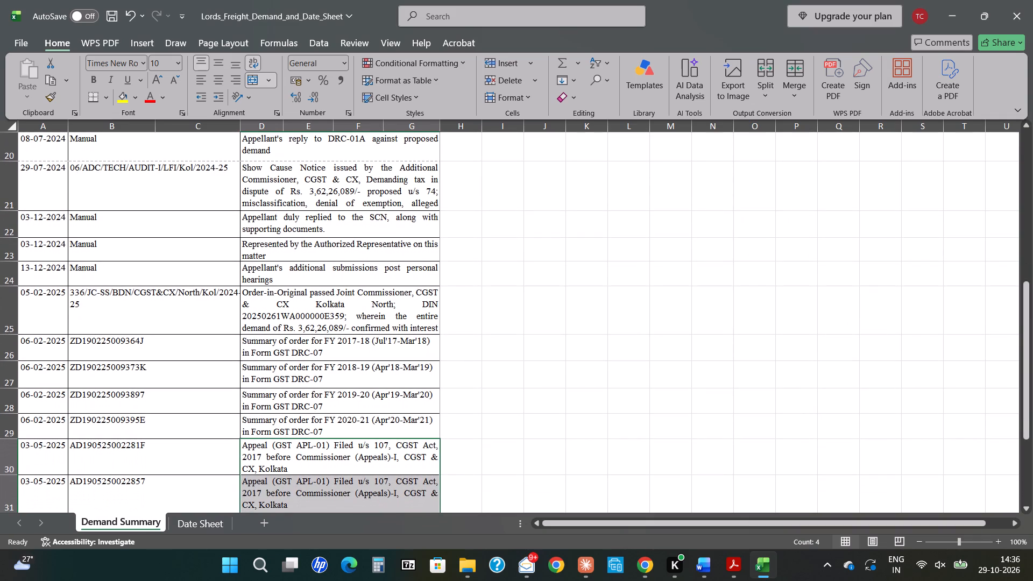
{"action": "scroll", "coordinate": [916, 229], "scroll_direction": "up", "scroll_amount": 2}
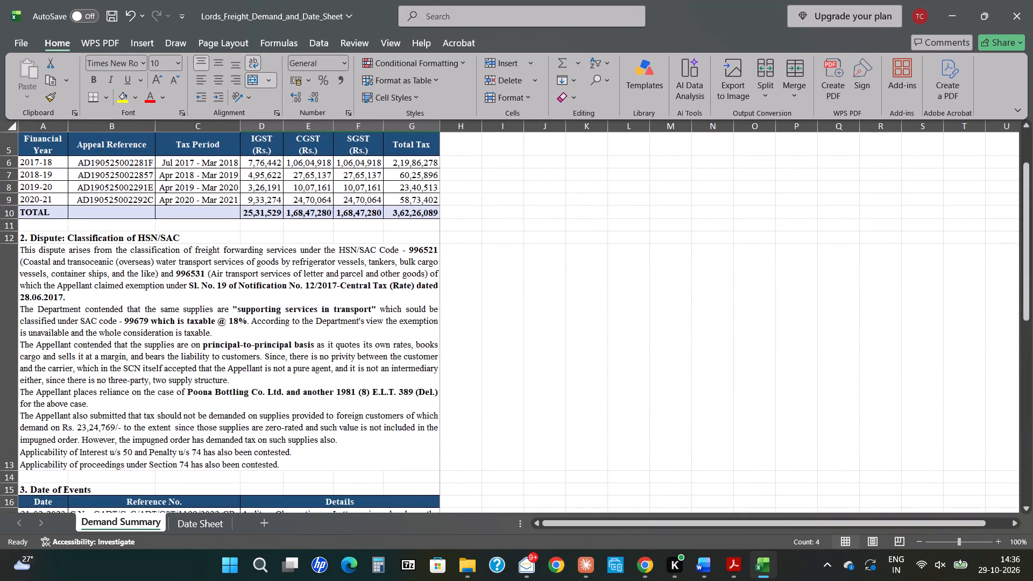
{"action": "key", "text": "ctrl+s"}
{"action": "scroll", "coordinate": [916, 229], "scroll_direction": "up", "scroll_amount": 1}
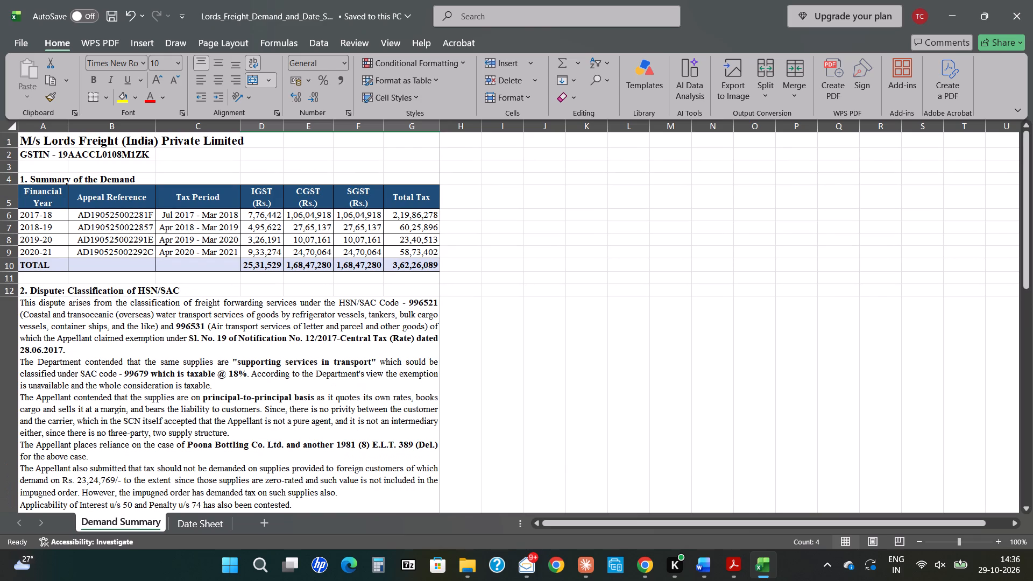
{"action": "scroll", "coordinate": [916, 229], "scroll_direction": "down", "scroll_amount": 2}
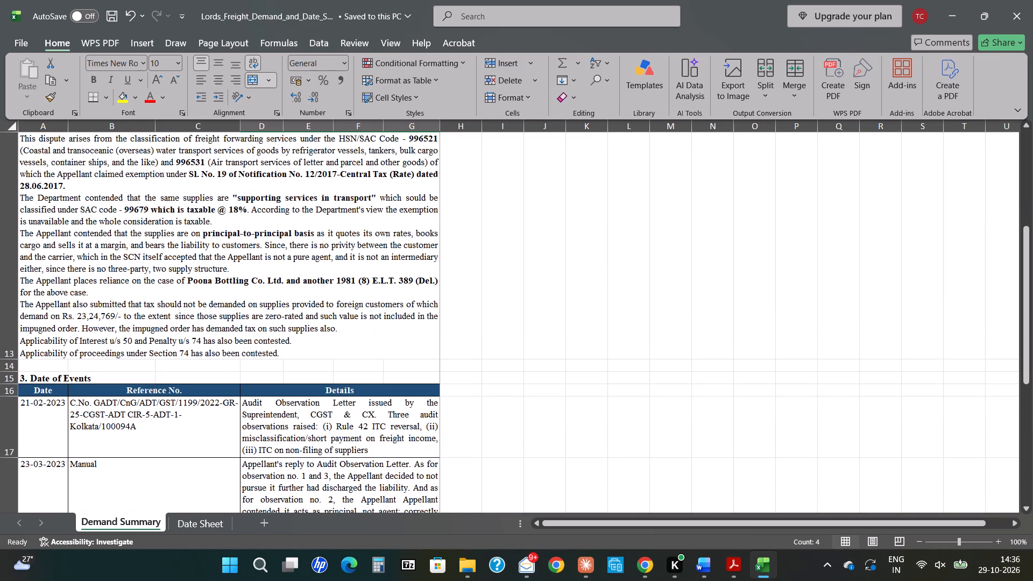